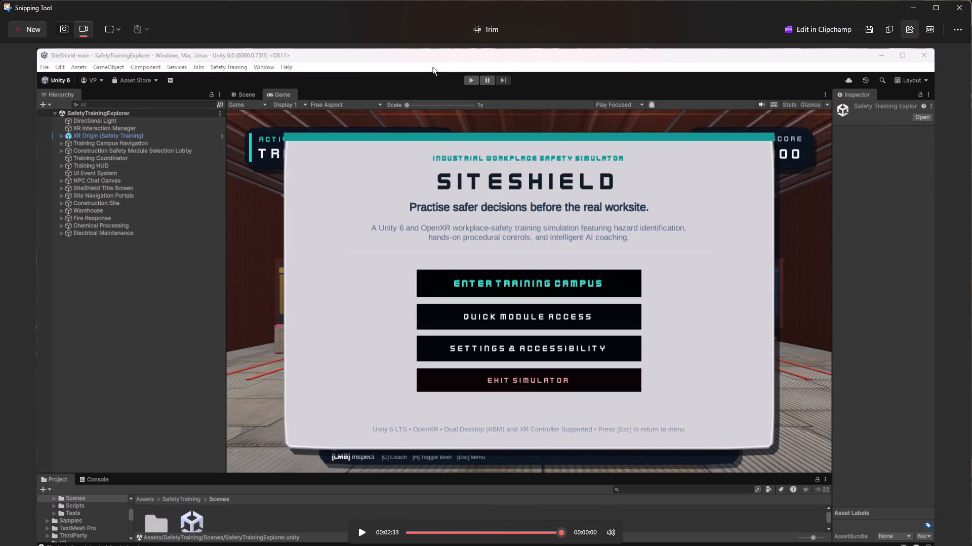
# Save the screen recording as an MP4 named "final ppt video site shild" in the brave folder on drive D.
pyautogui.click(864, 34)
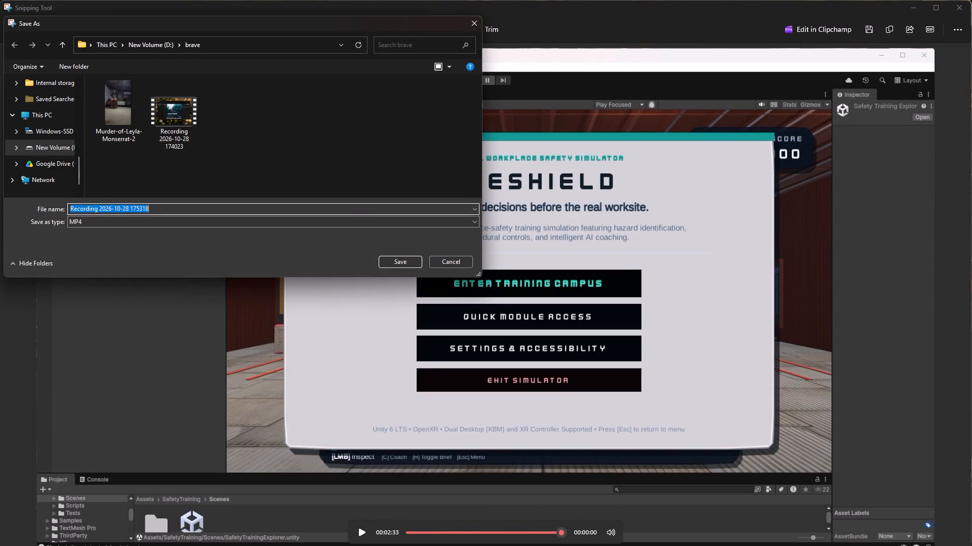
pyautogui.click(183, 203)
pyautogui.click(183, 208)
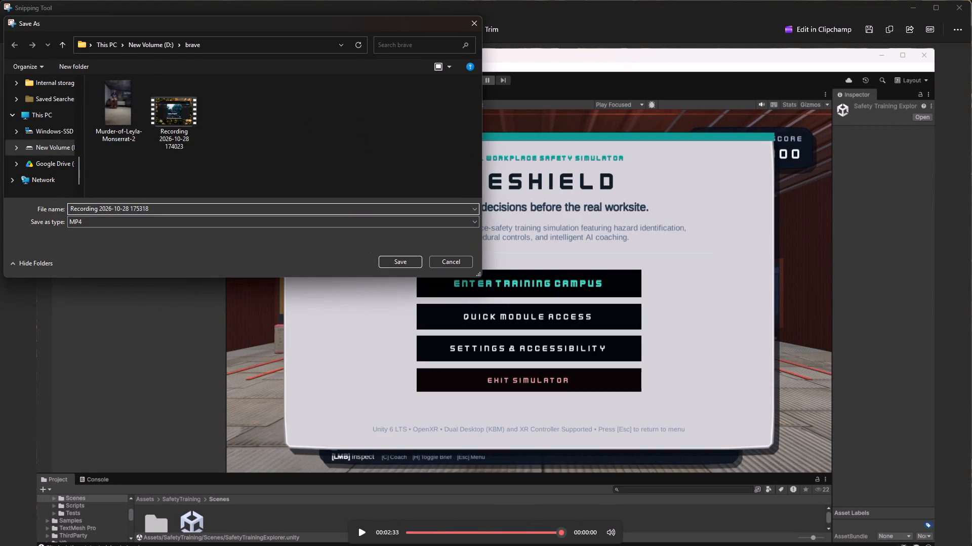
pyautogui.press('BackSpace')
pyautogui.press('BackSpace')
pyautogui.press('BackSpace')
pyautogui.press('BackSpace')
pyautogui.press('BackSpace')
pyautogui.press('BackSpace')
pyautogui.press('BackSpace')
pyautogui.press('BackSpace')
pyautogui.press('BackSpace')
pyautogui.press('BackSpace')
pyautogui.press('BackSpace')
pyautogui.press('BackSpace')
pyautogui.press('BackSpace')
pyautogui.press('BackSpace')
pyautogui.press('BackSpace')
pyautogui.press('BackSpace')
pyautogui.press('BackSpace')
pyautogui.press('BackSpace')
pyautogui.press('BackSpace')
pyautogui.press('BackSpace')
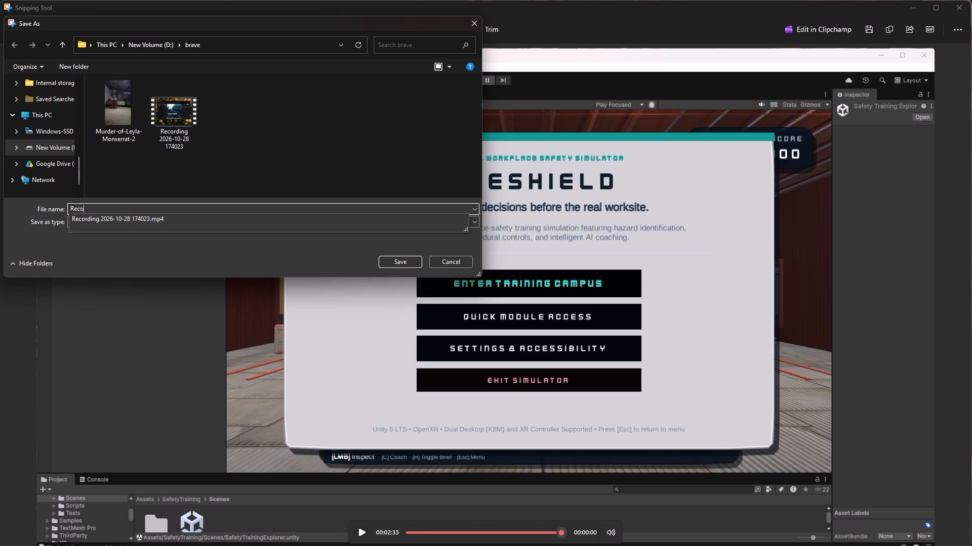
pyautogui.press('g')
pyautogui.press('BackSpace')
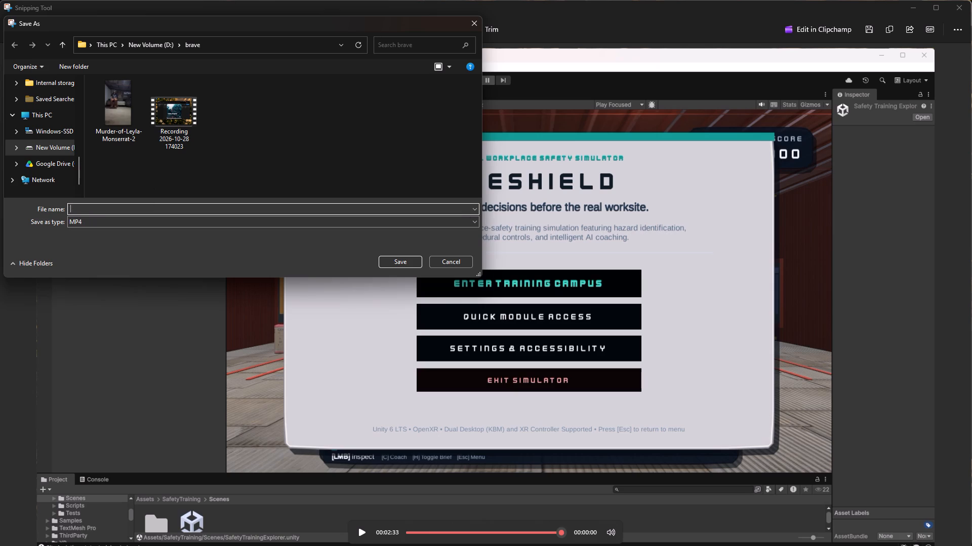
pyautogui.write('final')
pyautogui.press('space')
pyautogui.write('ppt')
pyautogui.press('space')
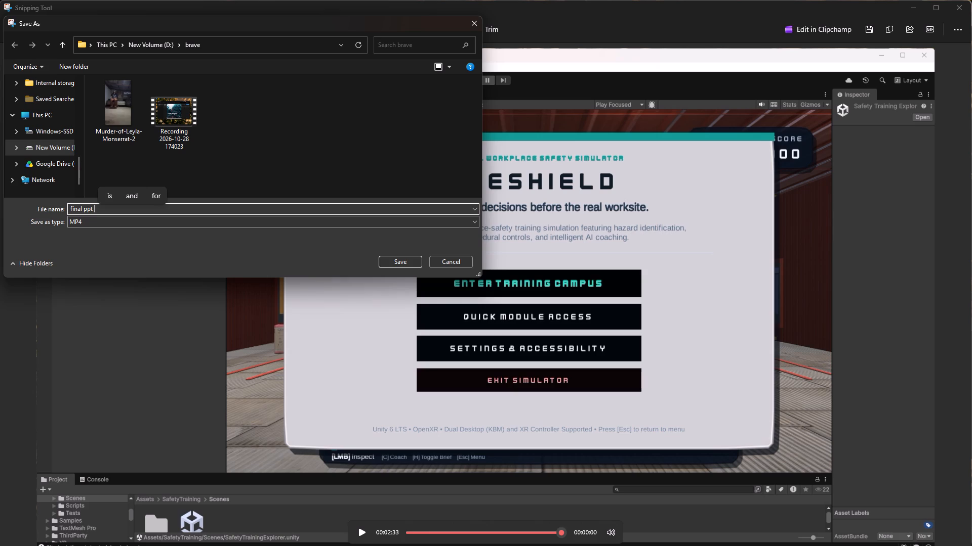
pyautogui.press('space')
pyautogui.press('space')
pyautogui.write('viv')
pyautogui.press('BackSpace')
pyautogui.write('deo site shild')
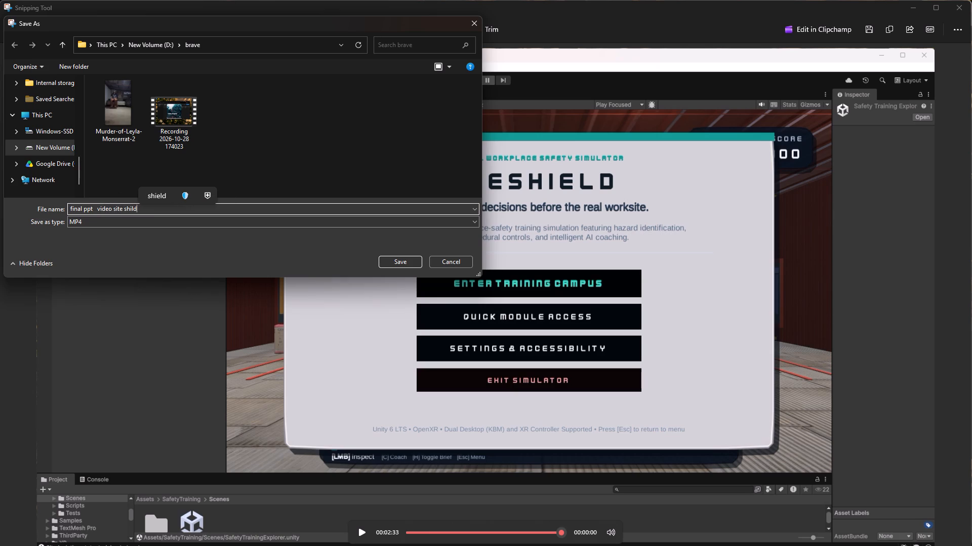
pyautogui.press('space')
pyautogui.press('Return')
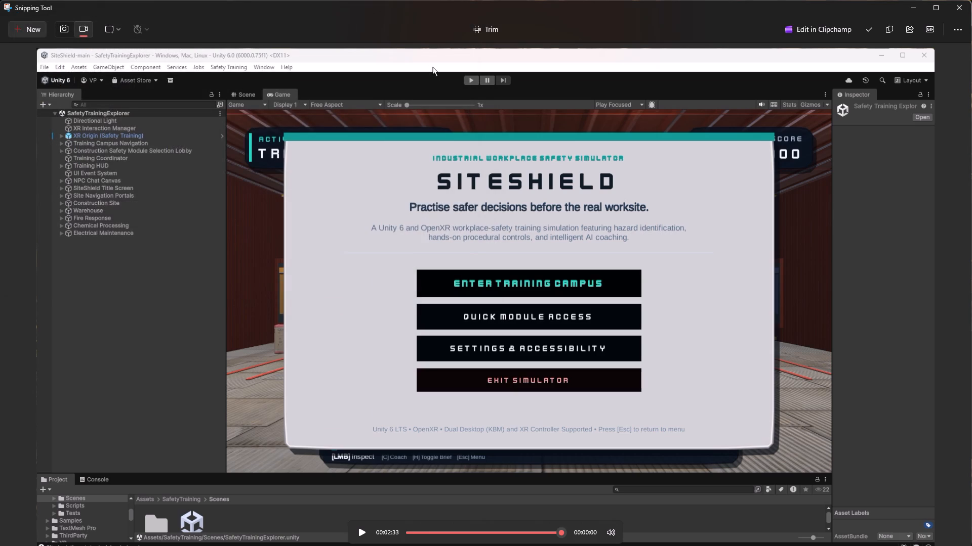
# Close the Snipping Tool, Unity editor and Unity Hub windows to get back to the desktop.
pyautogui.click(955, 5)
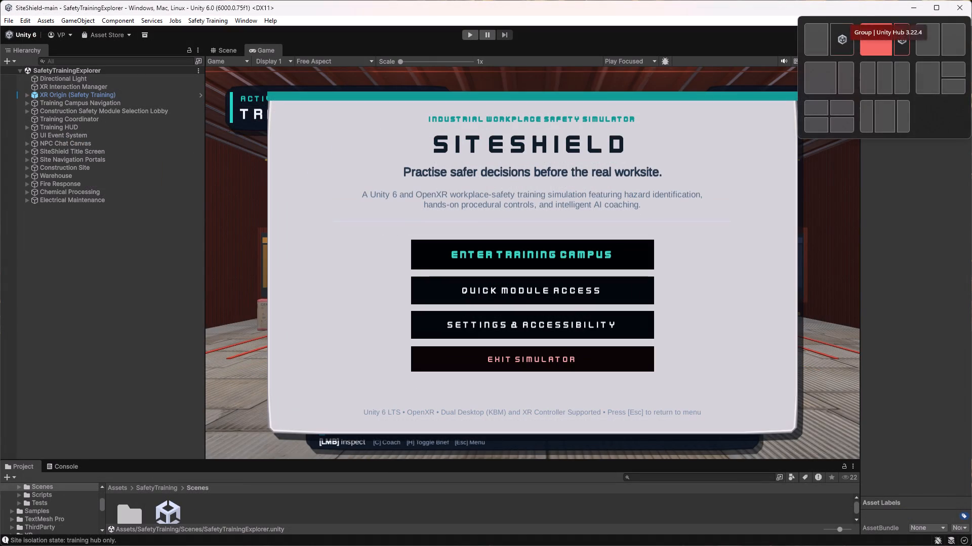
pyautogui.moveTo(770, 9); pyautogui.dragTo(744, 42)
pyautogui.click(927, 37)
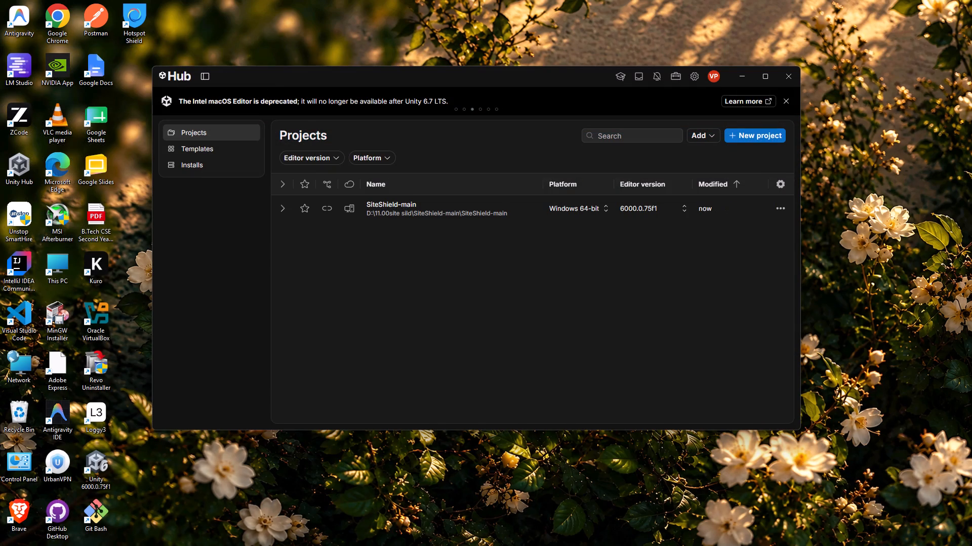
pyautogui.click(791, 77)
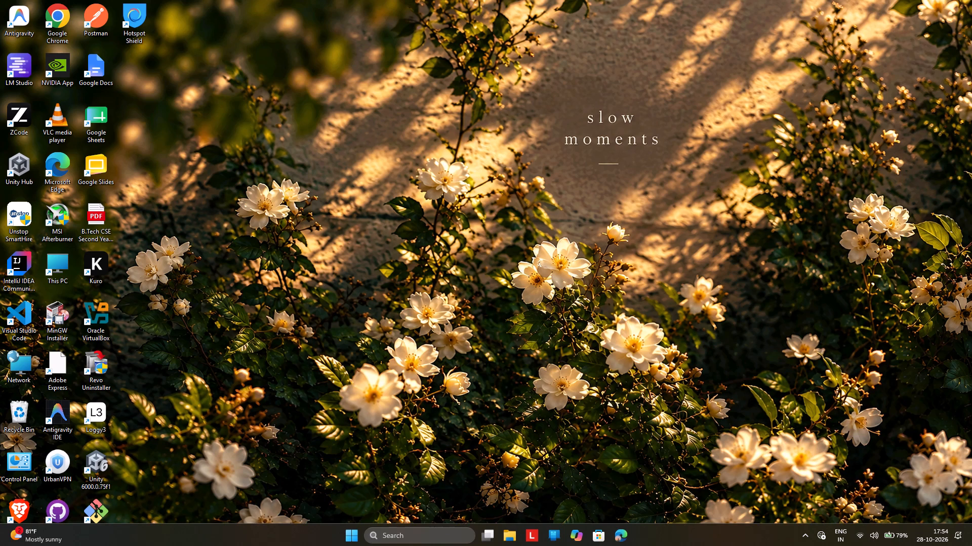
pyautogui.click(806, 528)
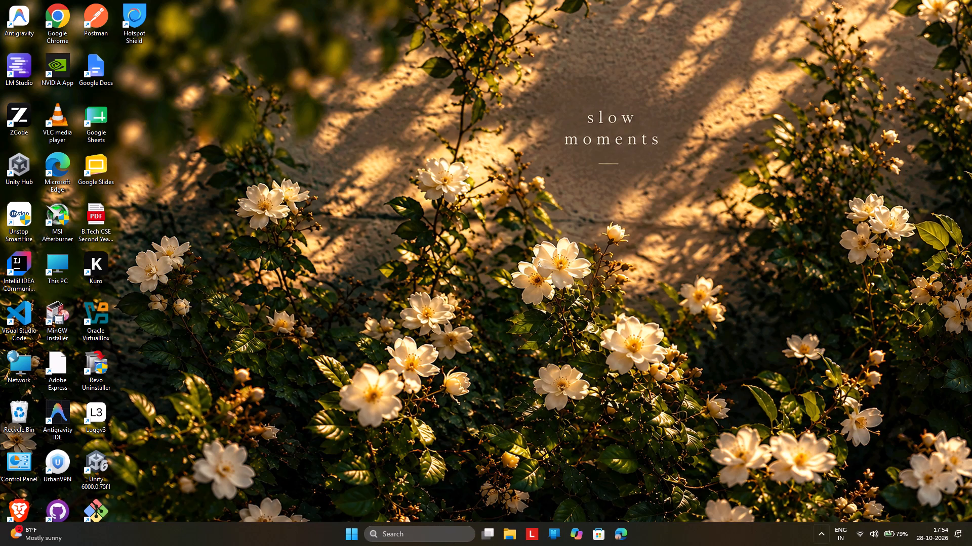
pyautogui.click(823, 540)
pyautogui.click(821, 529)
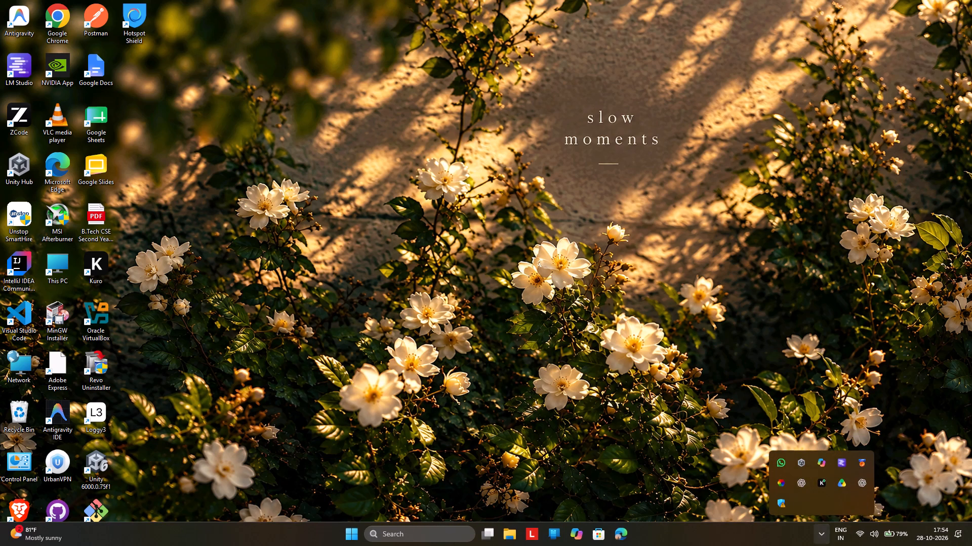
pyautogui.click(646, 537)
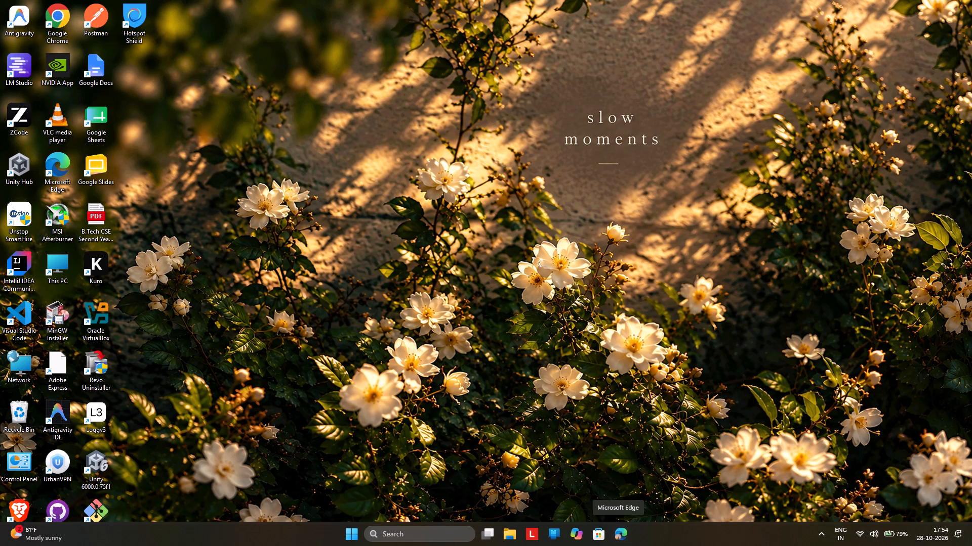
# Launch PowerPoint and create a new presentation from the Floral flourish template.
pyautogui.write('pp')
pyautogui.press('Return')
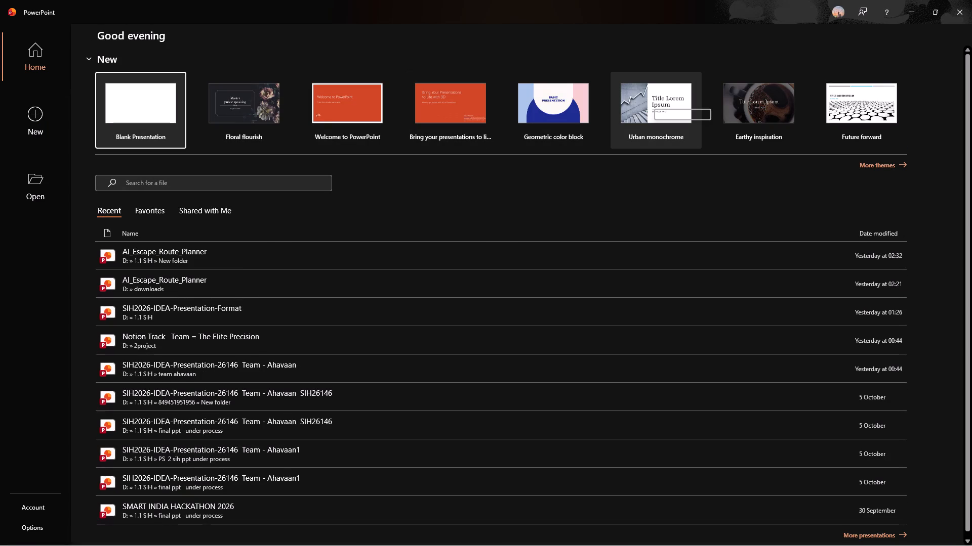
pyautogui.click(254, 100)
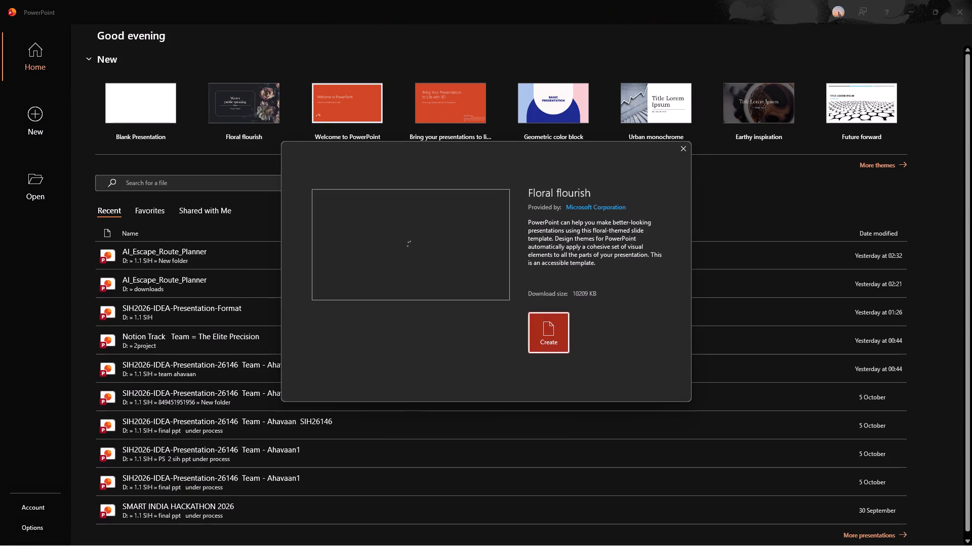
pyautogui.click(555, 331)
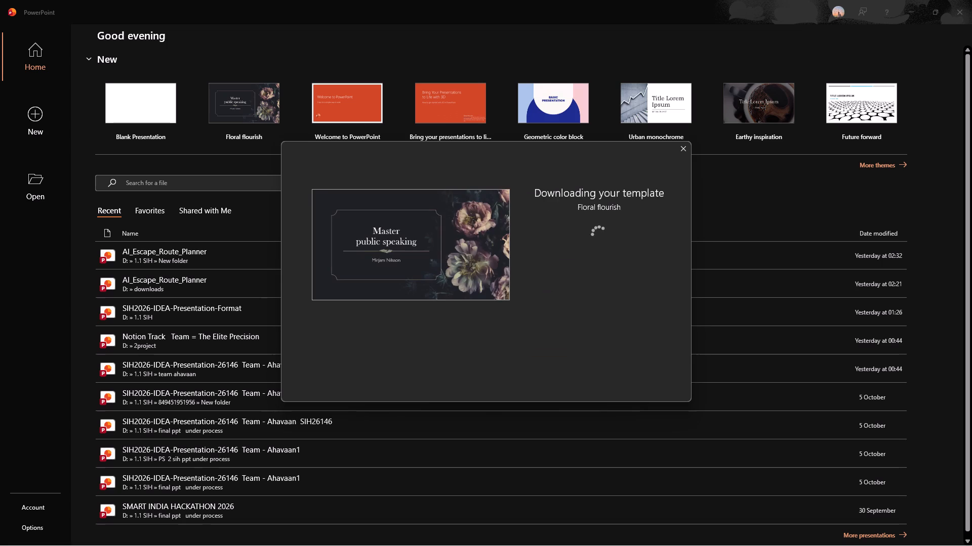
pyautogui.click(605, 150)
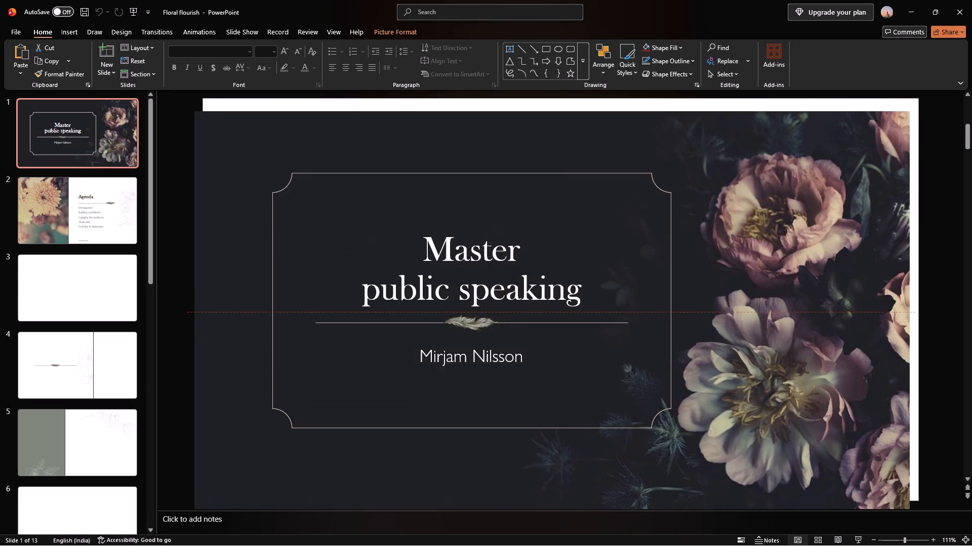
# Look through the slides of the Floral flourish presentation to judge its design, and close the presentation.
pyautogui.scroll(-4, 269, 208)
pyautogui.scroll(5, 410, 337)
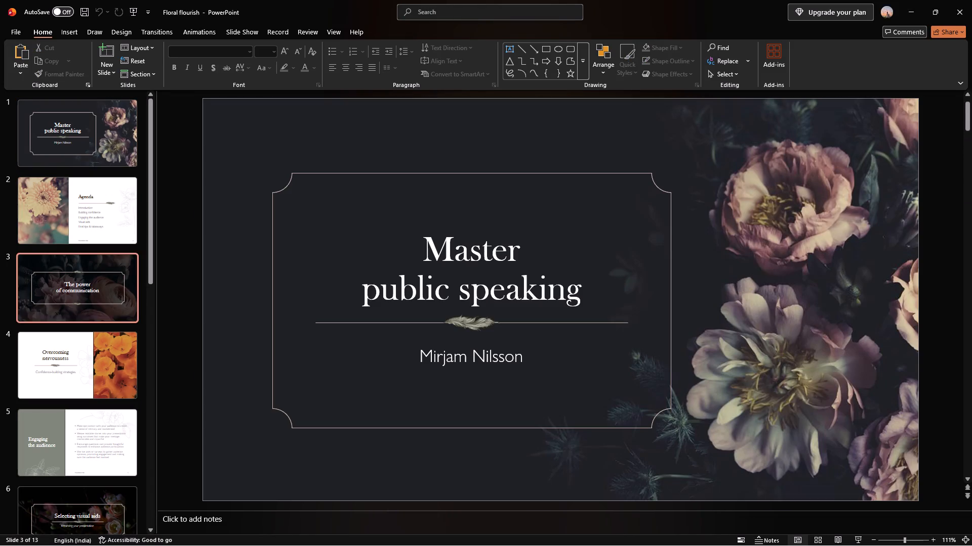
pyautogui.scroll(-2, 417, 331)
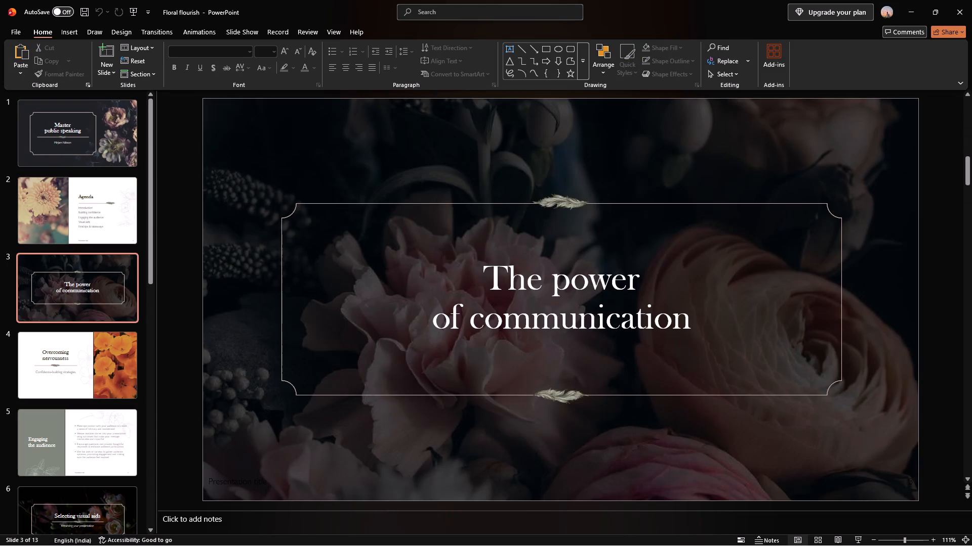
pyautogui.scroll(1, 417, 331)
pyautogui.scroll(-5, 417, 331)
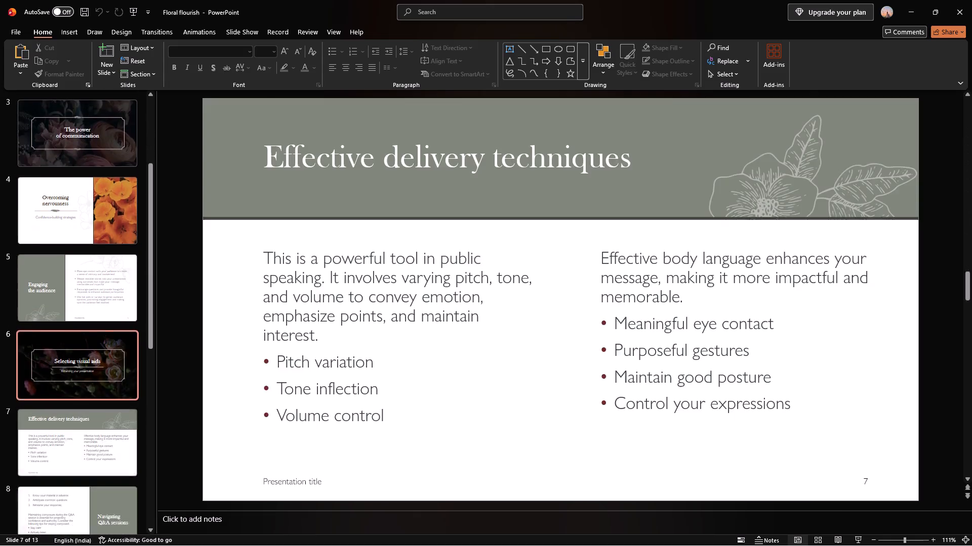
pyautogui.scroll(-9, 415, 338)
pyautogui.scroll(12, 415, 341)
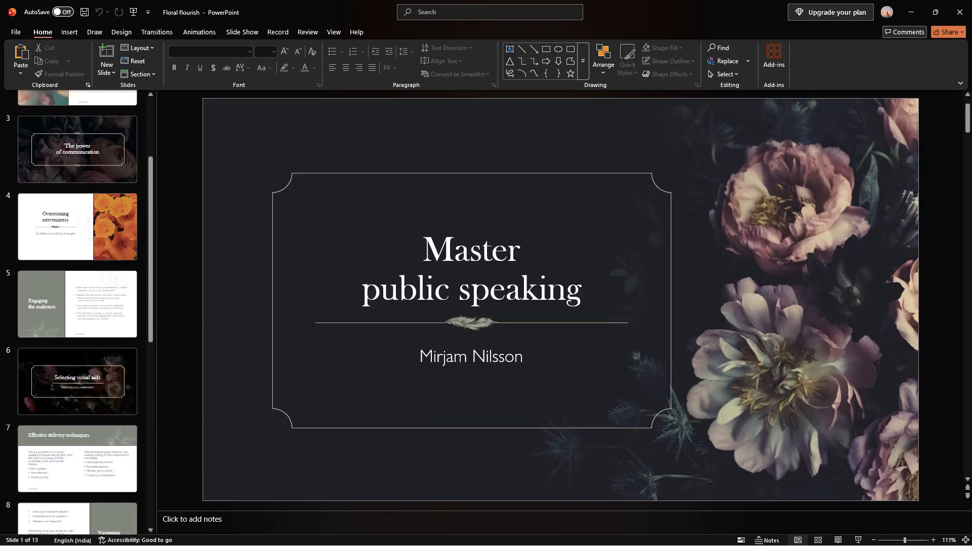
pyautogui.scroll(-3, 415, 337)
pyautogui.scroll(1, 415, 337)
pyautogui.scroll(-15, 415, 337)
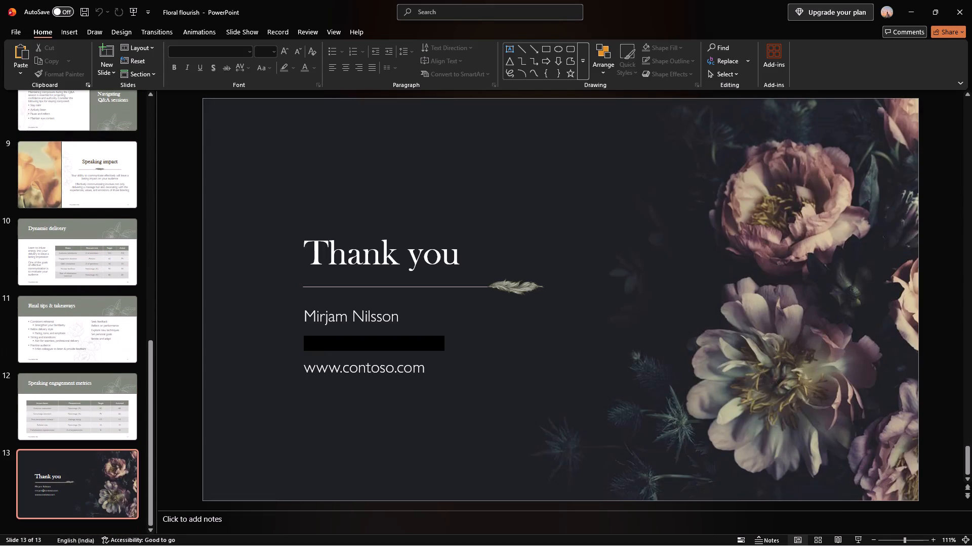
pyautogui.scroll(6, 501, 283)
pyautogui.scroll(7, 287, 306)
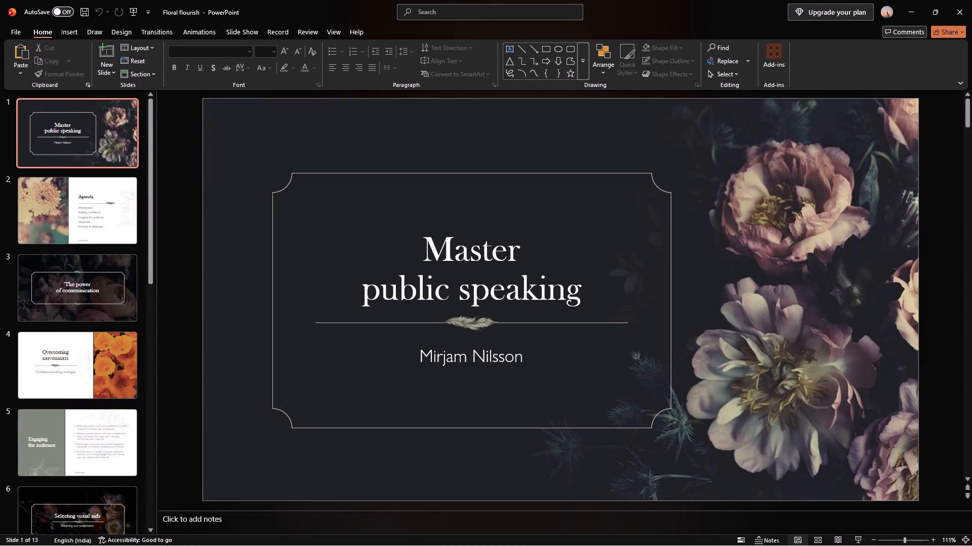
pyautogui.click(971, 0)
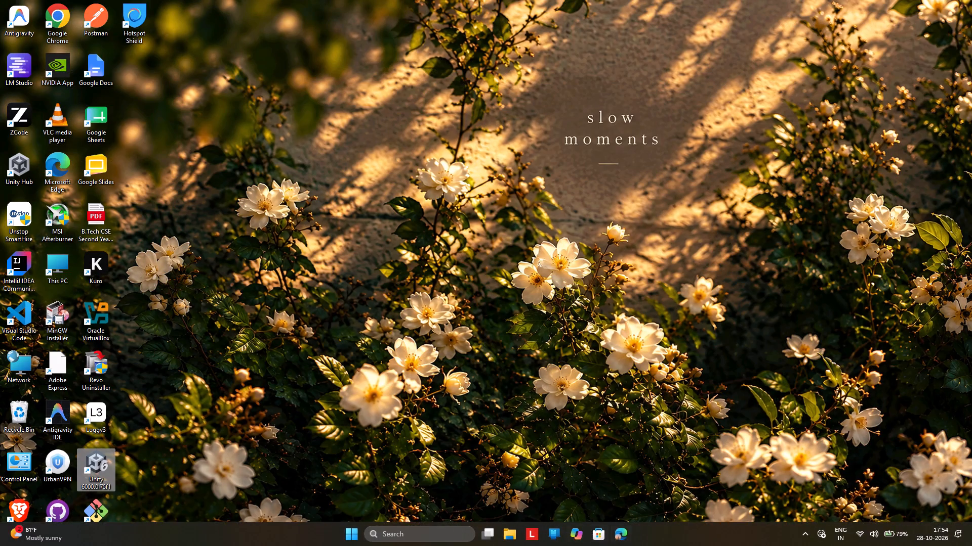
# Reopen PowerPoint, browse the full set of themes and create a new presentation from the Gallery theme.
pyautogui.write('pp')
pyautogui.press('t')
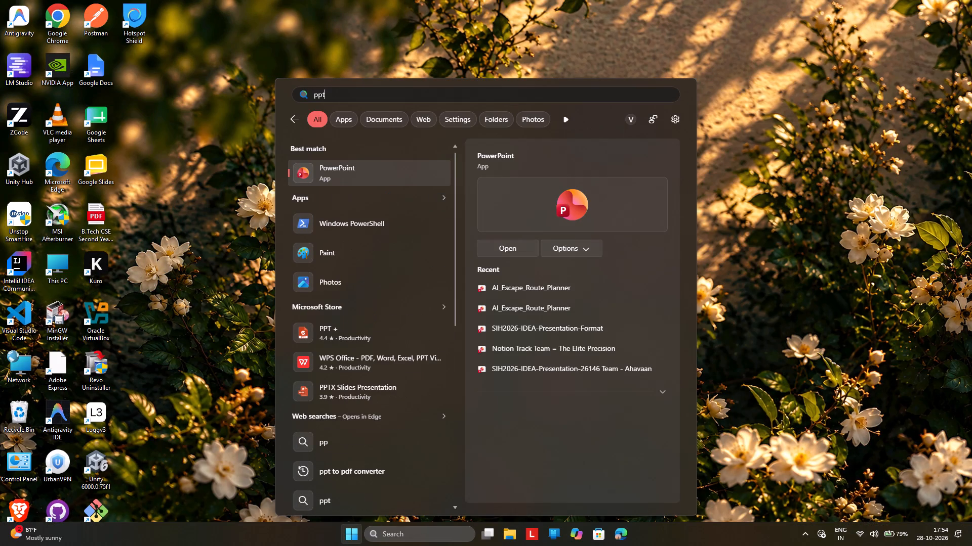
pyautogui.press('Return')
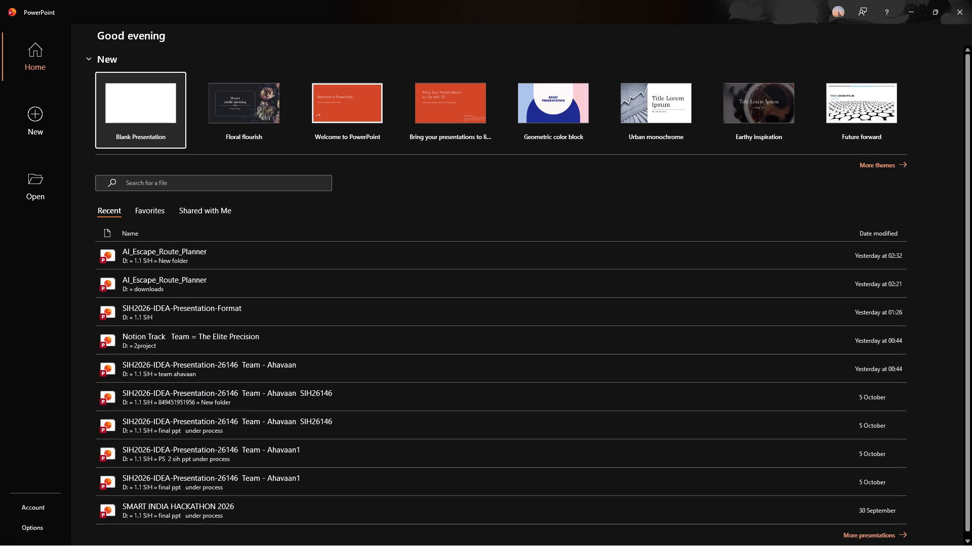
pyautogui.click(879, 163)
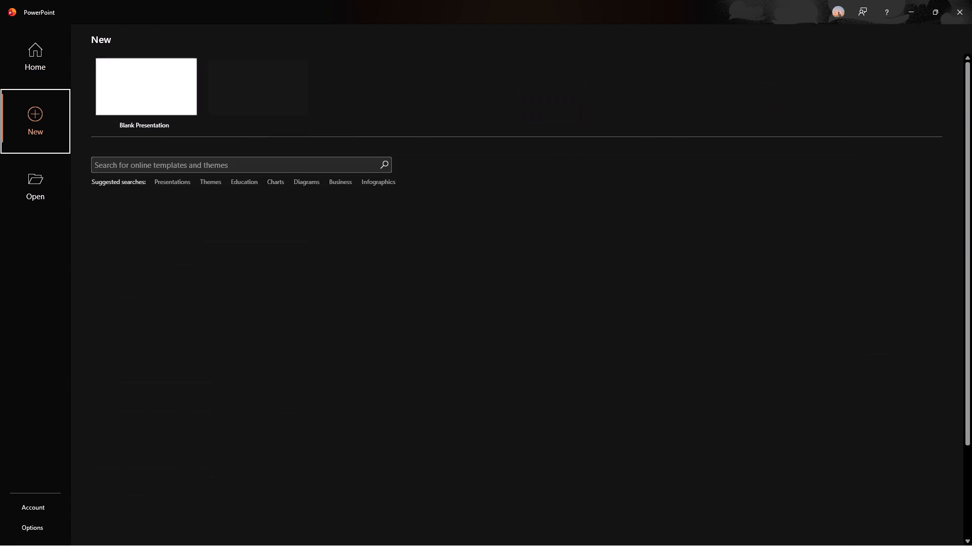
pyautogui.scroll(-1, 453, 306)
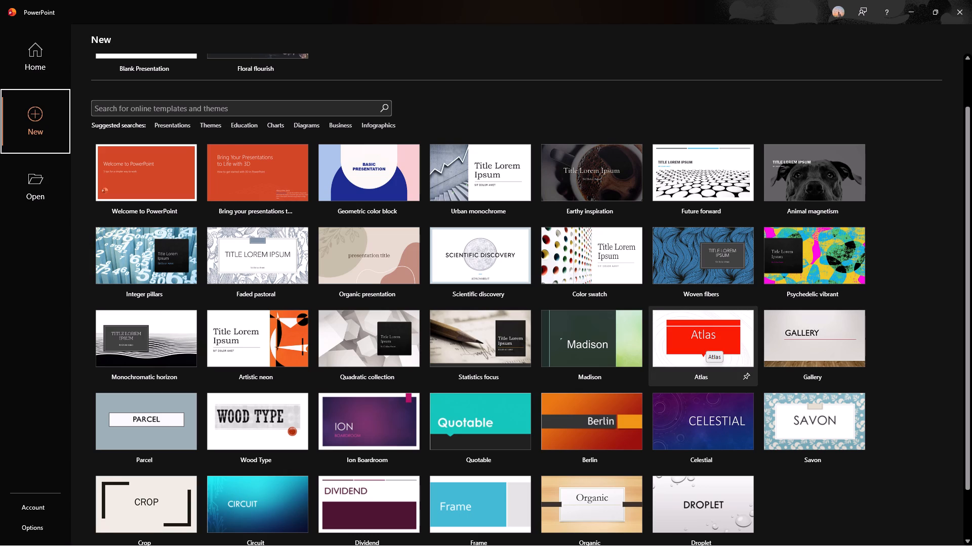
pyautogui.click(802, 336)
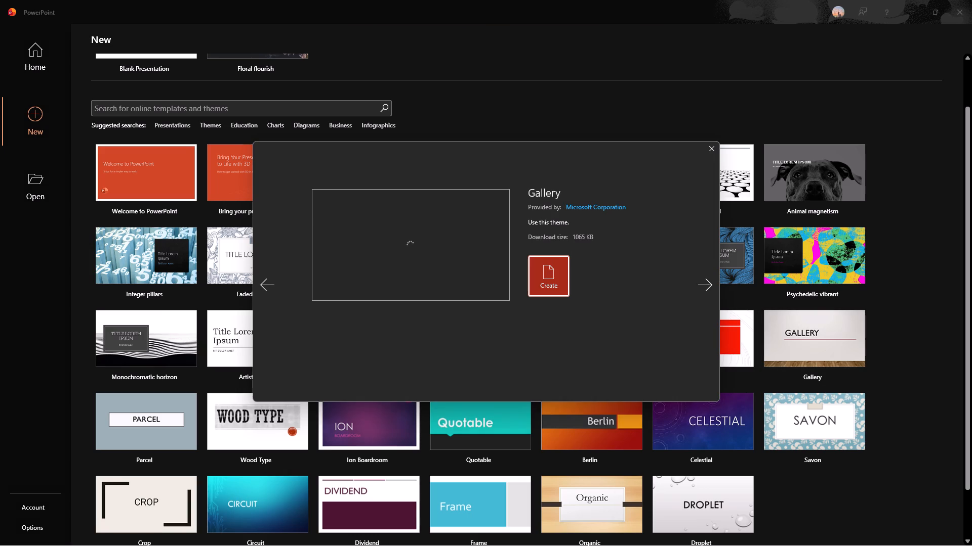
pyautogui.click(545, 265)
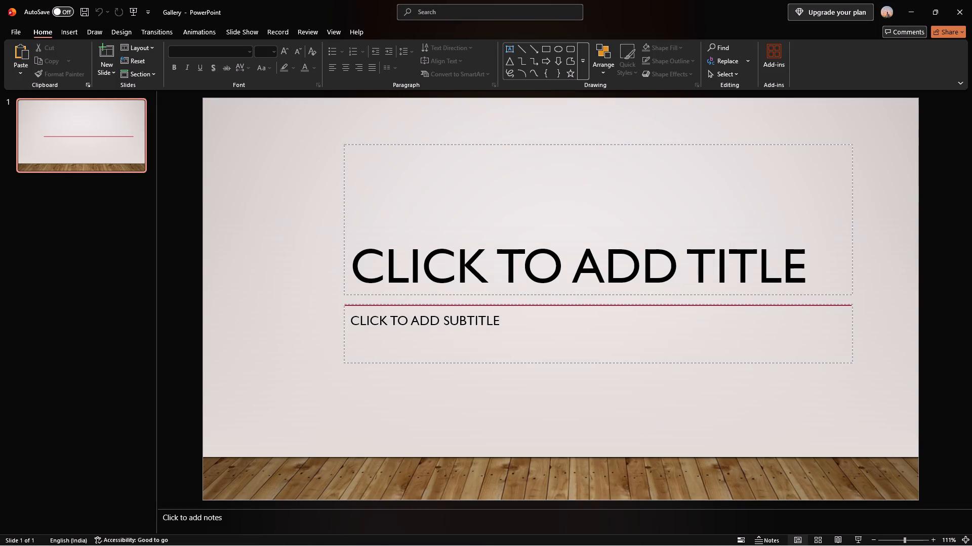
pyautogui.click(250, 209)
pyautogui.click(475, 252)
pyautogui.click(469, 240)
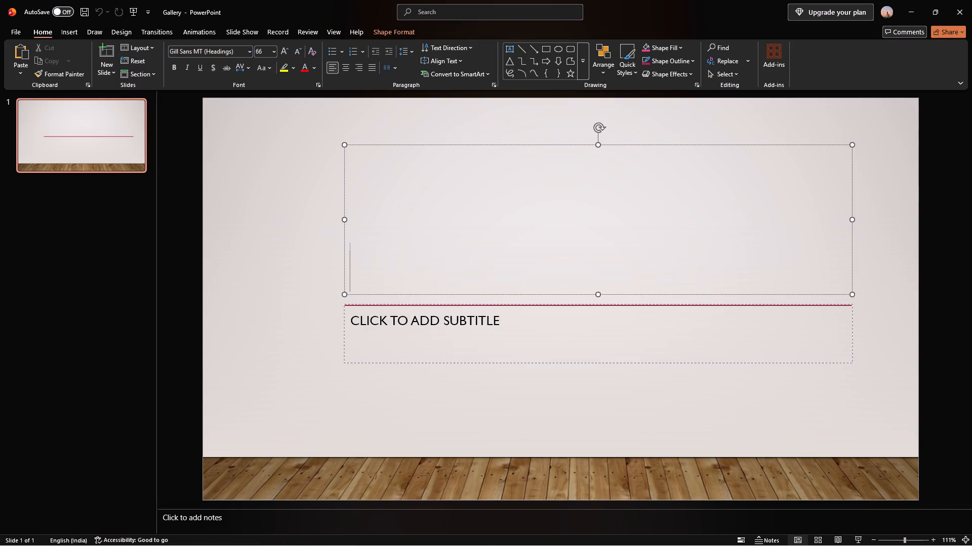
# Copy the title slide and paste the duplicate below it as slide 2.
pyautogui.click(122, 147)
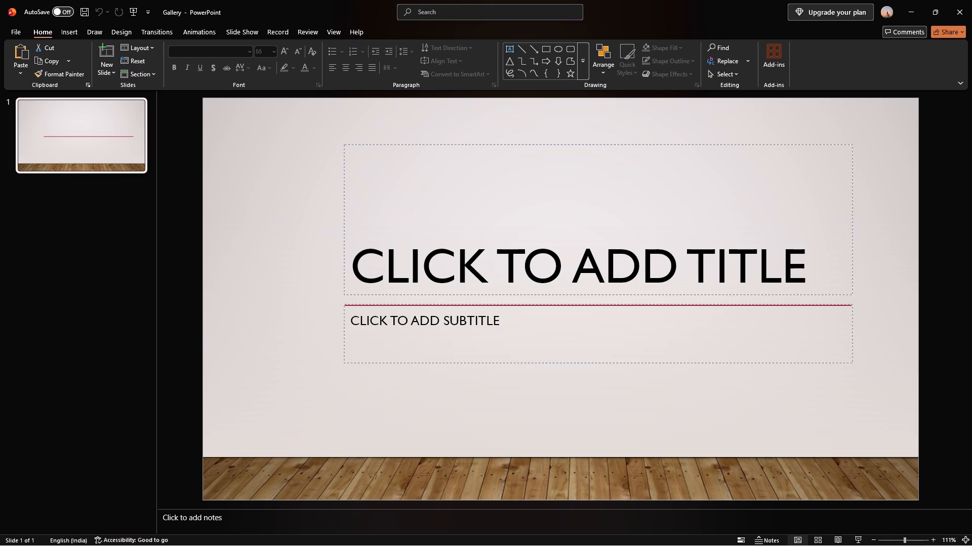
pyautogui.hotkey('ctrl', 'c')
pyautogui.click(91, 214)
pyautogui.hotkey('ctrl', 'v')
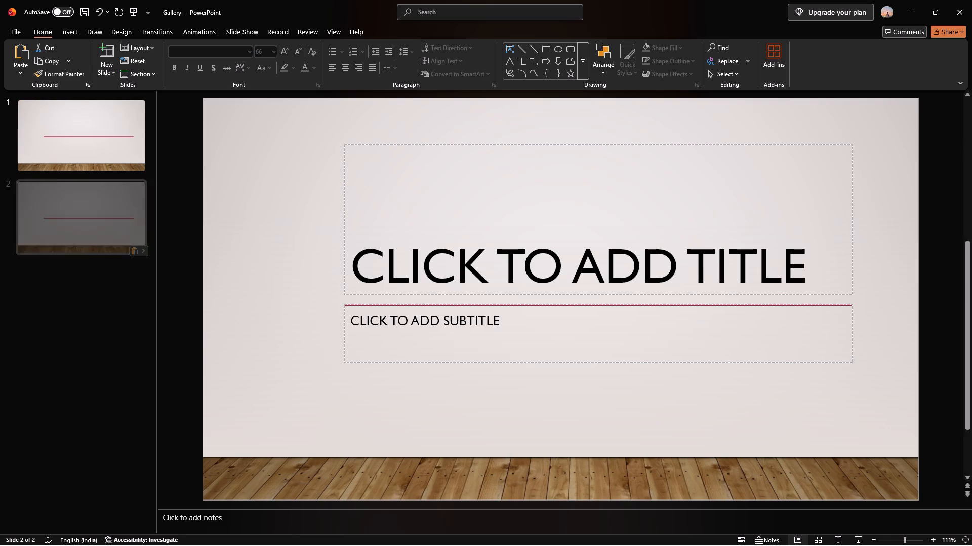
# Enter ELITE PRECISION as the title on slide 1, correcting its spelling.
pyautogui.click(95, 156)
pyautogui.doubleClick(483, 257)
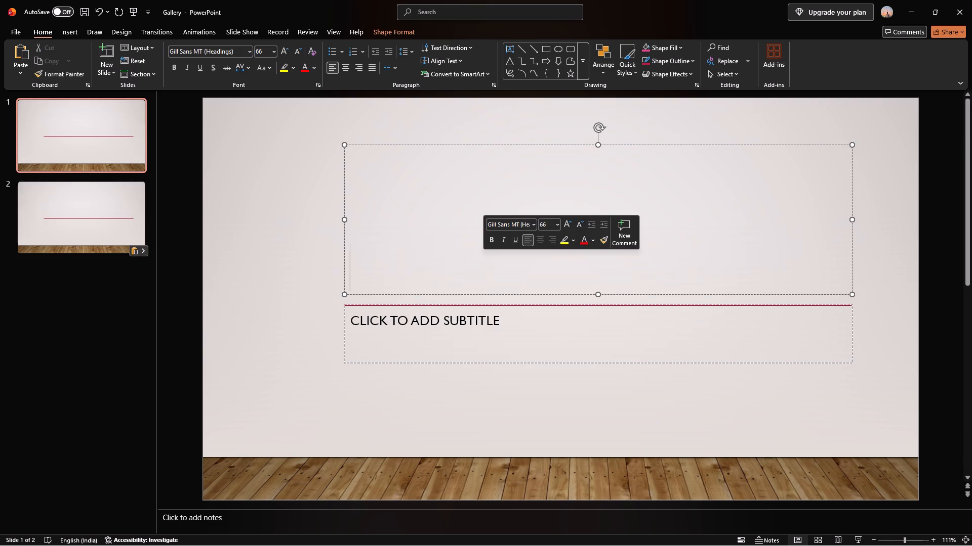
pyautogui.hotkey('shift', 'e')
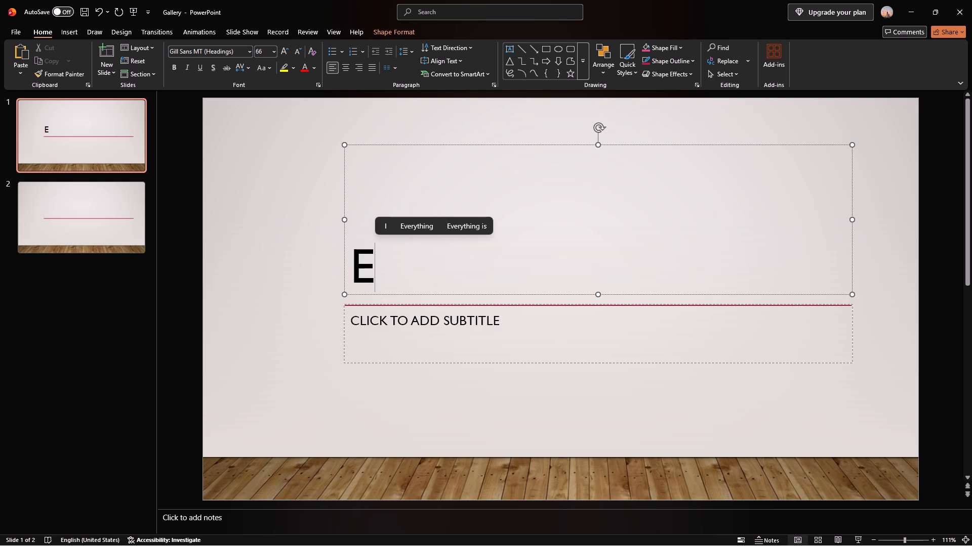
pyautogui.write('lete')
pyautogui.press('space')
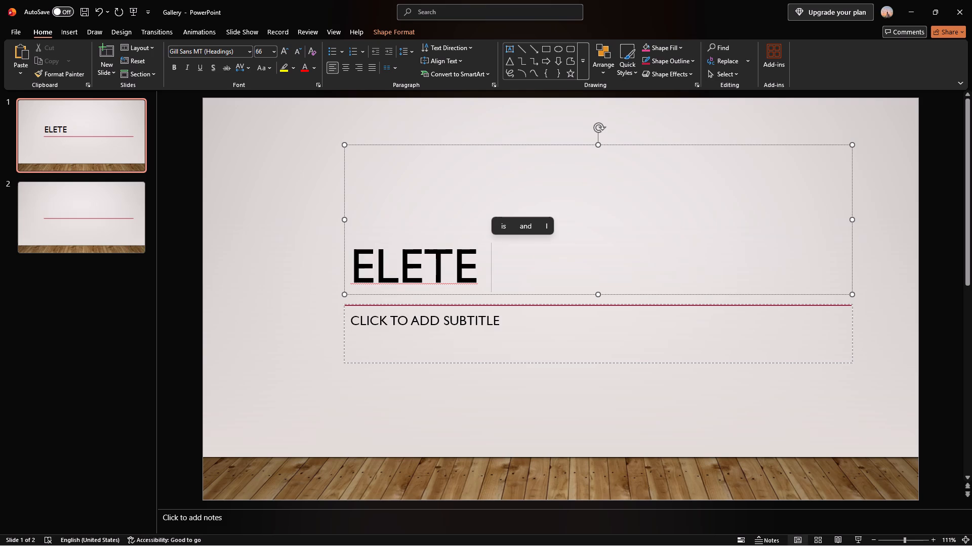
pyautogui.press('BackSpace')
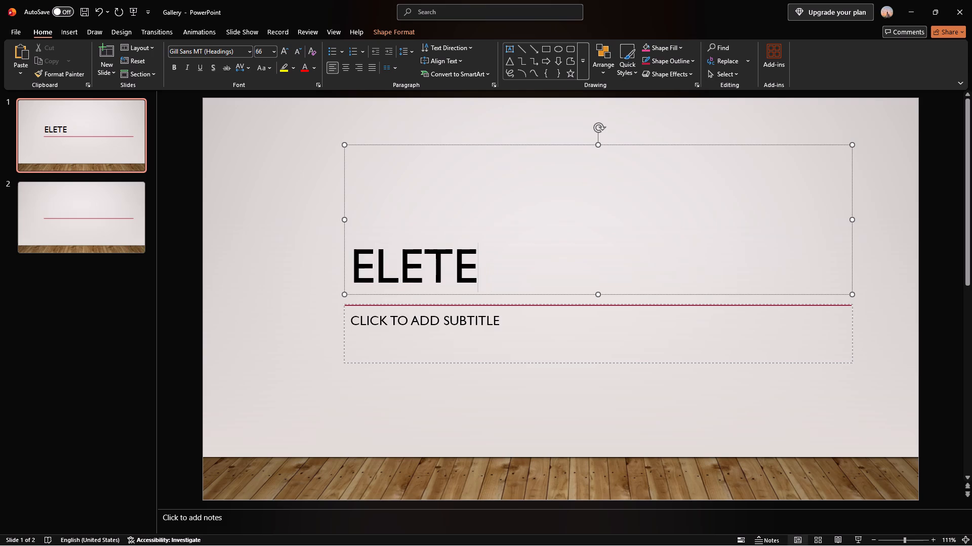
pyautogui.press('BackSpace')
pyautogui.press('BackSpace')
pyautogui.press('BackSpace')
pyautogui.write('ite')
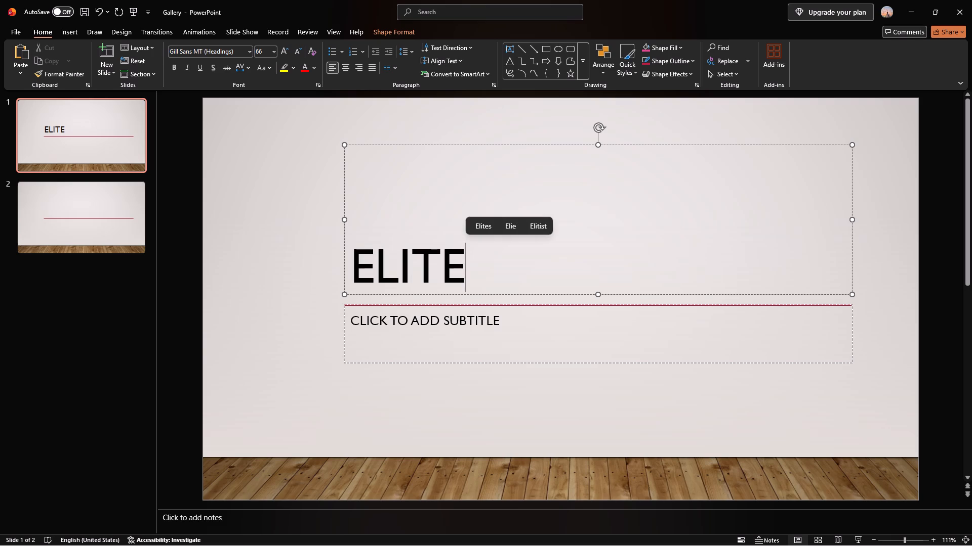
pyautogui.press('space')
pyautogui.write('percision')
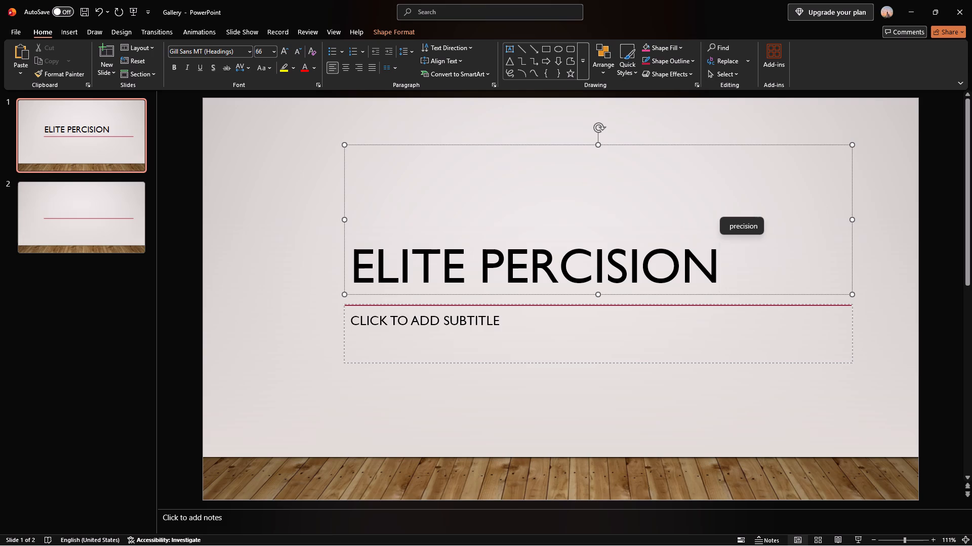
pyautogui.click(557, 265)
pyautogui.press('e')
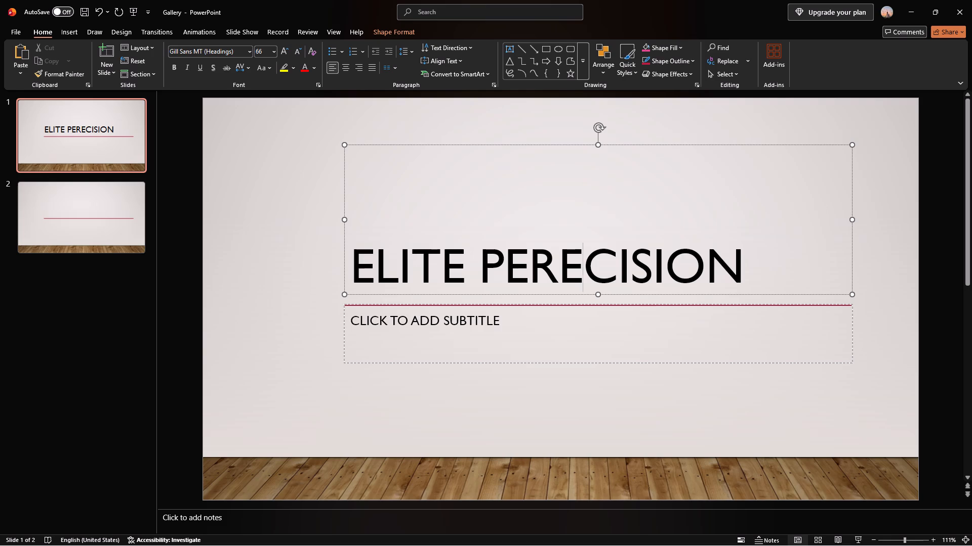
pyautogui.click(536, 269)
pyautogui.press('BackSpace')
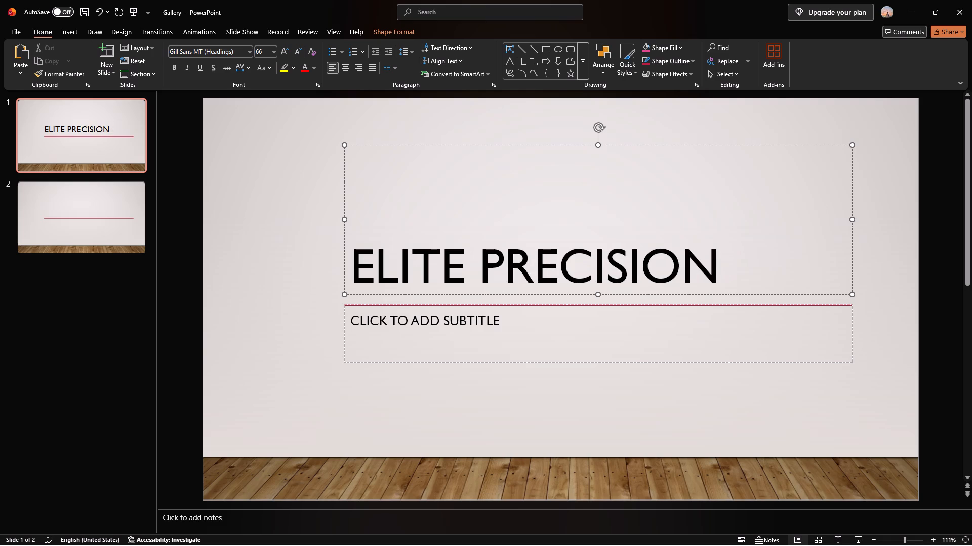
# Add a space before ELITE and an extra space between the two title words.
pyautogui.click(368, 247)
pyautogui.click(350, 250)
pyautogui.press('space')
pyautogui.click(489, 259)
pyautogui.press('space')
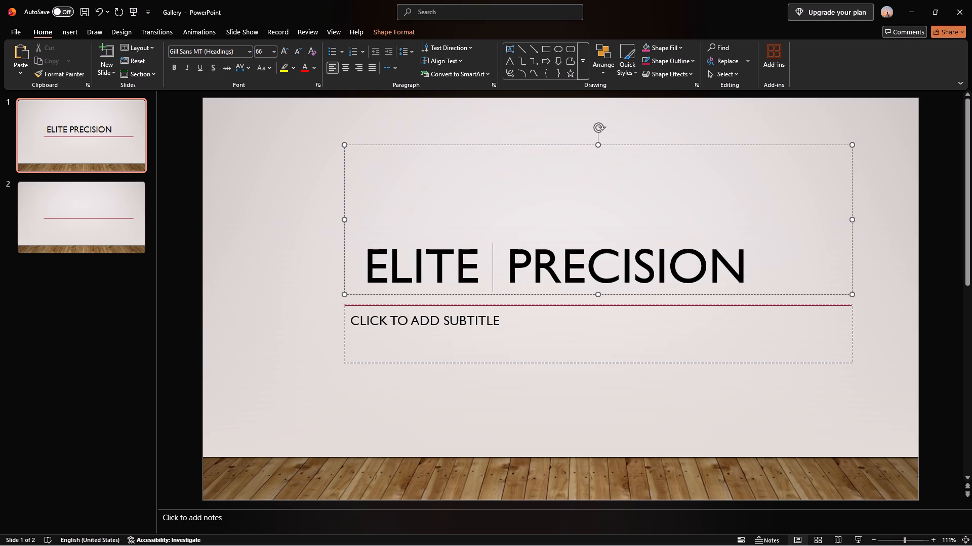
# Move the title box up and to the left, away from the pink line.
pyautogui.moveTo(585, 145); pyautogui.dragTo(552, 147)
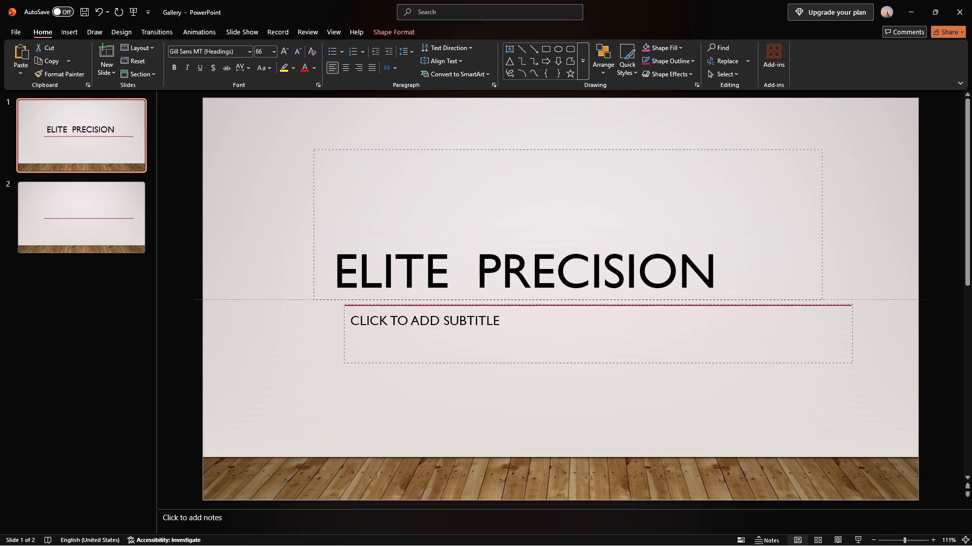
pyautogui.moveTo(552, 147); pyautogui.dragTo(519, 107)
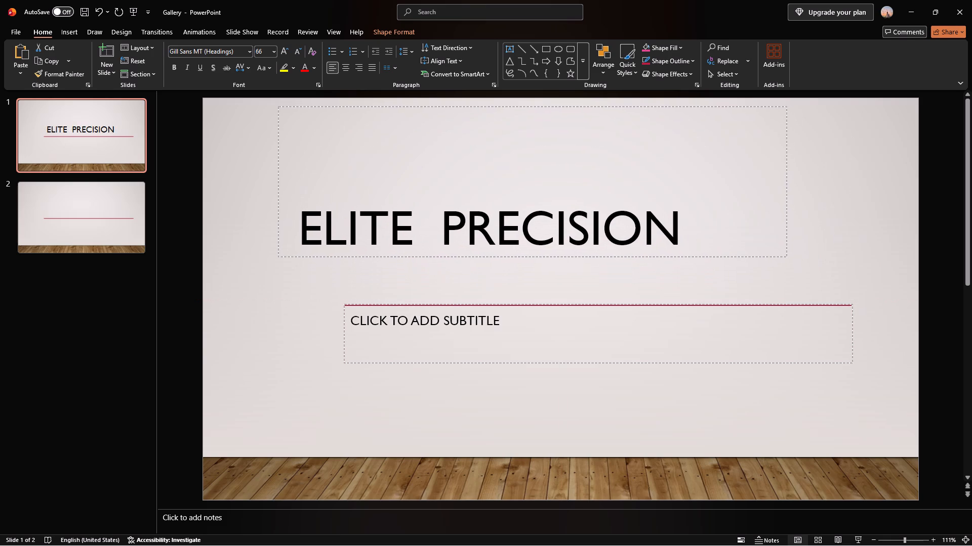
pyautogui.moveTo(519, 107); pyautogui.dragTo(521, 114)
# Move the empty subtitle placeholder left so it starts before the pink line and overlaps it.
pyautogui.click(523, 318)
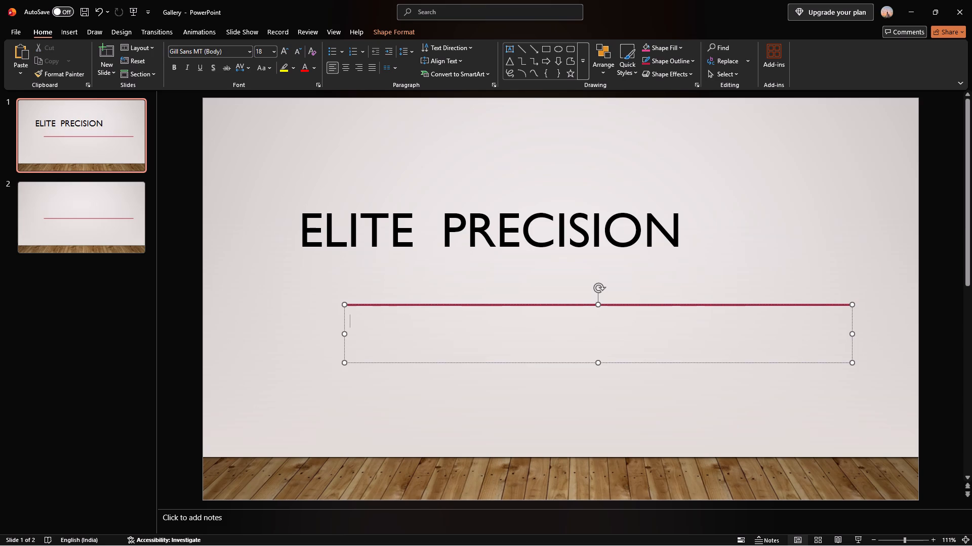
pyautogui.moveTo(554, 305); pyautogui.dragTo(475, 295)
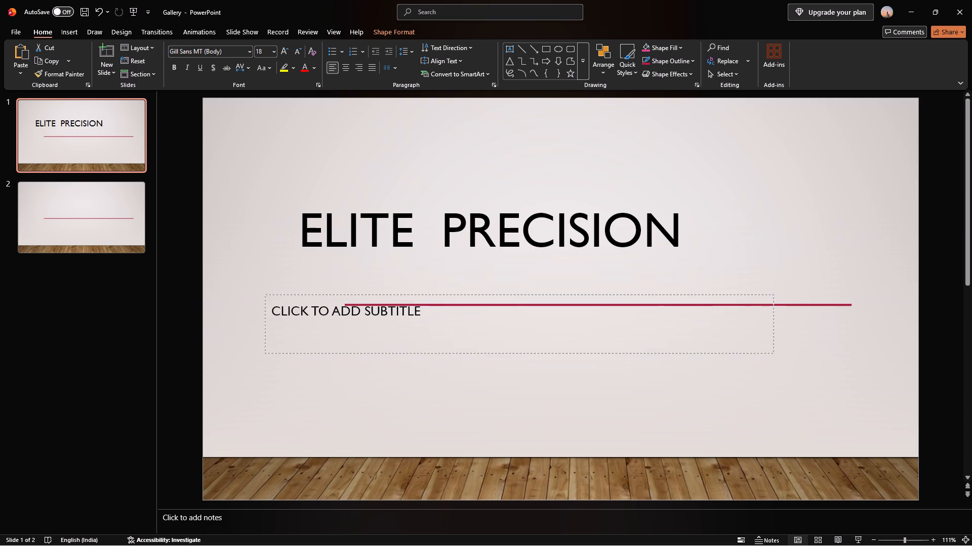
pyautogui.moveTo(475, 295); pyautogui.dragTo(467, 300)
pyautogui.click(499, 151)
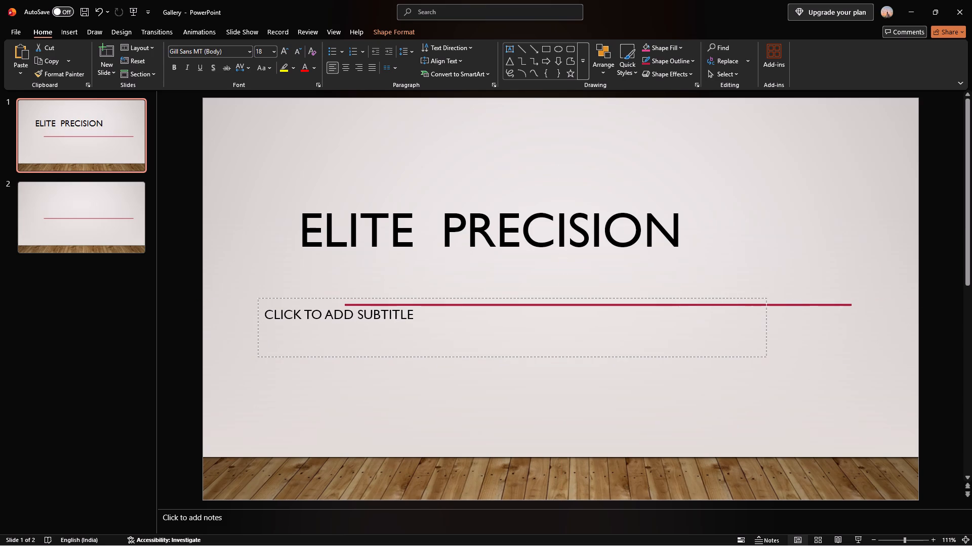
# Reduce the title box to single-line height and place it near the slide's top edge.
pyautogui.click(304, 236)
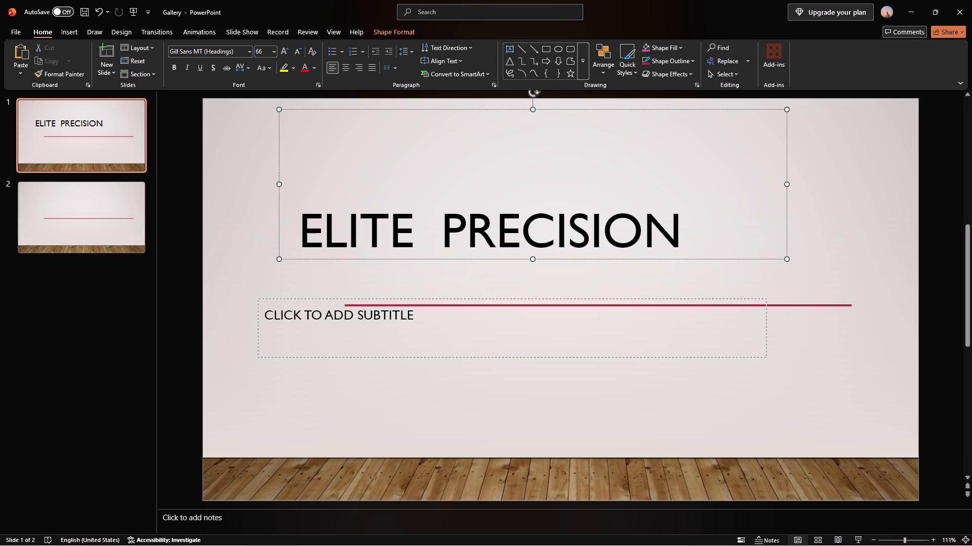
pyautogui.moveTo(568, 110); pyautogui.dragTo(606, 97)
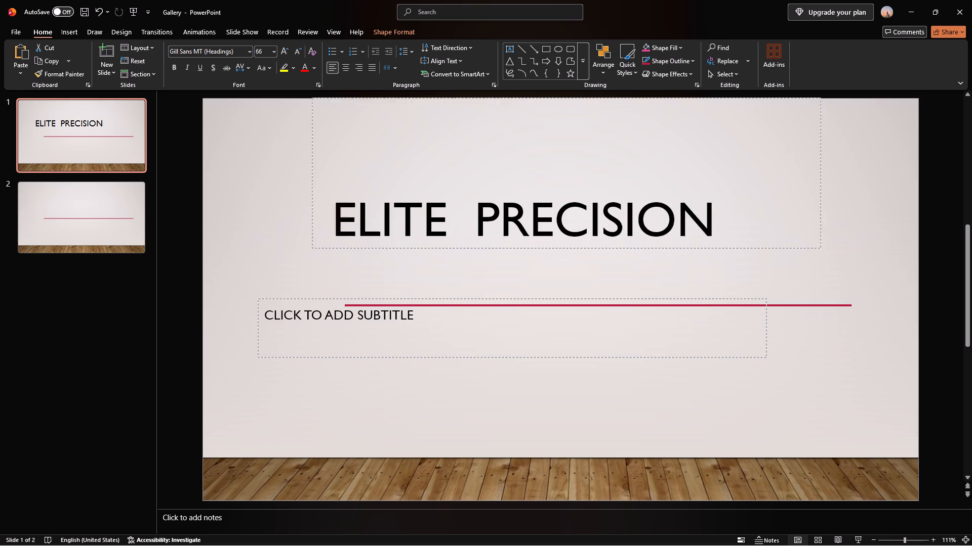
pyautogui.moveTo(606, 97); pyautogui.dragTo(609, 94)
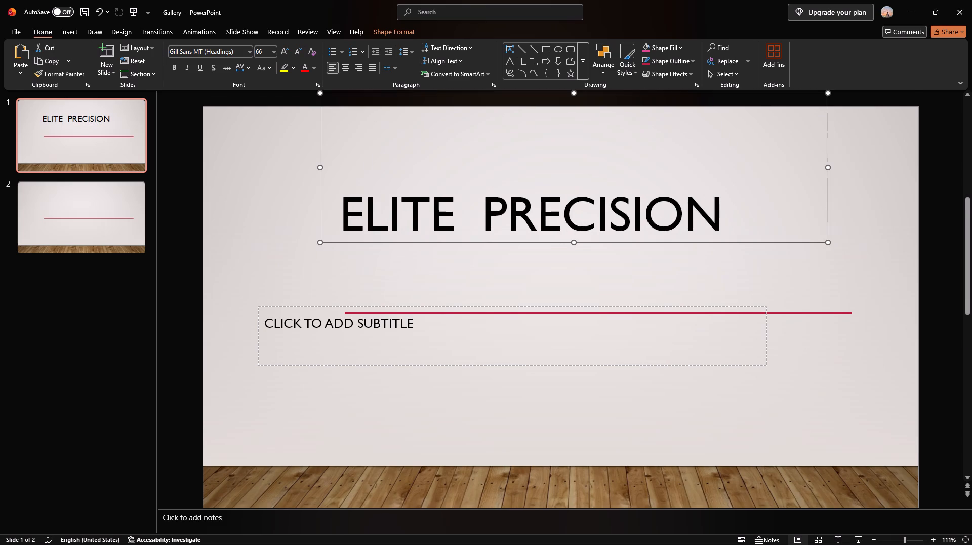
pyautogui.moveTo(572, 95); pyautogui.dragTo(573, 178)
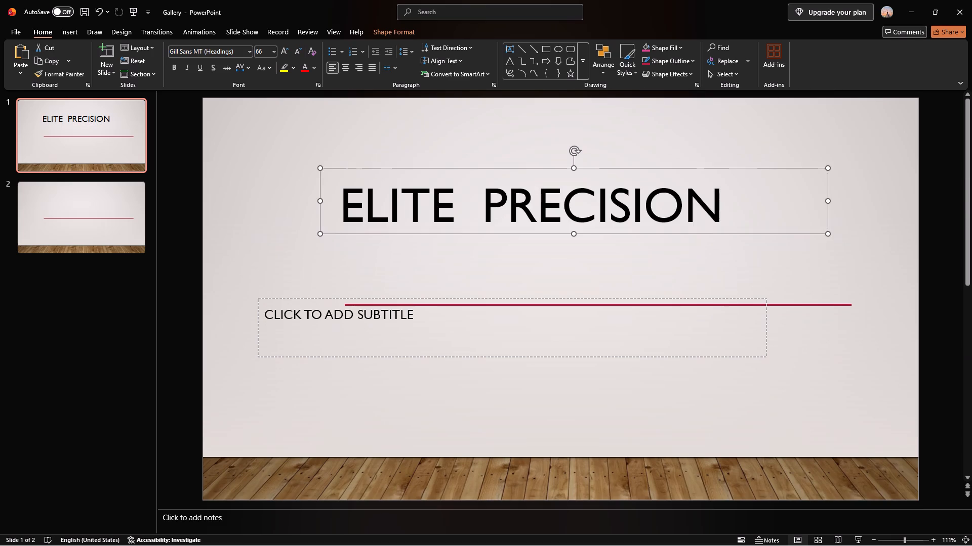
pyautogui.moveTo(613, 168); pyautogui.dragTo(618, 112)
pyautogui.click(485, 231)
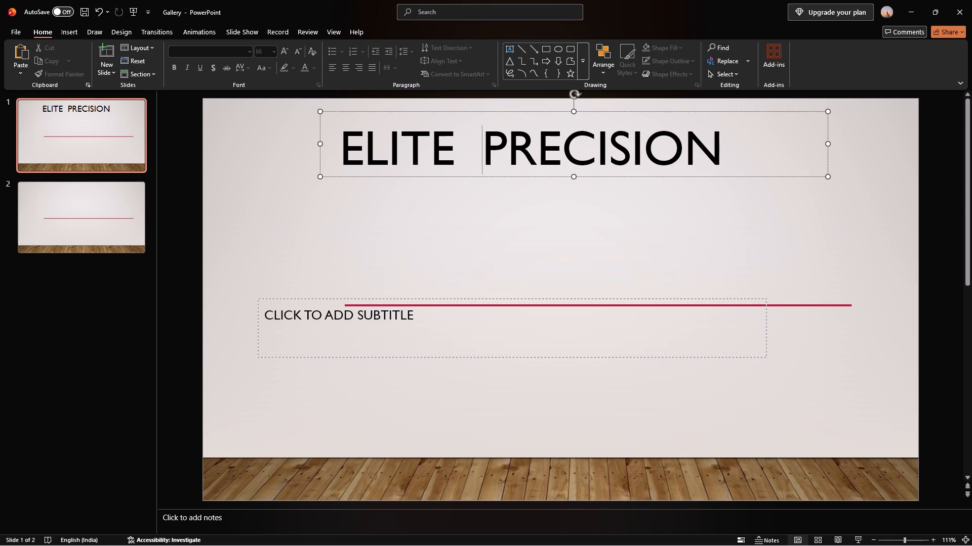
# Narrow the title box to fit its text and position it in the slide's upper-right corner.
pyautogui.click(482, 144)
pyautogui.moveTo(613, 111); pyautogui.dragTo(660, 110)
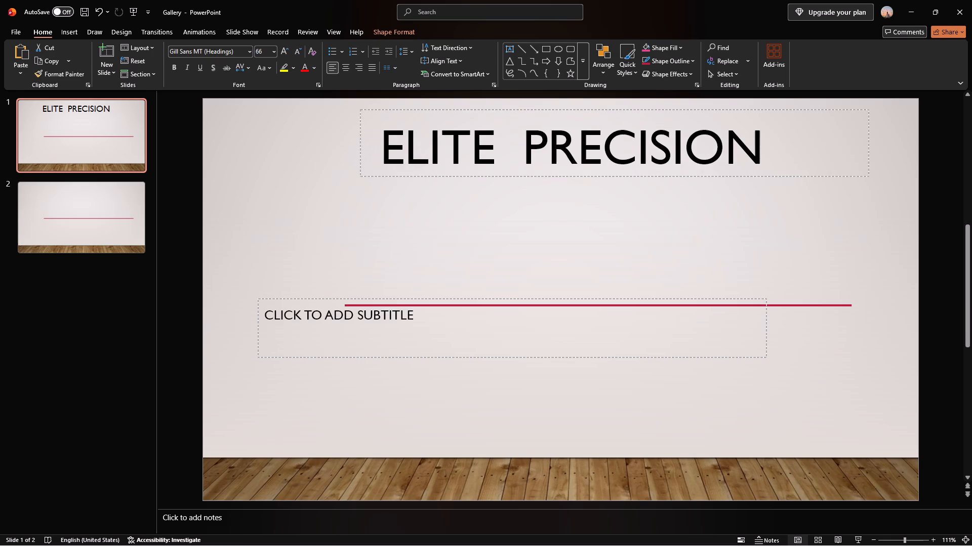
pyautogui.moveTo(660, 110); pyautogui.dragTo(695, 105)
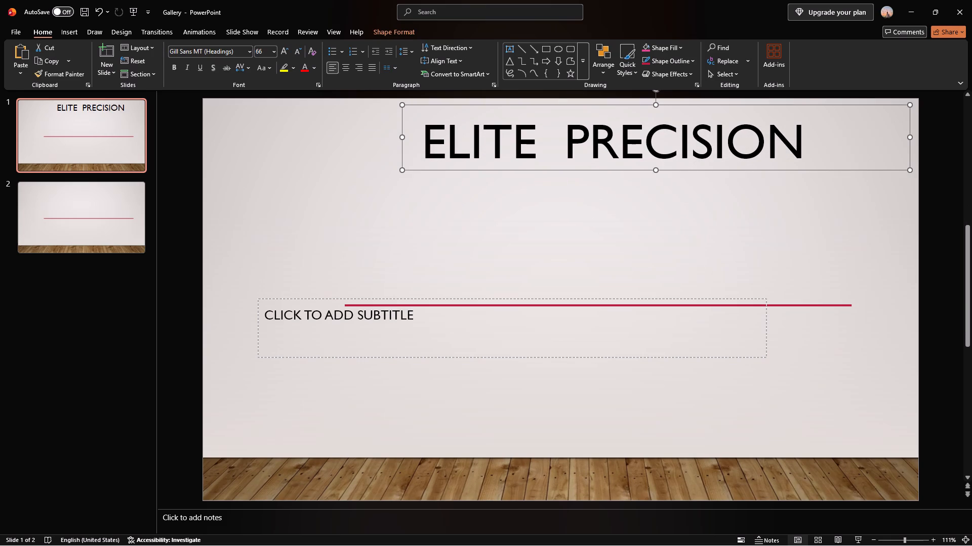
pyautogui.moveTo(908, 135); pyautogui.dragTo(834, 138)
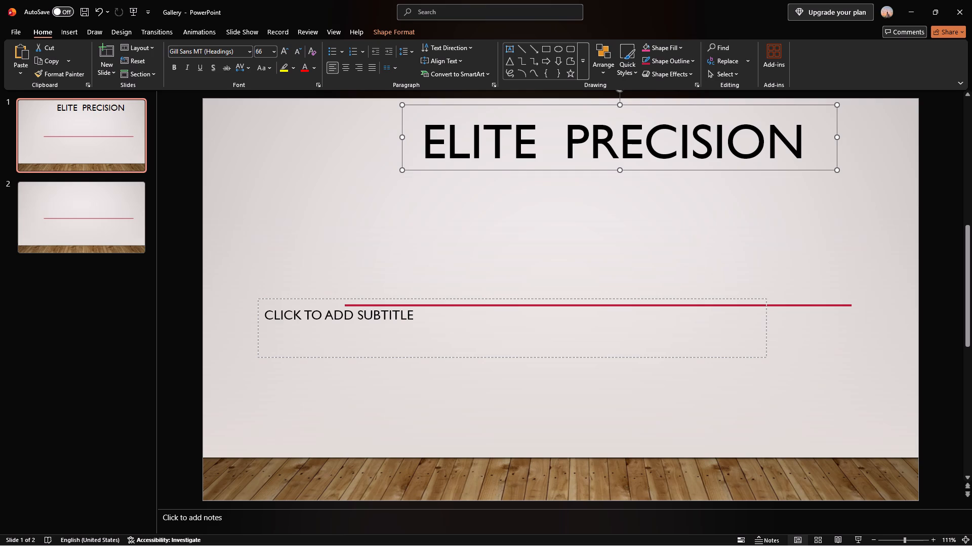
pyautogui.moveTo(641, 106); pyautogui.dragTo(694, 109)
# Change the font of the whole ELITE PRECISION title to Georgia.
pyautogui.tripleClick(657, 134)
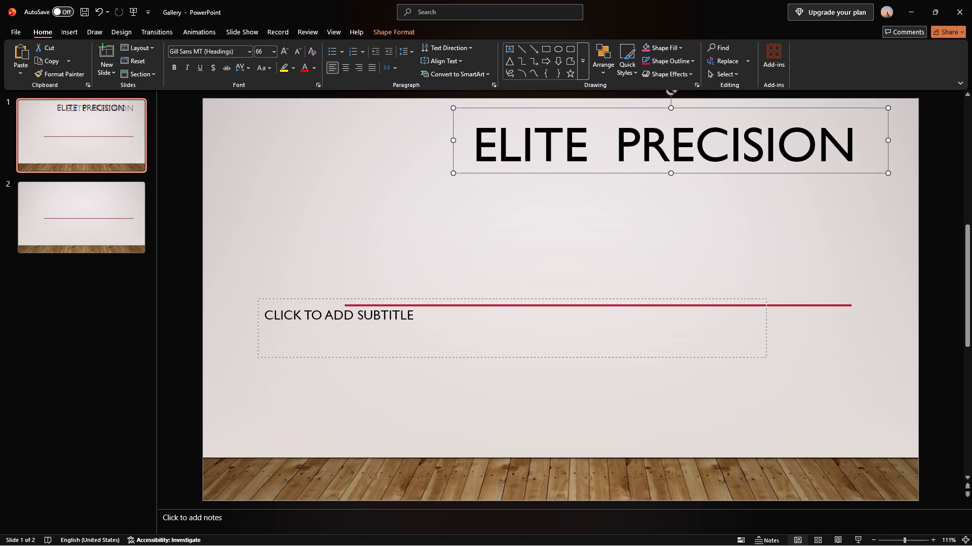
pyautogui.click(656, 136)
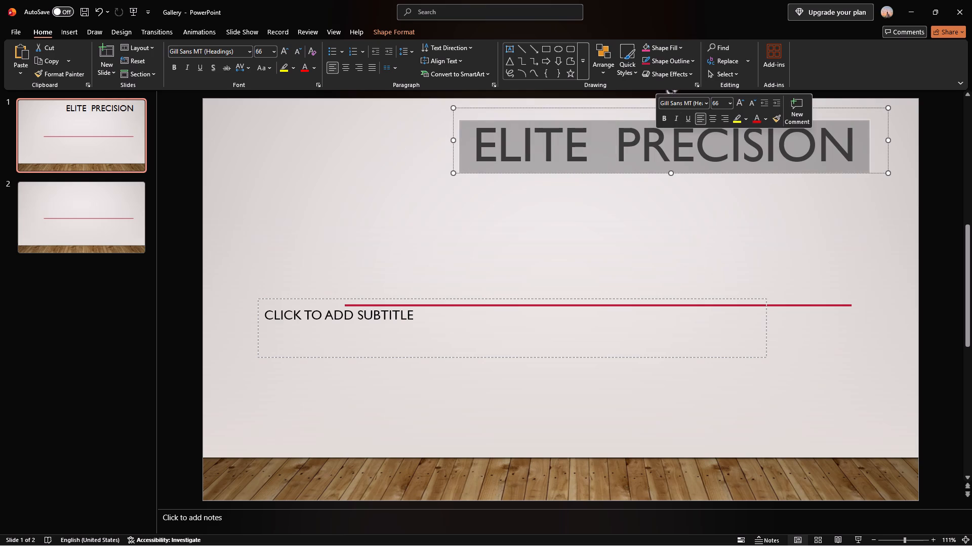
pyautogui.click(690, 104)
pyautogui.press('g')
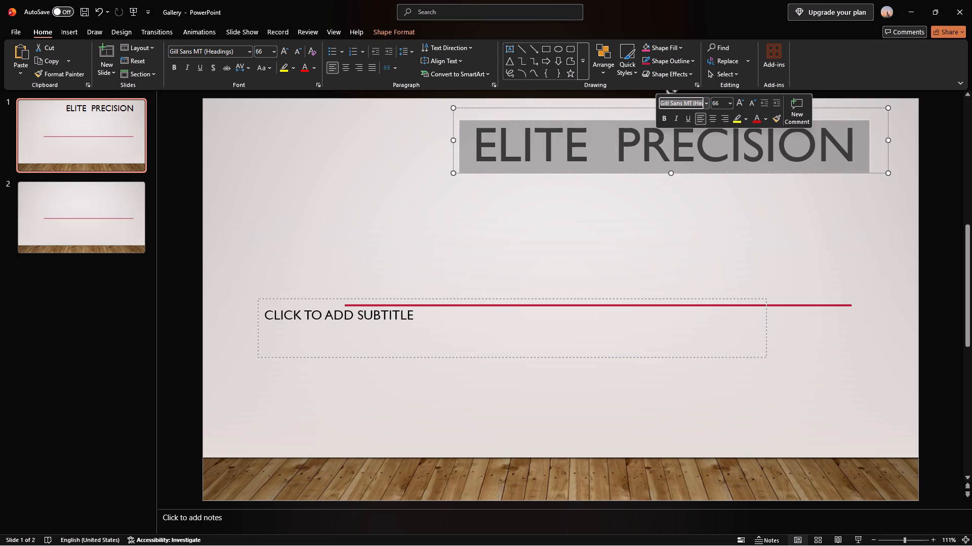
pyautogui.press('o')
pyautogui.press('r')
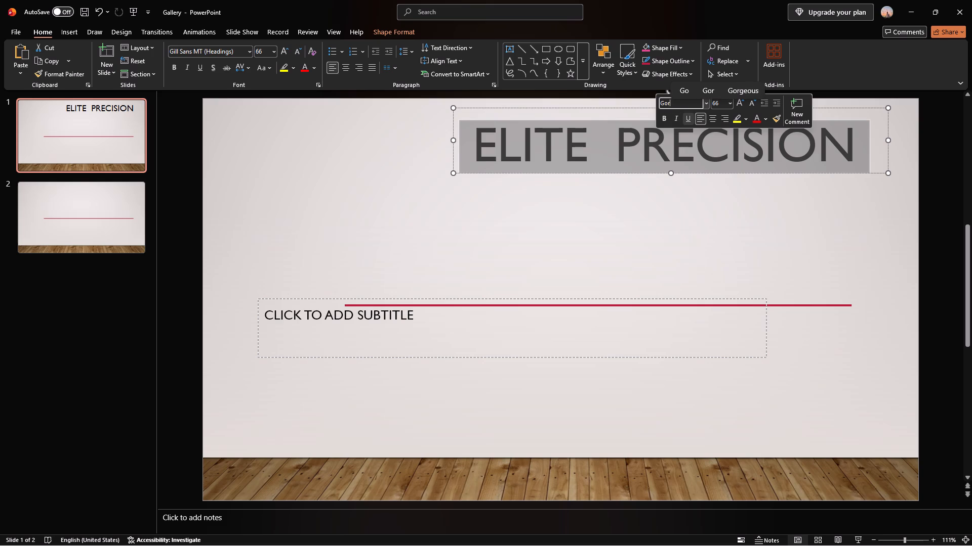
pyautogui.press('BackSpace')
pyautogui.press('BackSpace')
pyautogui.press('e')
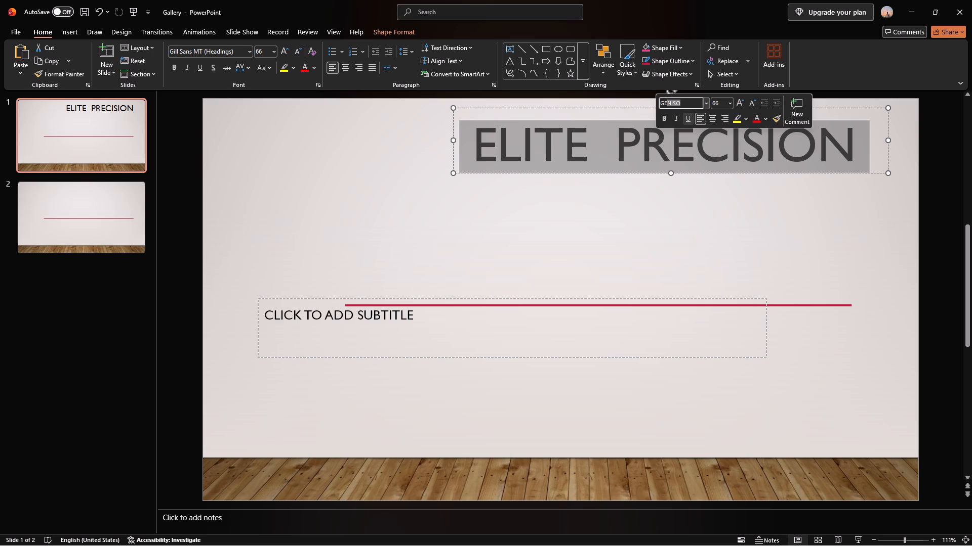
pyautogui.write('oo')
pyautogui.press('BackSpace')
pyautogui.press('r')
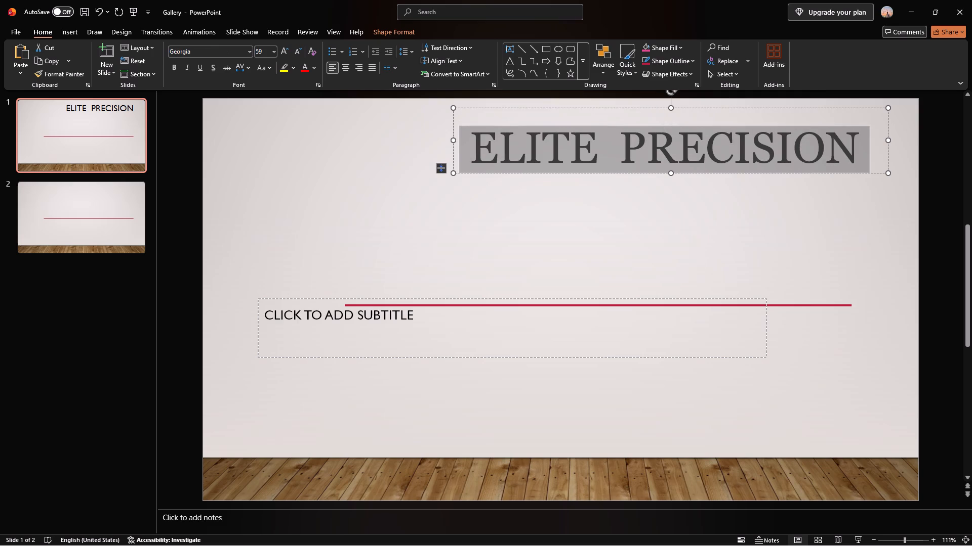
pyautogui.click(679, 150)
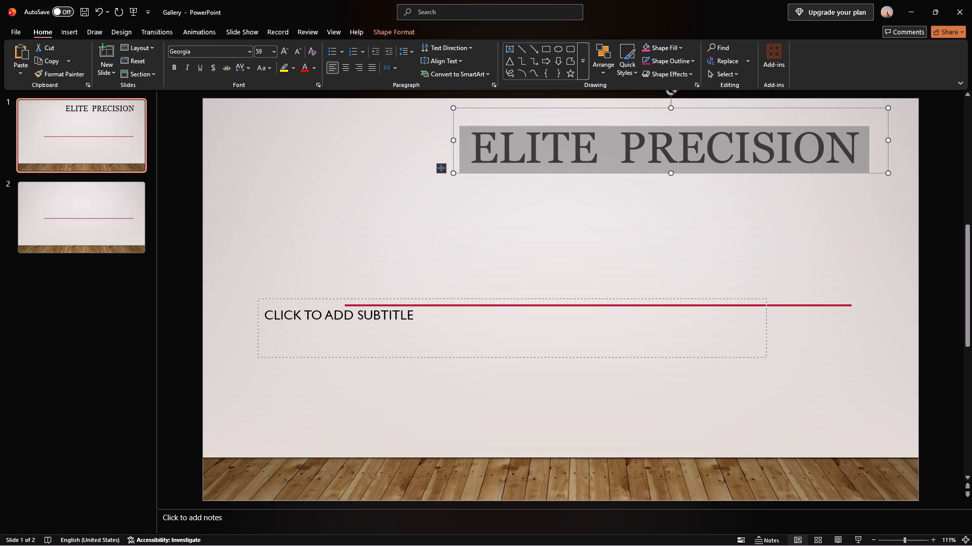
pyautogui.click(570, 224)
pyautogui.click(433, 169)
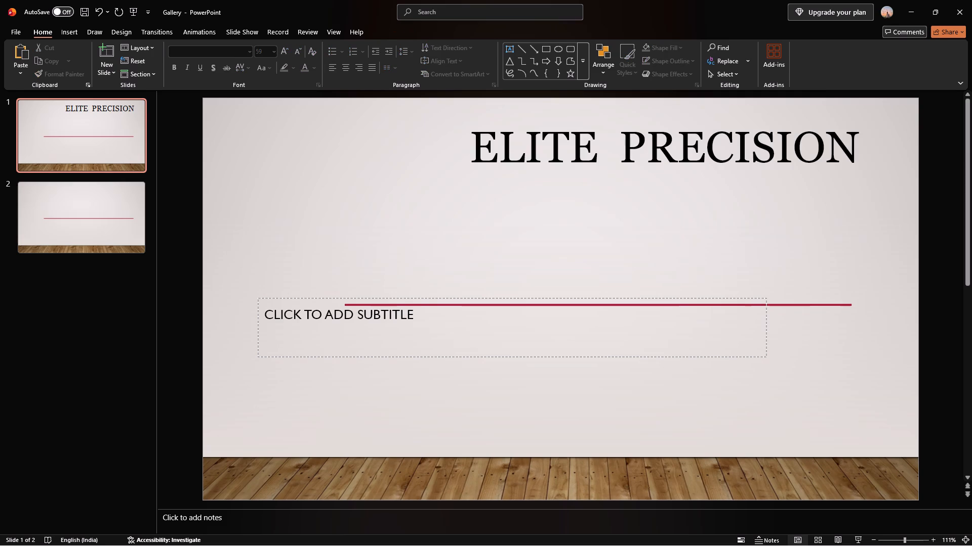
# Add a text box reading TEAM NAME in the empty area between the title and the subtitle placeholder.
pyautogui.click(429, 231)
pyautogui.doubleClick(453, 242)
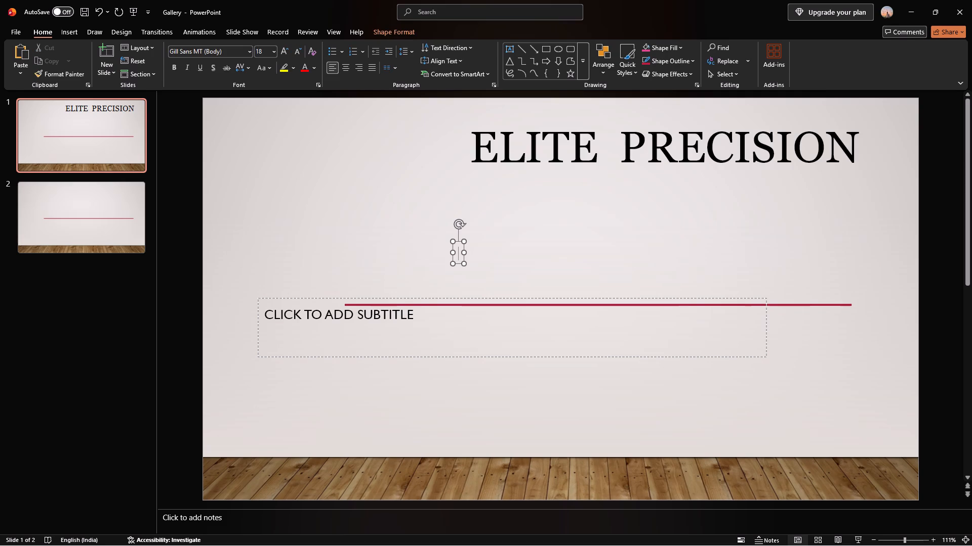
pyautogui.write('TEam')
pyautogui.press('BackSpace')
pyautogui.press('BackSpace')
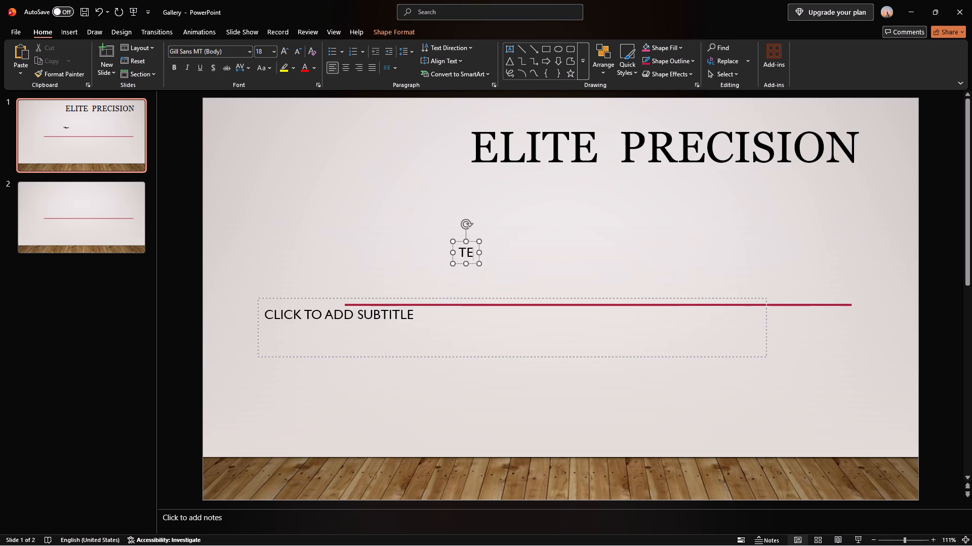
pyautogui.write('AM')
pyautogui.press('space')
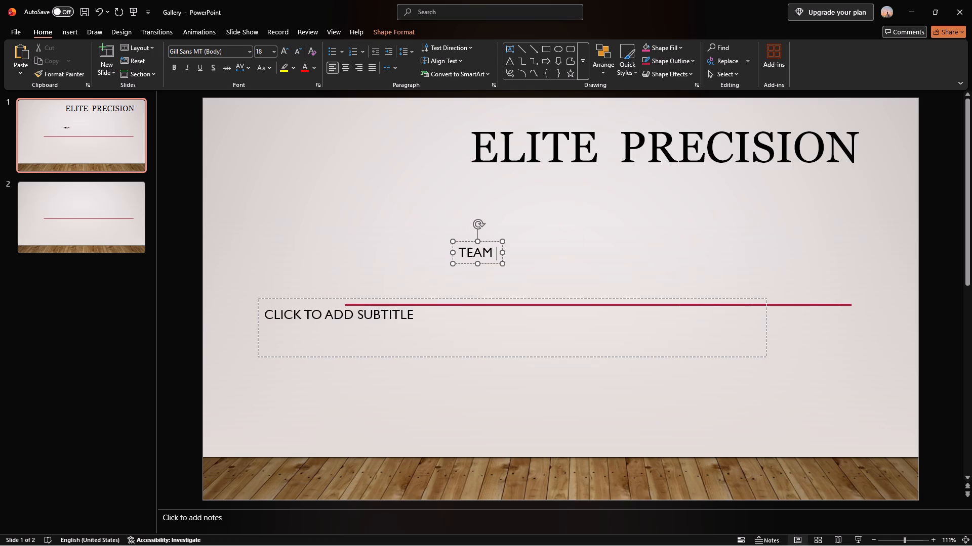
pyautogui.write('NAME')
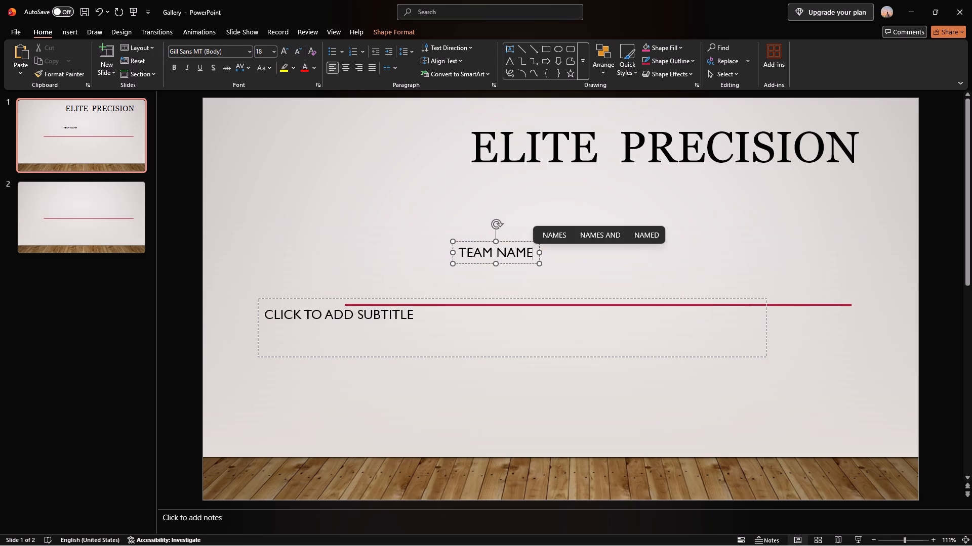
# Move the TEAM NAME text box beside the title, aligning its left edge with the subtitle placeholder's left edge.
pyautogui.moveTo(468, 242); pyautogui.dragTo(248, 140)
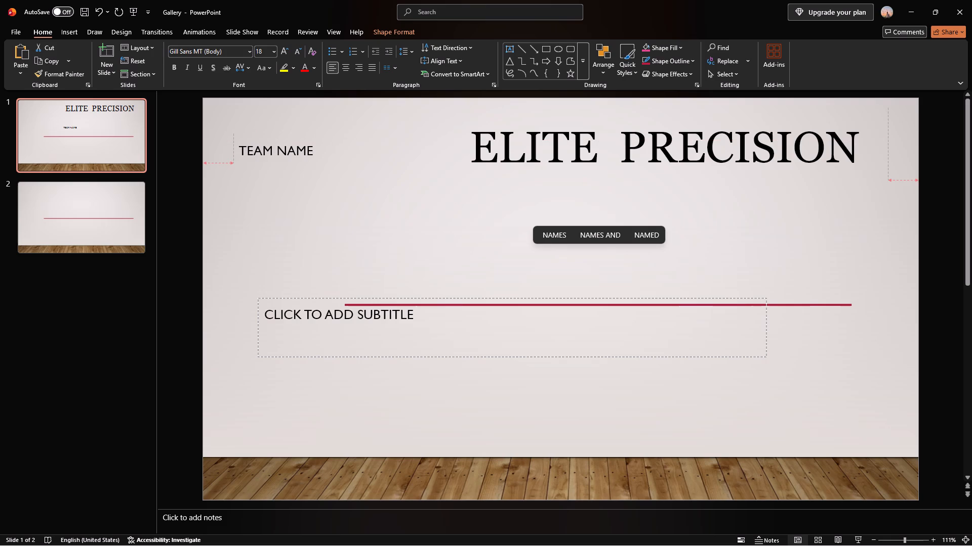
pyautogui.moveTo(248, 140); pyautogui.dragTo(248, 141)
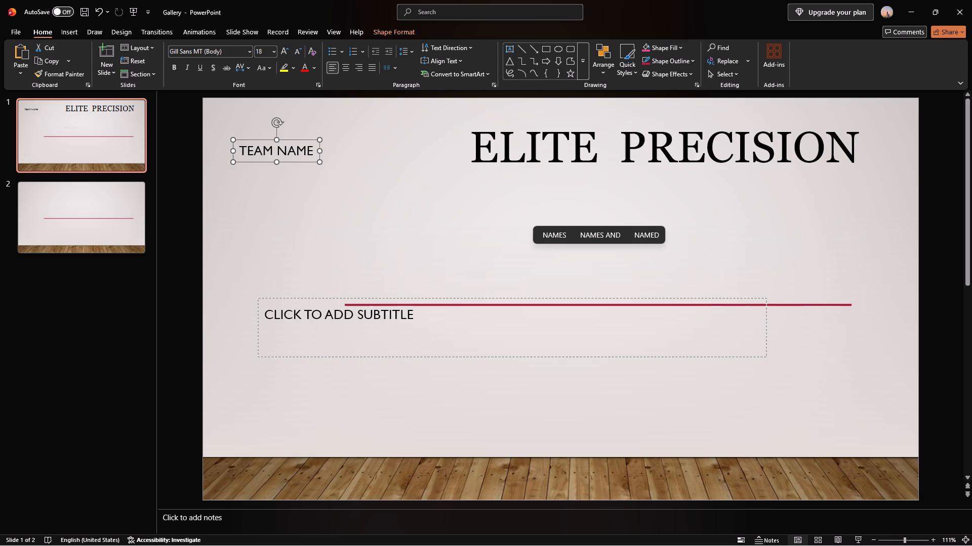
pyautogui.click(366, 153)
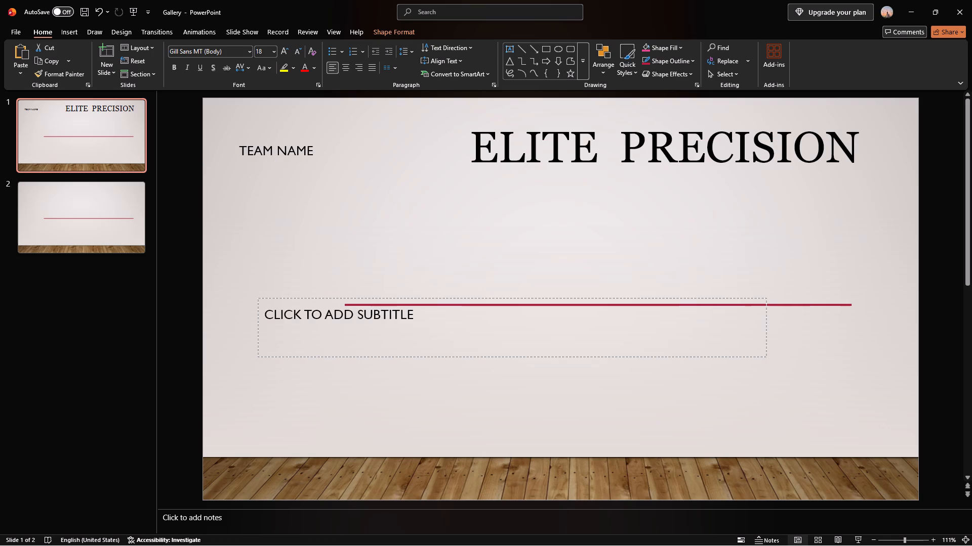
pyautogui.click(285, 145)
pyautogui.moveTo(320, 137); pyautogui.dragTo(351, 116)
pyautogui.moveTo(317, 117); pyautogui.dragTo(315, 140)
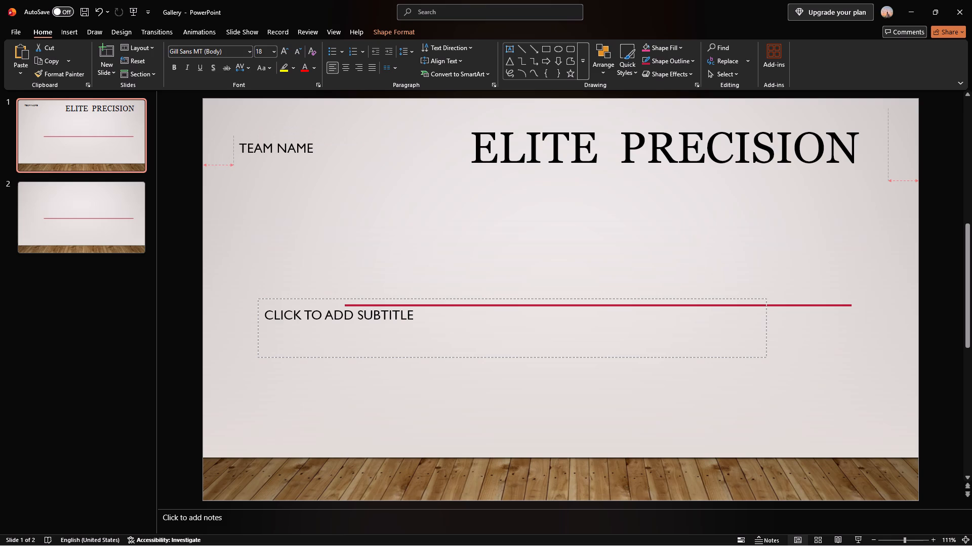
pyautogui.moveTo(315, 140); pyautogui.dragTo(318, 130)
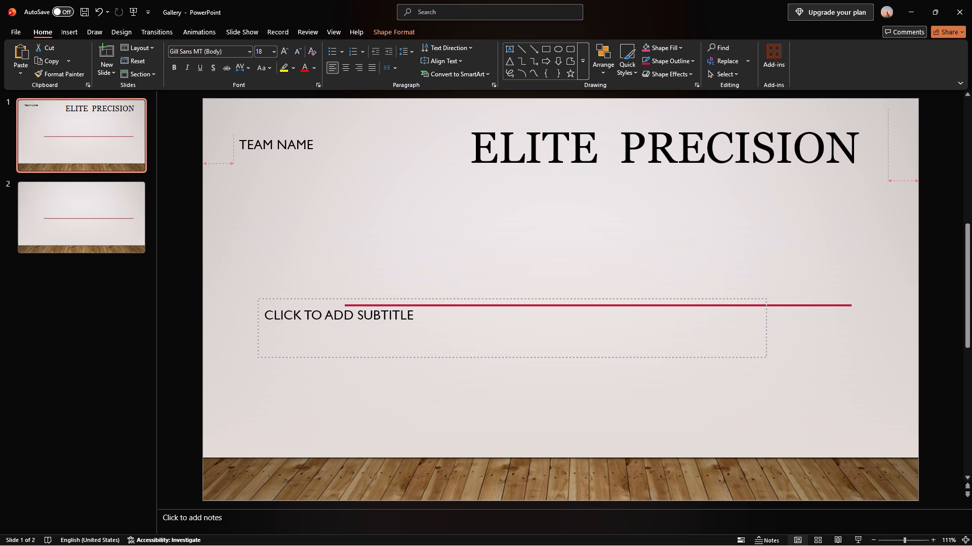
pyautogui.moveTo(318, 130); pyautogui.dragTo(318, 146)
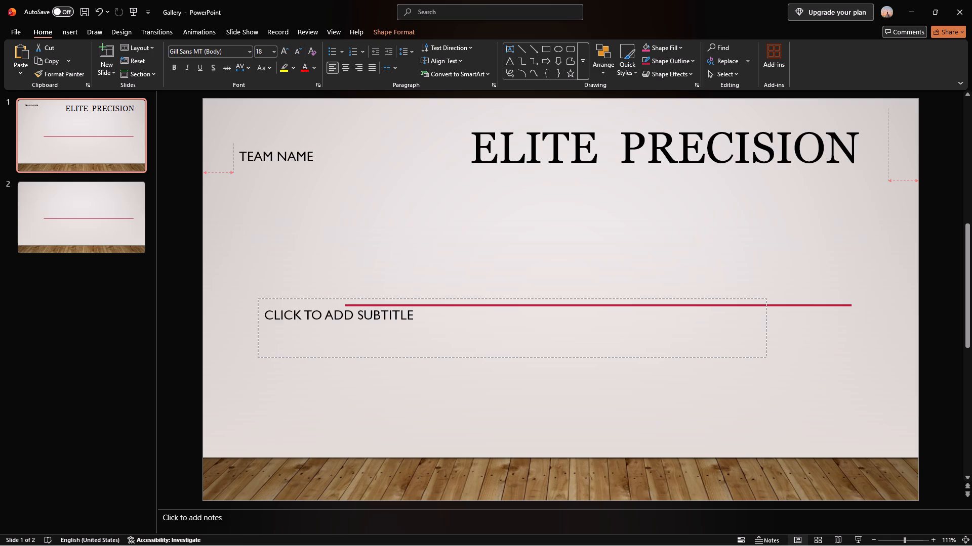
pyautogui.moveTo(318, 146); pyautogui.dragTo(351, 145)
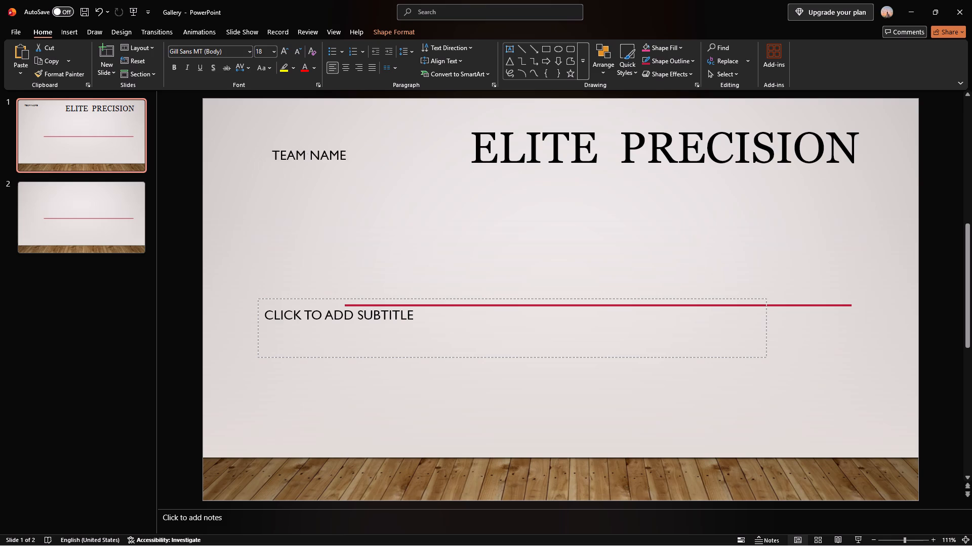
pyautogui.moveTo(351, 145); pyautogui.dragTo(345, 139)
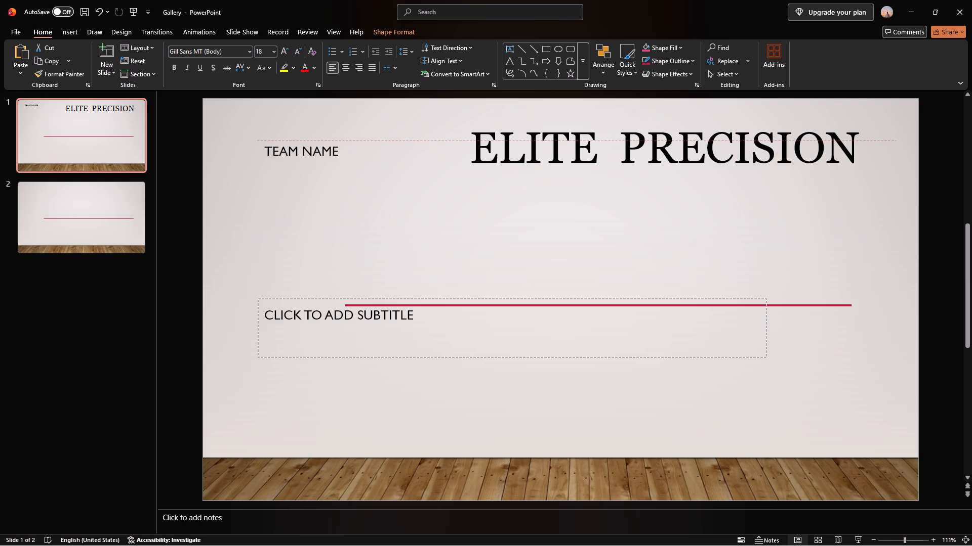
pyautogui.moveTo(345, 139); pyautogui.dragTo(344, 139)
# Shift the ELITE PRECISION title left so it sits closer to the TEAM NAME label.
pyautogui.click(503, 150)
pyautogui.moveTo(656, 109); pyautogui.dragTo(585, 106)
pyautogui.click(364, 198)
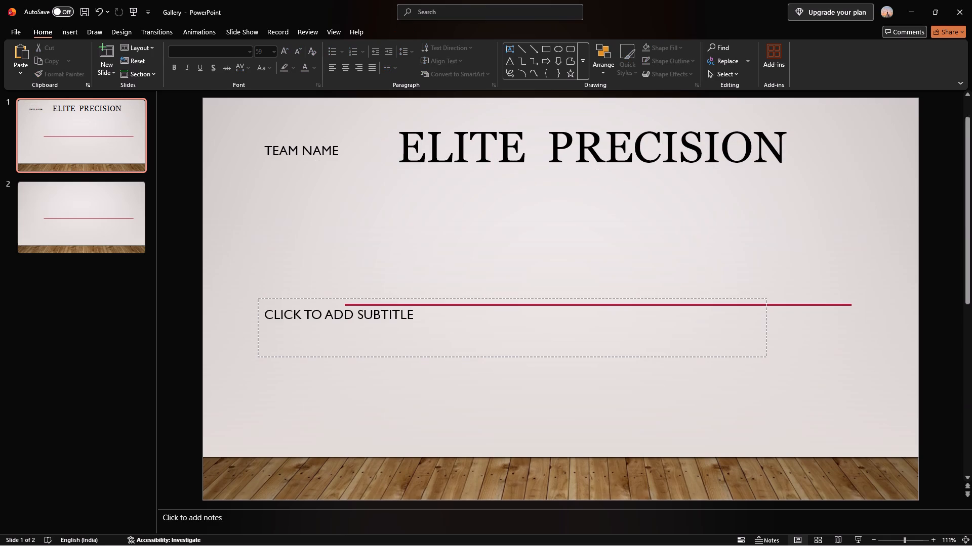
# Move the empty subtitle placeholder up into the space between the title and the pink line.
pyautogui.click(393, 305)
pyautogui.moveTo(558, 298); pyautogui.dragTo(558, 298)
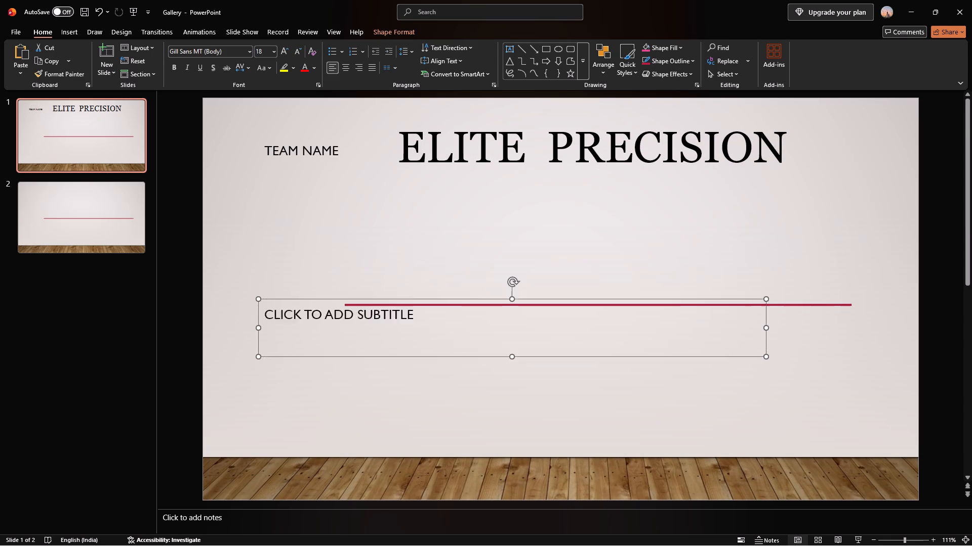
pyautogui.moveTo(558, 298); pyautogui.dragTo(590, 194)
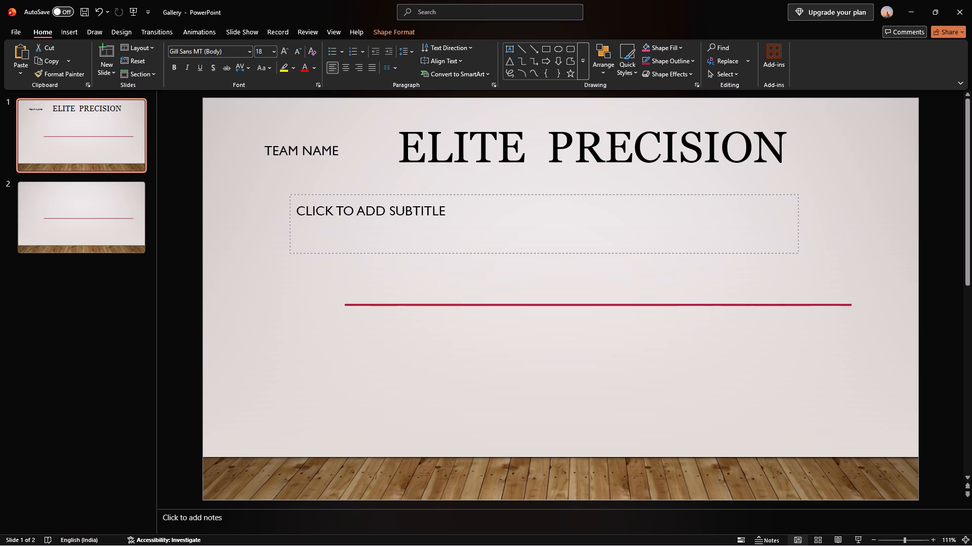
pyautogui.moveTo(590, 194); pyautogui.dragTo(565, 225)
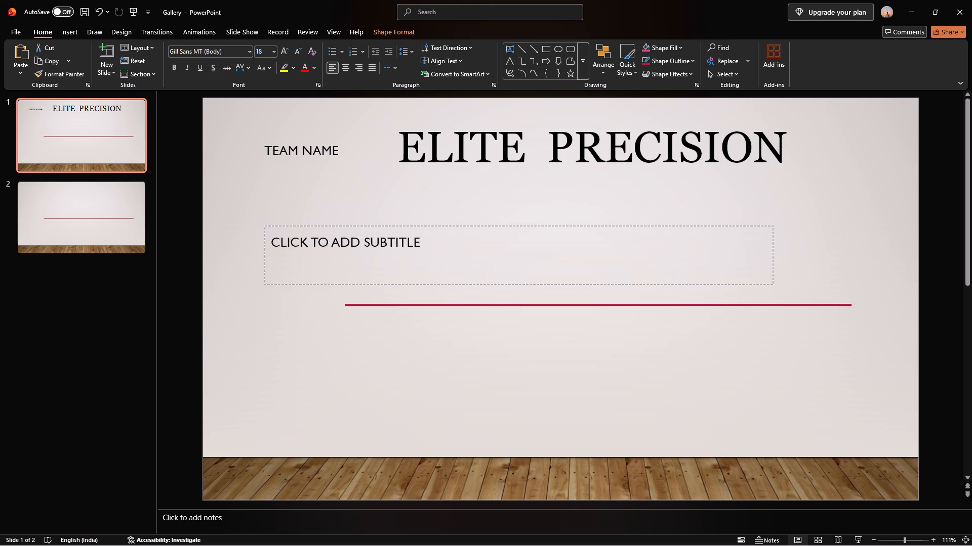
pyautogui.moveTo(565, 225); pyautogui.dragTo(601, 230)
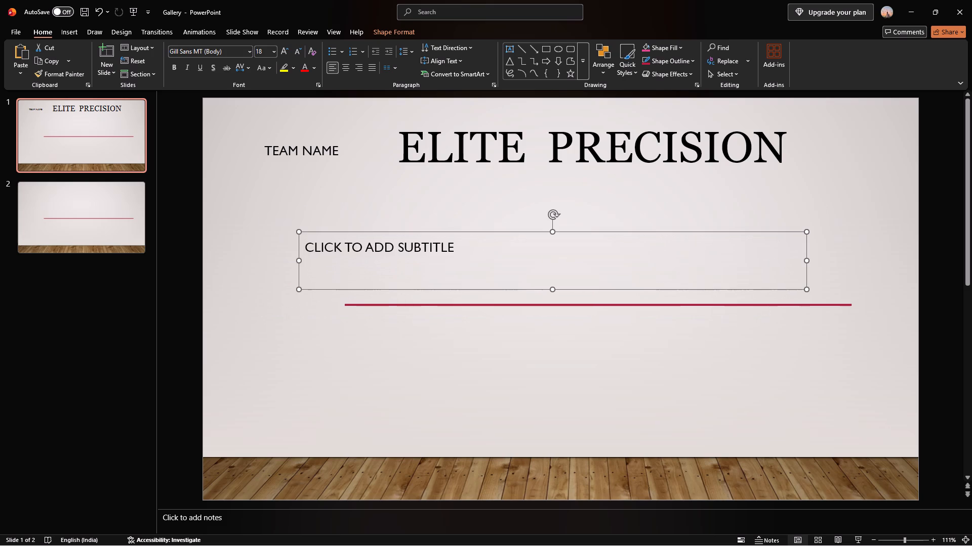
# Enter CLASS CSE F as the first line of the subtitle placeholder.
pyautogui.click(467, 269)
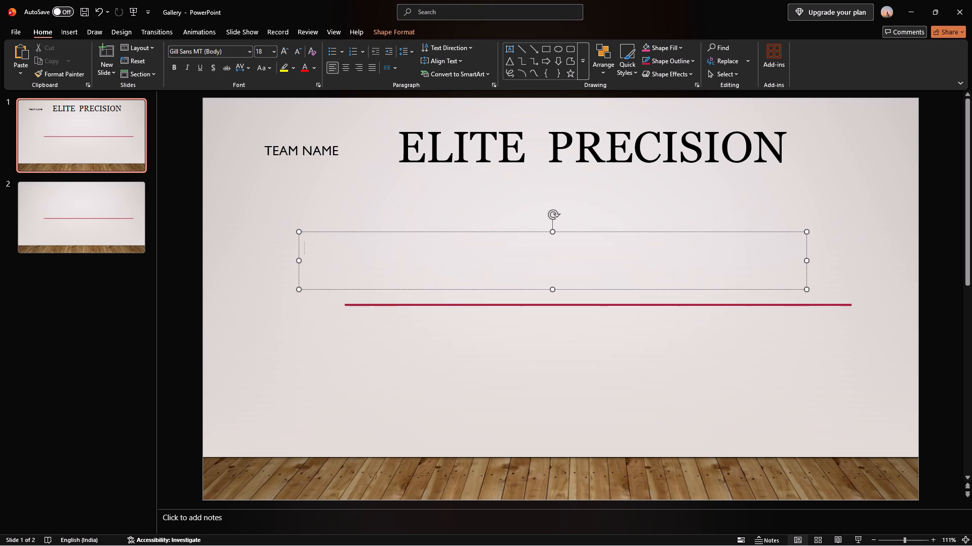
pyautogui.click(458, 260)
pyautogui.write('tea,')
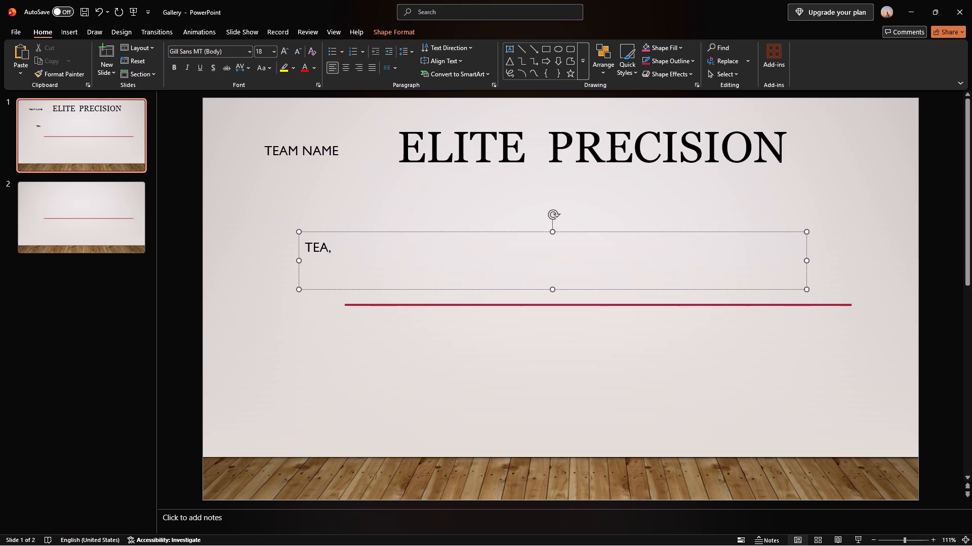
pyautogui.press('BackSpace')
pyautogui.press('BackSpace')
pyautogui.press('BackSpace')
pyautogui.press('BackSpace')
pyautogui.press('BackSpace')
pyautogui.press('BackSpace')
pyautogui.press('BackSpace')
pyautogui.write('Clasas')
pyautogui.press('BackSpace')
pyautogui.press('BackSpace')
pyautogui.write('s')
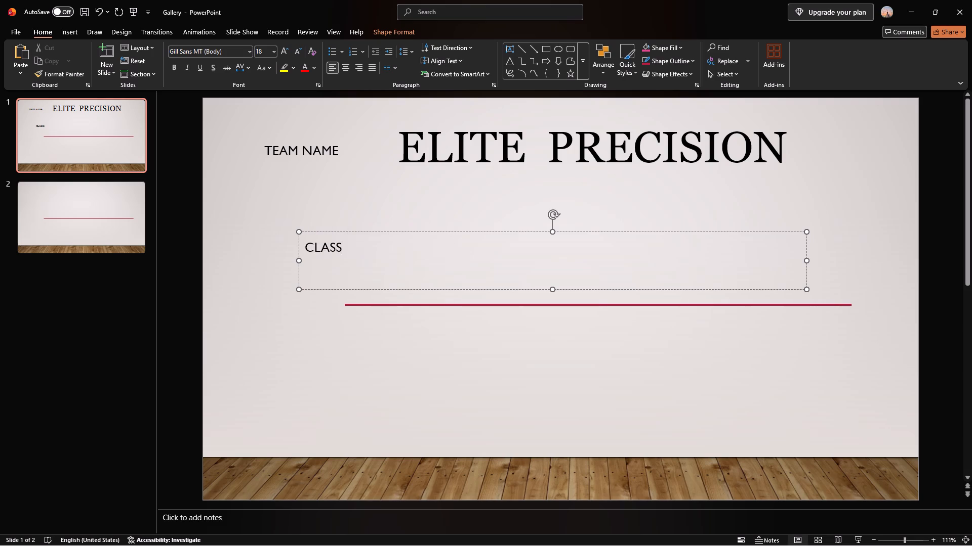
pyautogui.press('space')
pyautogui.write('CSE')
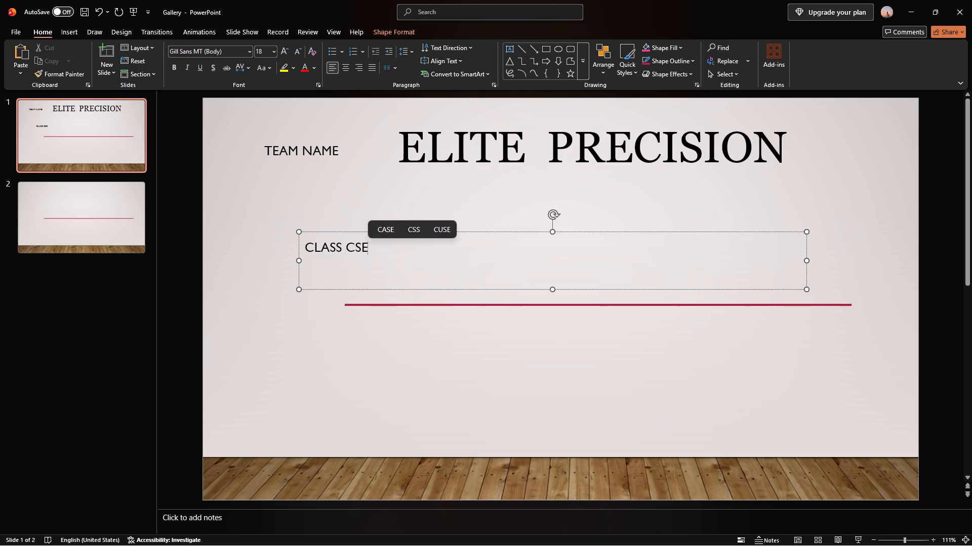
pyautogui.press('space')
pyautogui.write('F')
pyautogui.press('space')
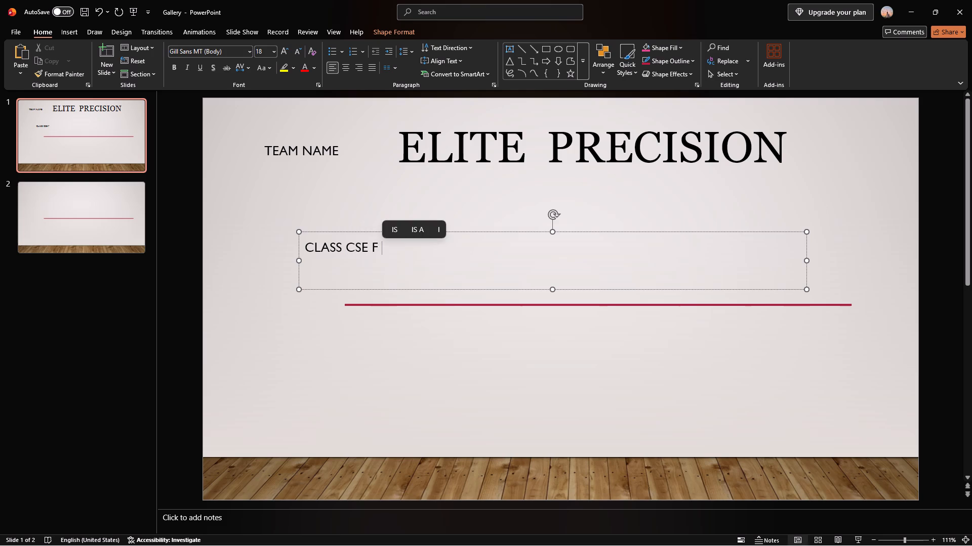
# Replace the word CLASS with BRANCH in the subtitle's first line, leaving CSE F after it.
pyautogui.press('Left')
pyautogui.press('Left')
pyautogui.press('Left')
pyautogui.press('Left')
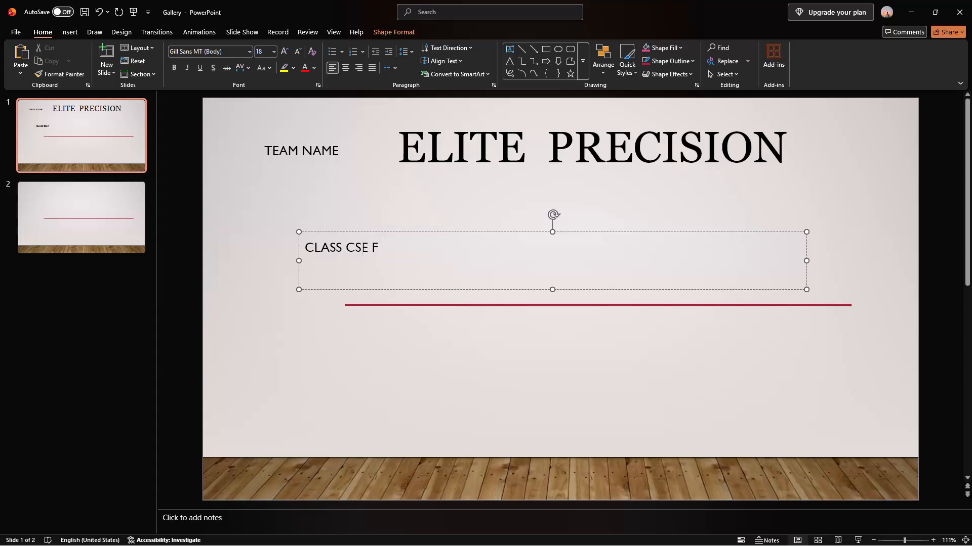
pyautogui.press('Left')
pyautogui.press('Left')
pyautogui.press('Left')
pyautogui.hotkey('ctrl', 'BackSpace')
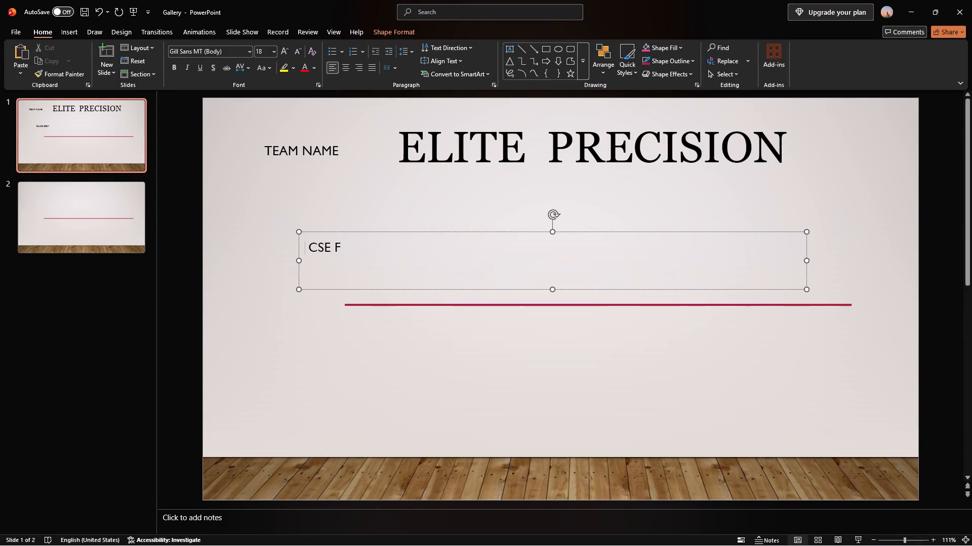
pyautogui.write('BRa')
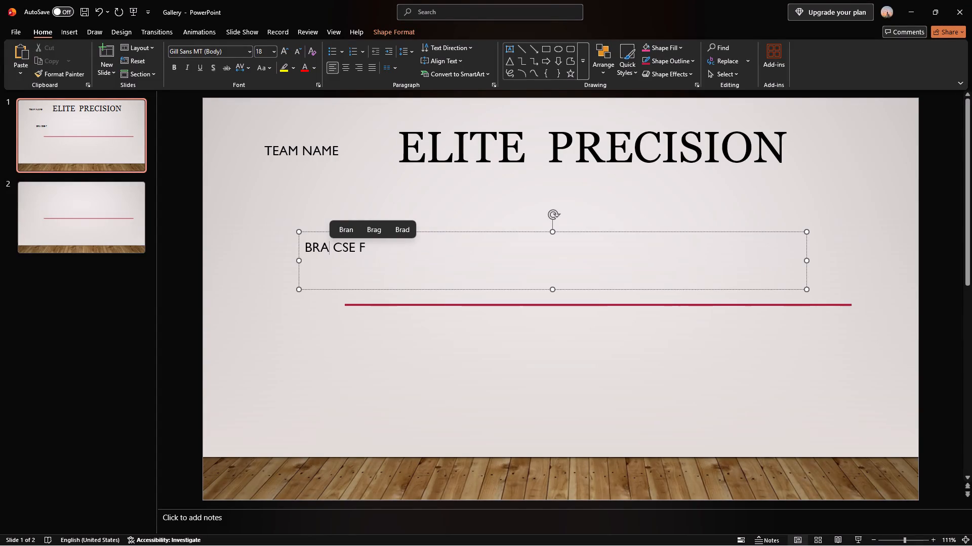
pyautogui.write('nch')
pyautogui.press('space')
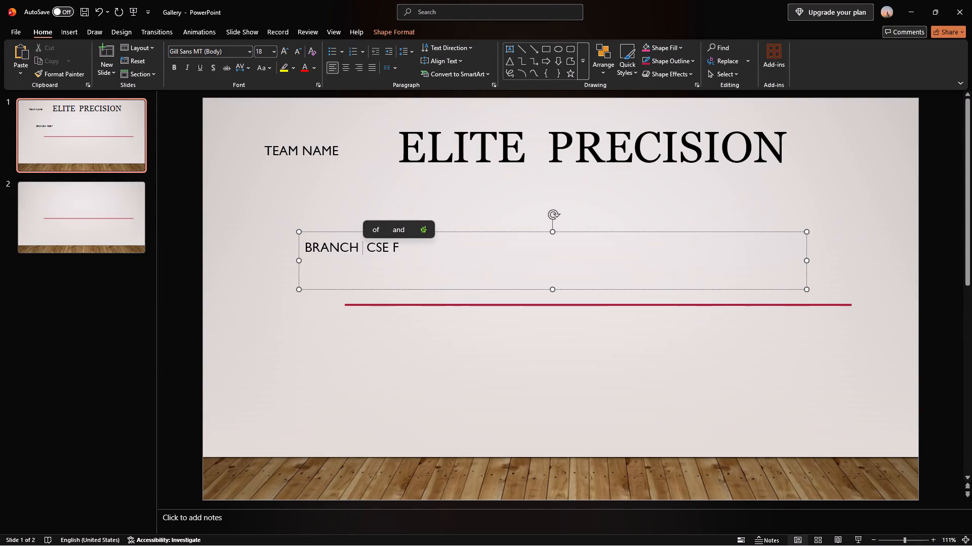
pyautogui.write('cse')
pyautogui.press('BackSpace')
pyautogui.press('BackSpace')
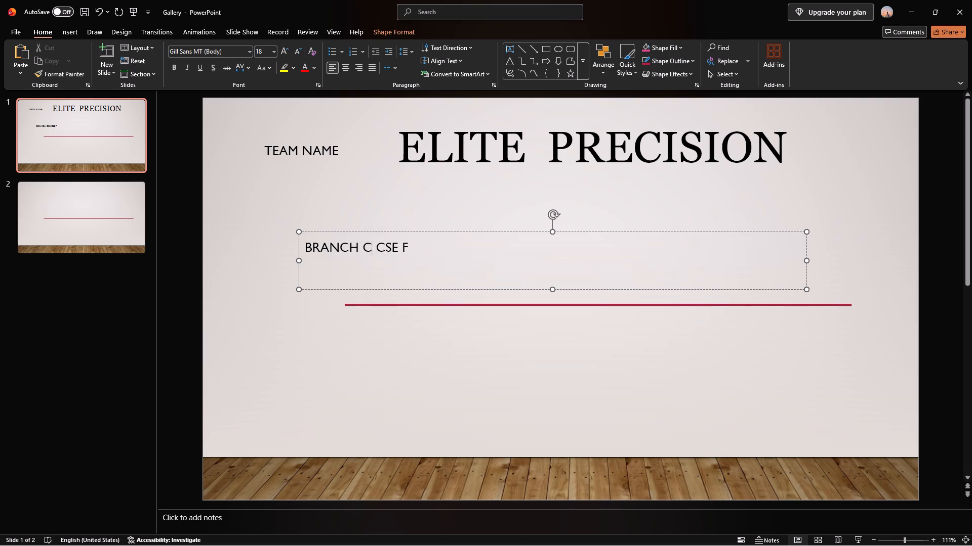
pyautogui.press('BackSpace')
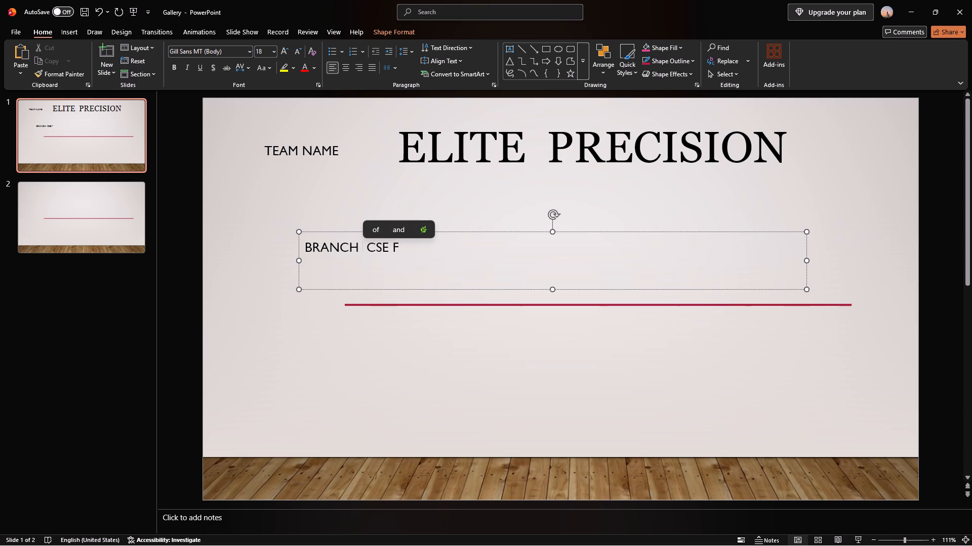
# Add a team member's full name on a new line below BRANCH CSE F in the subtitle.
pyautogui.click(458, 259)
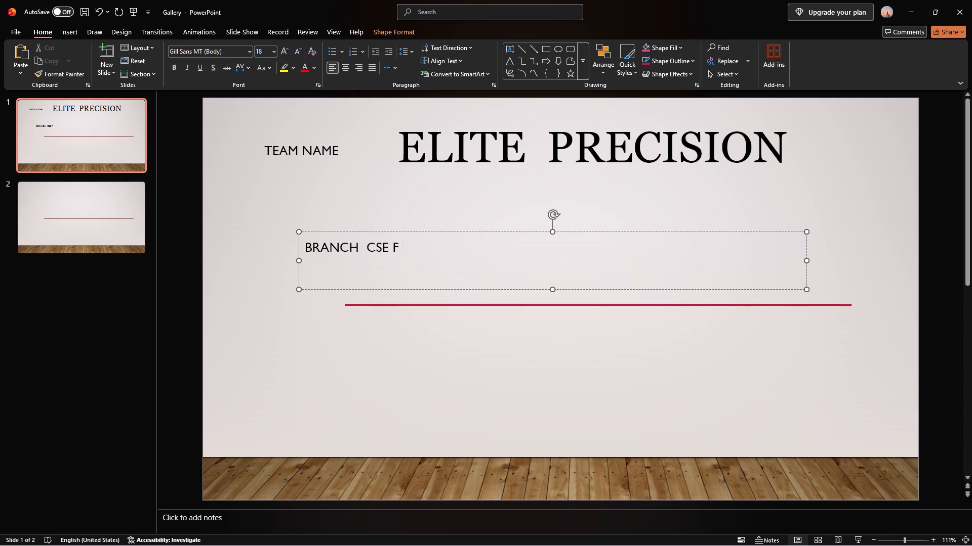
pyautogui.hotkey('shift', 'Return')
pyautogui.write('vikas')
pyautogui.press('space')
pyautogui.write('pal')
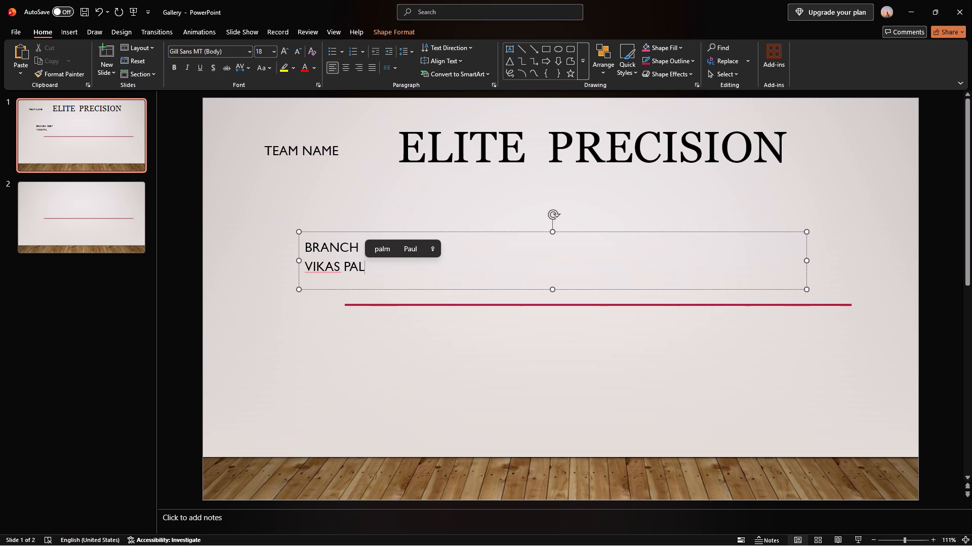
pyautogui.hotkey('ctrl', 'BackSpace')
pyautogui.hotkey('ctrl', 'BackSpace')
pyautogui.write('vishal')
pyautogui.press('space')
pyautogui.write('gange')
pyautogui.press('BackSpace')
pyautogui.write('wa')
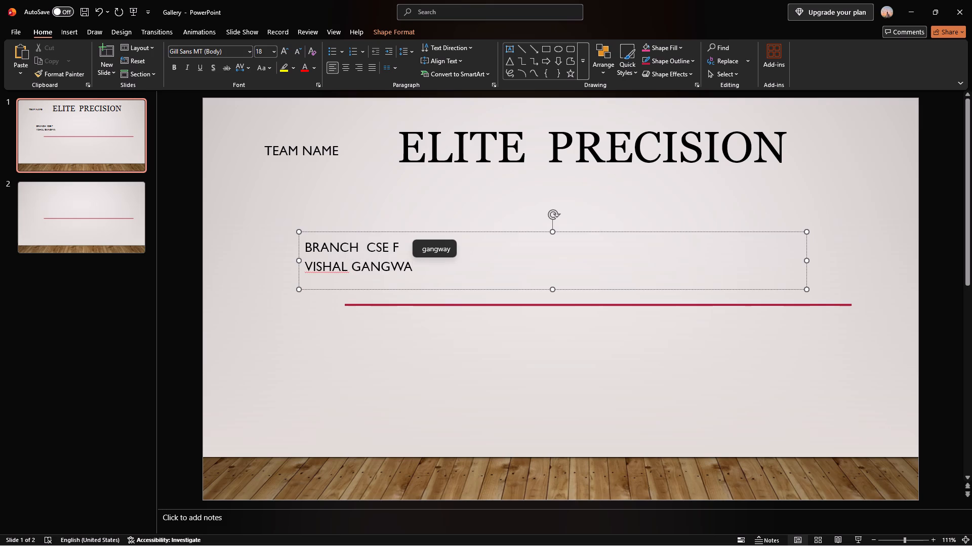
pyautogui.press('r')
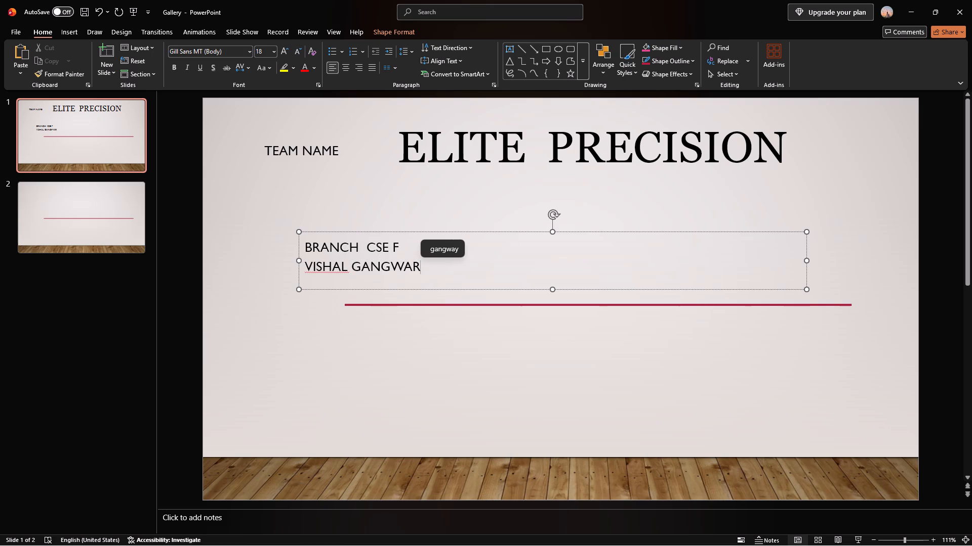
# Indent the team member's name by one space on the line below BRANCH CSE F.
pyautogui.click(329, 269)
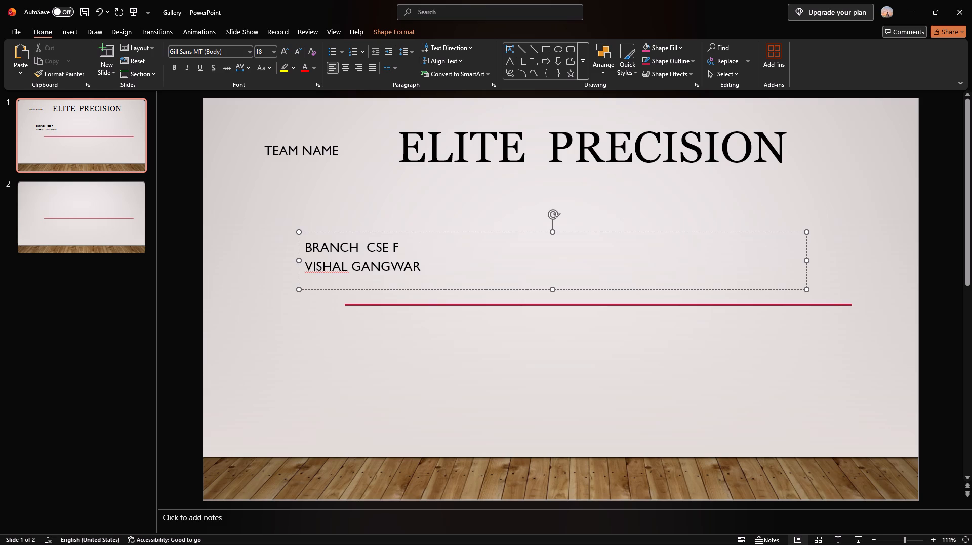
pyautogui.click(308, 268)
pyautogui.click(312, 267)
pyautogui.click(304, 267)
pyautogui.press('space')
# Add (Leader) after the first team member's name, separated from it by a wide gap of spaces.
pyautogui.click(429, 269)
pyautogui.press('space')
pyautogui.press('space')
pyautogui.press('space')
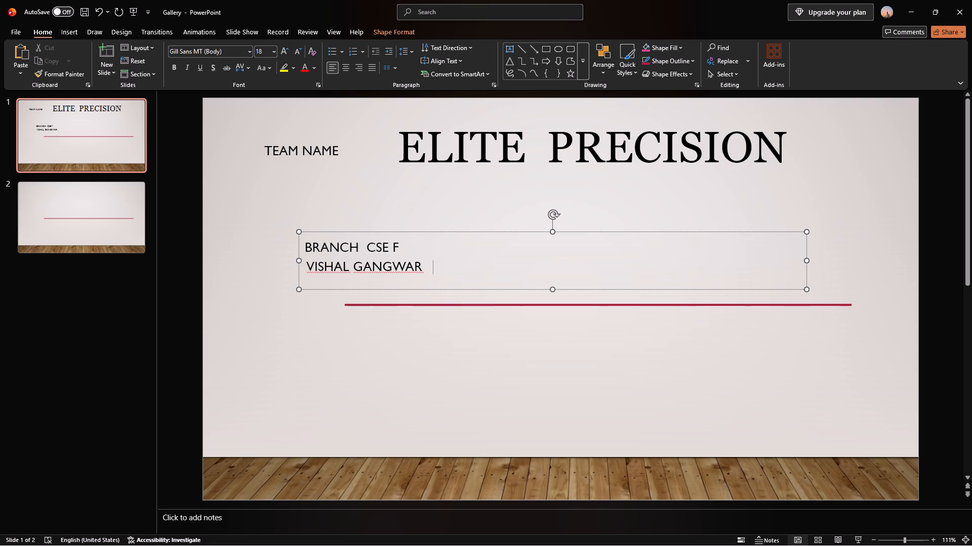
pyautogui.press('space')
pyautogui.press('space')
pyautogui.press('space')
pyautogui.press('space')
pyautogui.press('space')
pyautogui.hotkey('shift', '(')
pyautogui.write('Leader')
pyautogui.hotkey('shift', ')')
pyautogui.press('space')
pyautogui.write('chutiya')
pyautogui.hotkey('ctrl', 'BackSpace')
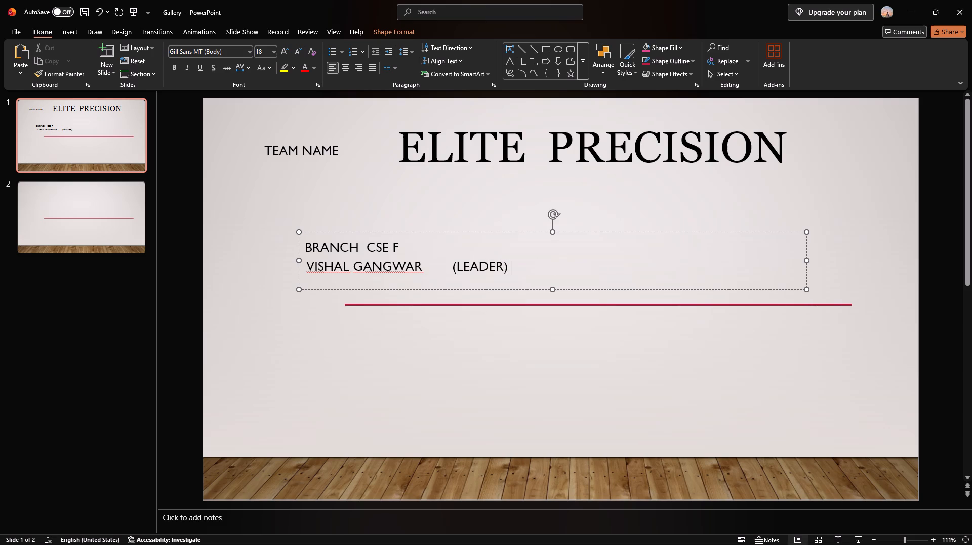
# Add a line below the leader's line and number the leader's name 1., with extra spaces between the number and the name.
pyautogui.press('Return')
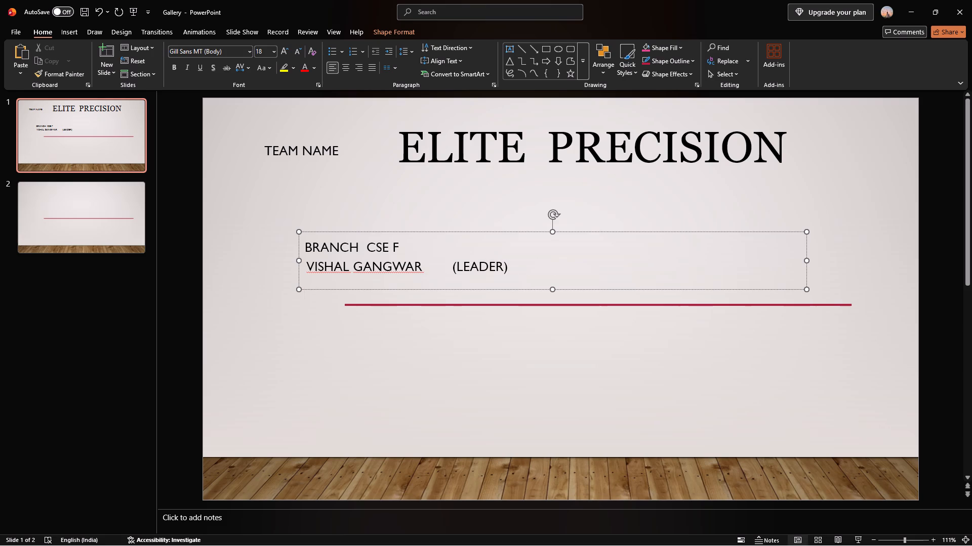
pyautogui.click(308, 267)
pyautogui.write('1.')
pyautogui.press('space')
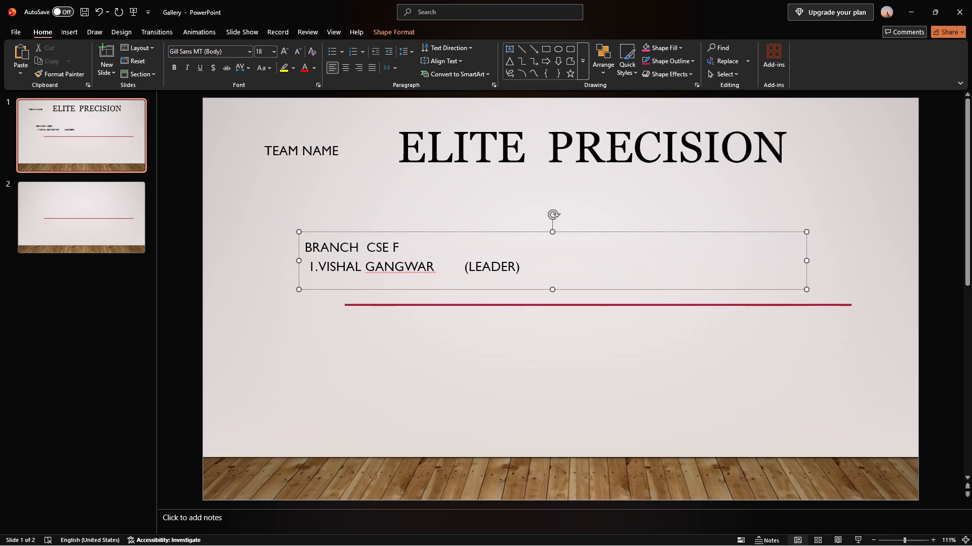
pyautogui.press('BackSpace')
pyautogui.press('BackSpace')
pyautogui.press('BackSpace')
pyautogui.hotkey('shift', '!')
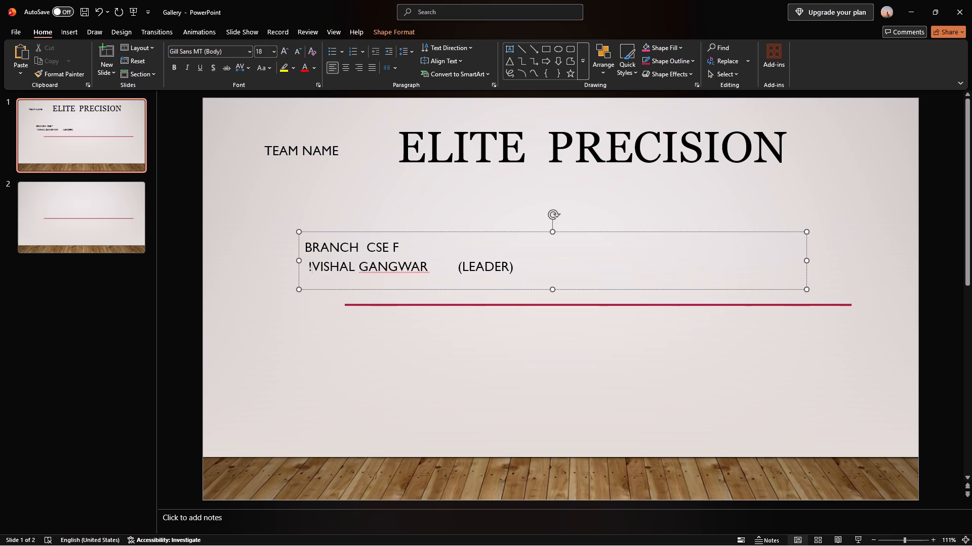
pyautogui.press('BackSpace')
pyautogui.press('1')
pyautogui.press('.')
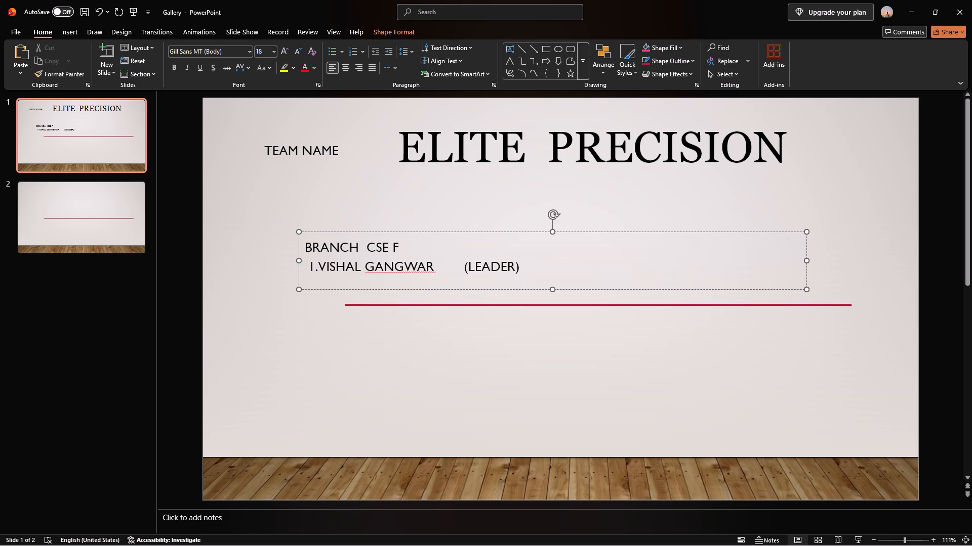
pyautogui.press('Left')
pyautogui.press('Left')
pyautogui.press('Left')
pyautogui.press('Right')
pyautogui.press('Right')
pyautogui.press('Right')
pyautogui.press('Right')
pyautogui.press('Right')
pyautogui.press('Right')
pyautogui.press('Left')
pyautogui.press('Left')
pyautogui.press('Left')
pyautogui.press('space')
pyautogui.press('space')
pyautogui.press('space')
# Add the second team member's full name on a line below the leader, indented by one space and numbered 2.
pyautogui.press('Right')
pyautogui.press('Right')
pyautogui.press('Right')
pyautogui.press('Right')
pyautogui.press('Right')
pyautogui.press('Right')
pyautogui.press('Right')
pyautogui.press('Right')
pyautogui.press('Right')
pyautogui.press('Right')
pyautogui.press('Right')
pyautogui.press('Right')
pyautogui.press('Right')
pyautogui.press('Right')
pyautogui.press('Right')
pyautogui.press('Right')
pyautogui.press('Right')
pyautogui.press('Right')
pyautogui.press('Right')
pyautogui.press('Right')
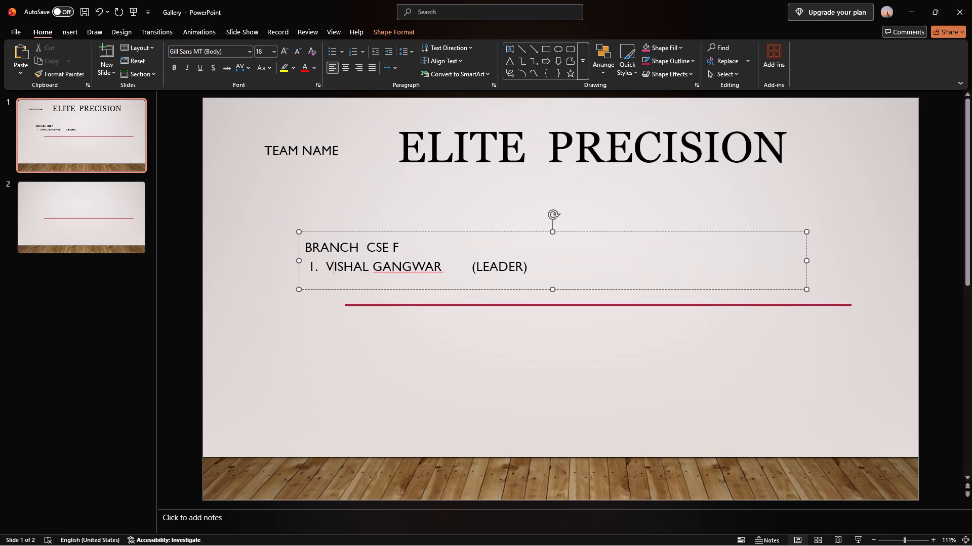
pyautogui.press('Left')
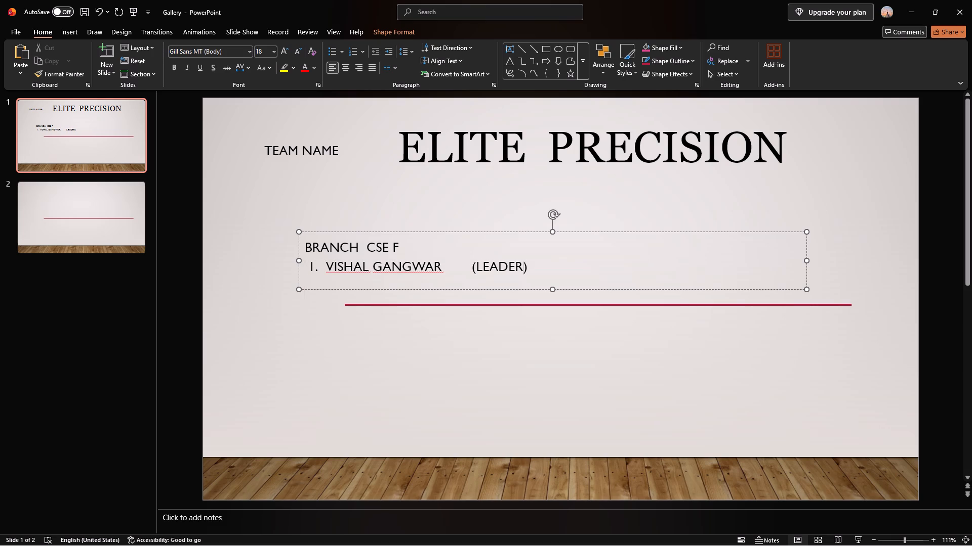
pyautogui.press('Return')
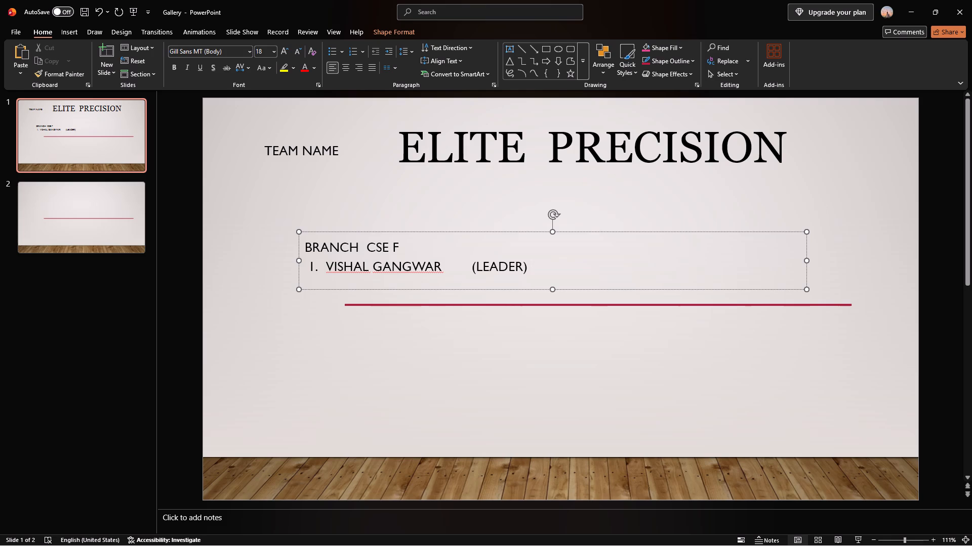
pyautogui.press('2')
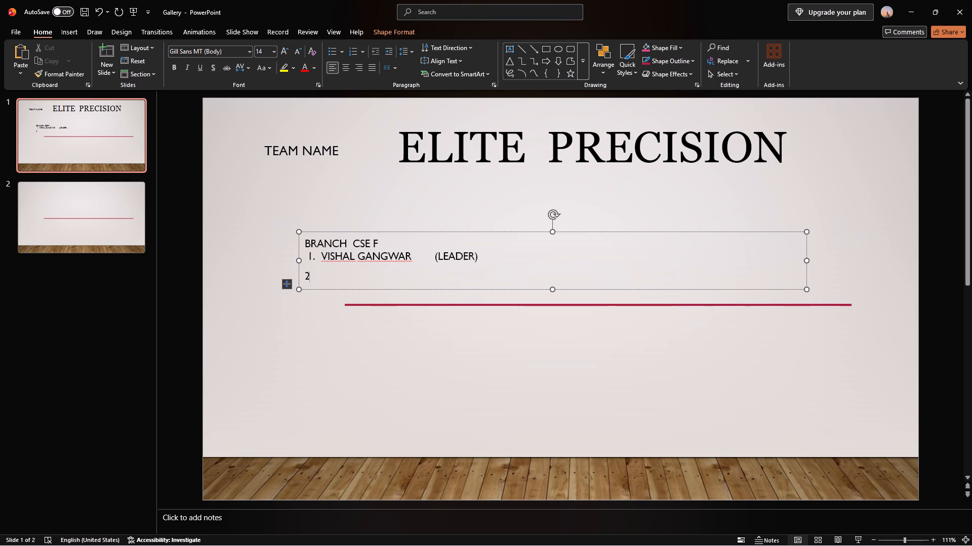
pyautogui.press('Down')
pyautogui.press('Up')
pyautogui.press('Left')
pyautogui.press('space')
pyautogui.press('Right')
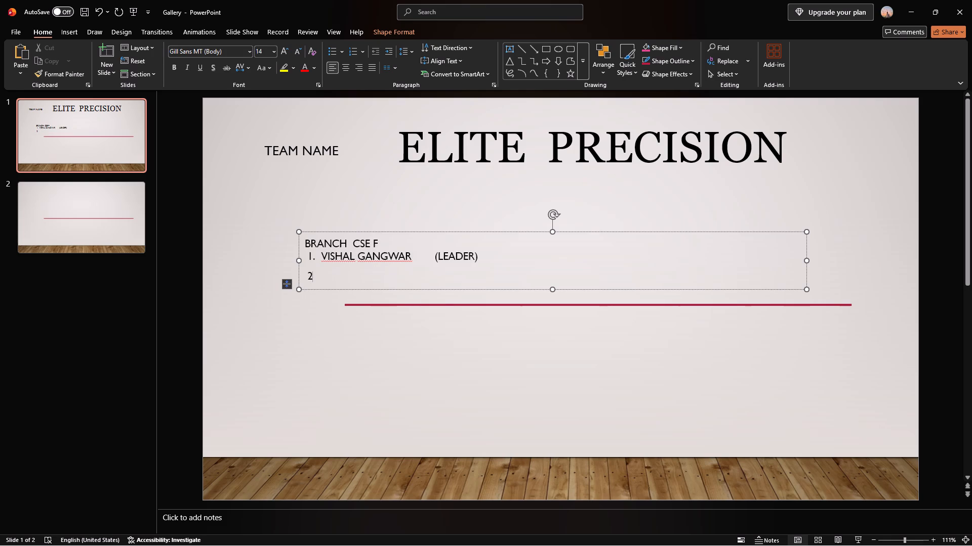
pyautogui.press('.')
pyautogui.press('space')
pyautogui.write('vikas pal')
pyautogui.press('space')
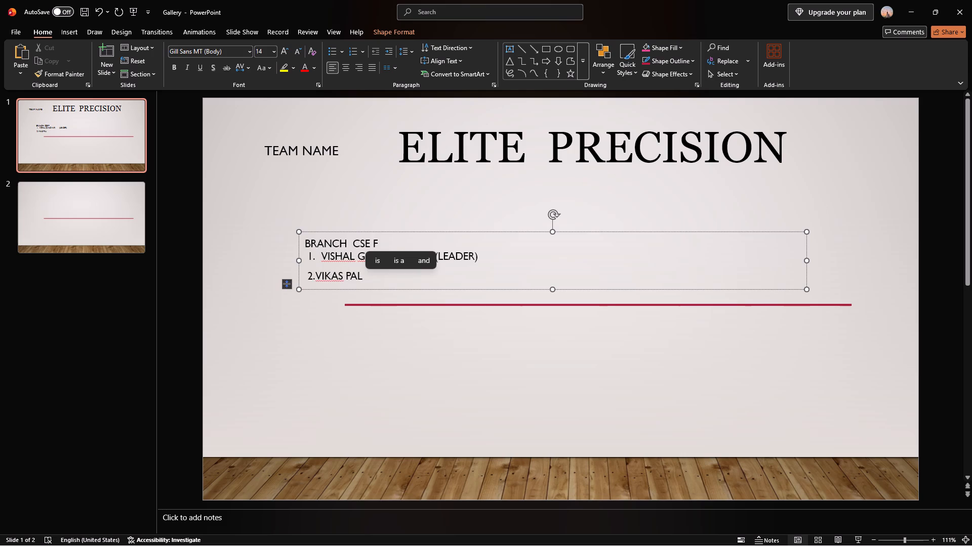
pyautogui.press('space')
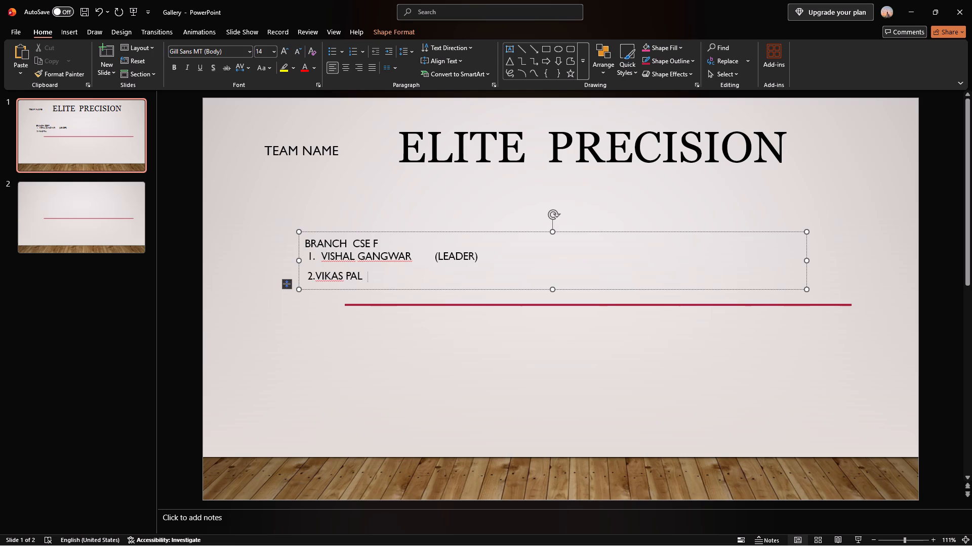
pyautogui.click(378, 274)
# Add the third team member's full name on a new line numbered 3, with spaces between the number and the name.
pyautogui.press('Return')
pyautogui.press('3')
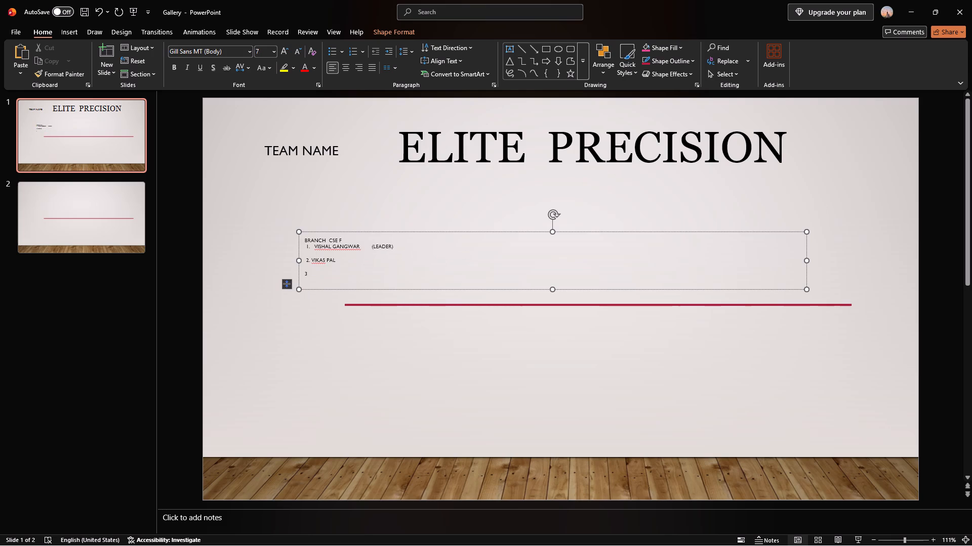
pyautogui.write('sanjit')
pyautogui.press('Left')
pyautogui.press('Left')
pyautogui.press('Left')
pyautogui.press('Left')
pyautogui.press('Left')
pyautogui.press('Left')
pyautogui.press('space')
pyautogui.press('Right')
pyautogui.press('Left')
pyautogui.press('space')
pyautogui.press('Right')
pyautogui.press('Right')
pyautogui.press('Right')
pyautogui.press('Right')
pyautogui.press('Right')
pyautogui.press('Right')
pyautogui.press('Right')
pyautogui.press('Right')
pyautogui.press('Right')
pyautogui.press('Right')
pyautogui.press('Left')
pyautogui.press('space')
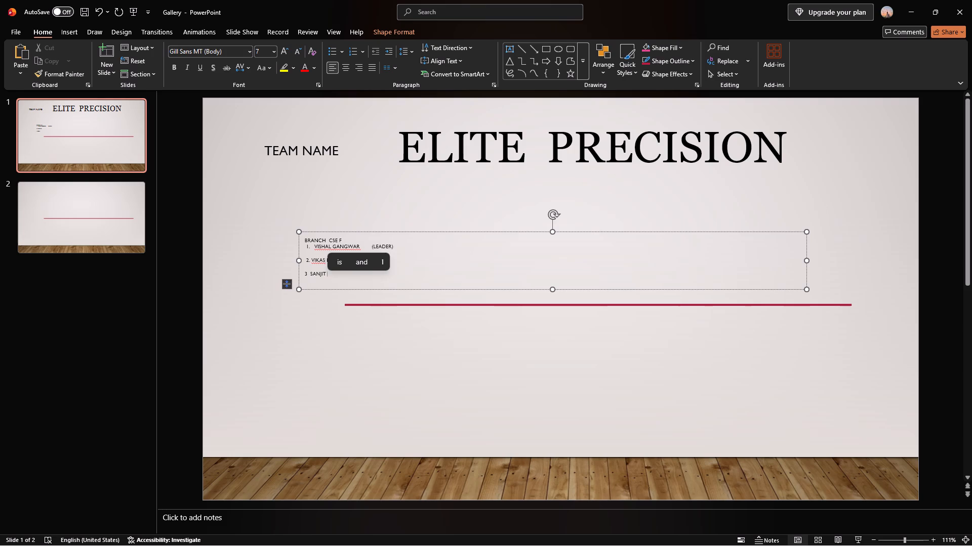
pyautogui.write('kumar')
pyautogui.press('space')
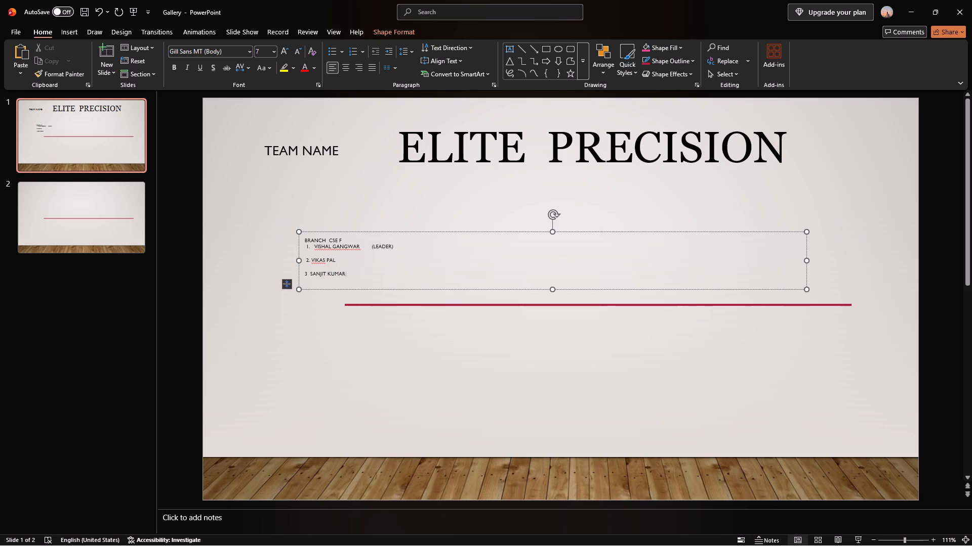
# Start an empty fourth list line below the third team member's name.
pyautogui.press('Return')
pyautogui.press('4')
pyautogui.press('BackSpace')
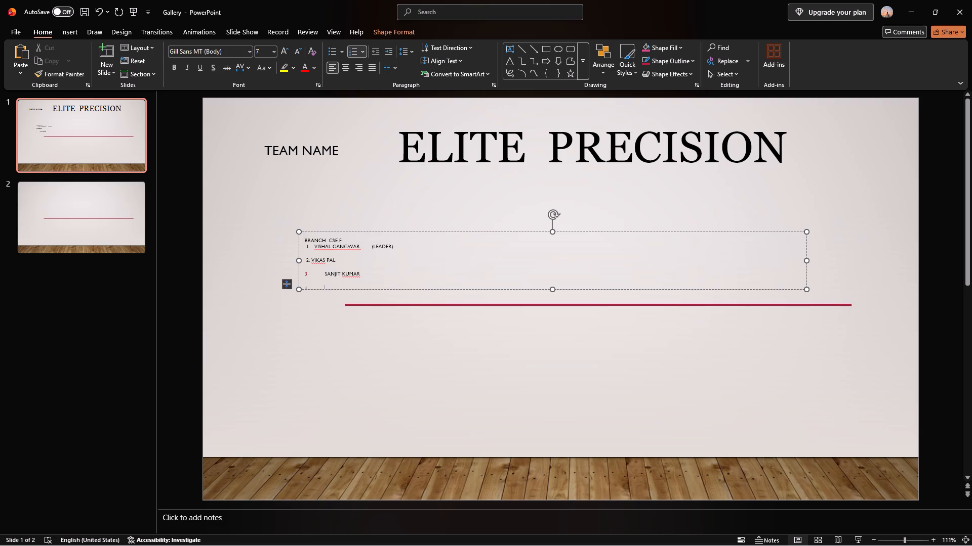
# Enlarge the subtitle placeholder by extending its bottom edge well below the pink line.
pyautogui.moveTo(553, 292); pyautogui.dragTo(549, 362)
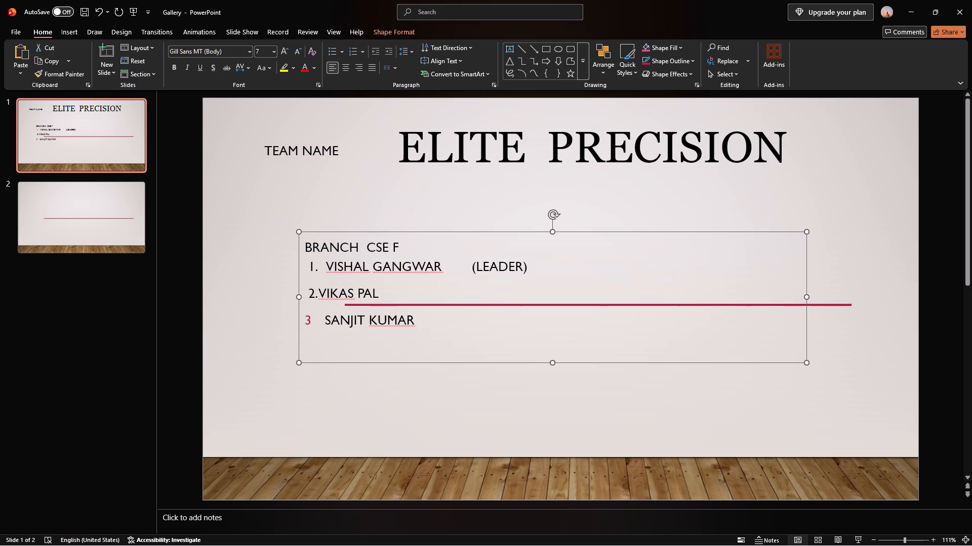
pyautogui.click(448, 338)
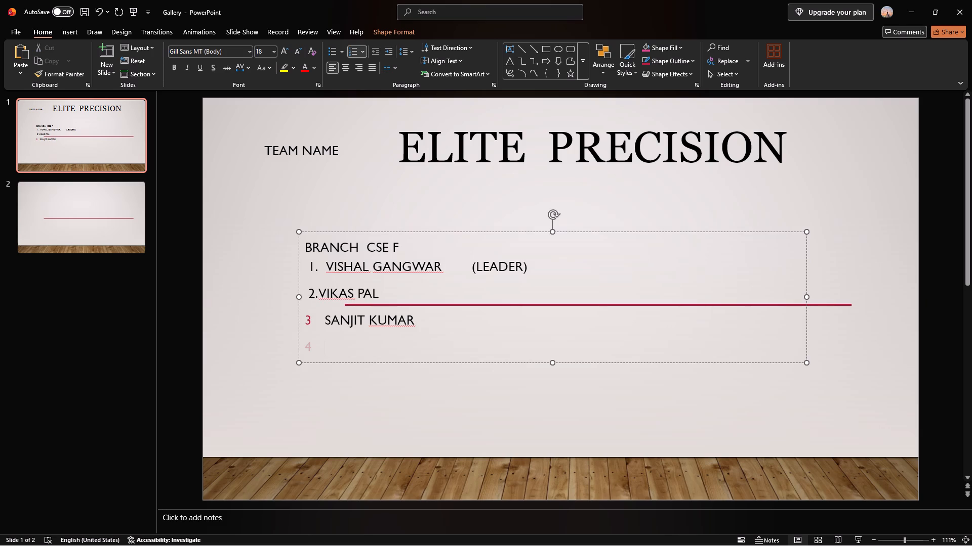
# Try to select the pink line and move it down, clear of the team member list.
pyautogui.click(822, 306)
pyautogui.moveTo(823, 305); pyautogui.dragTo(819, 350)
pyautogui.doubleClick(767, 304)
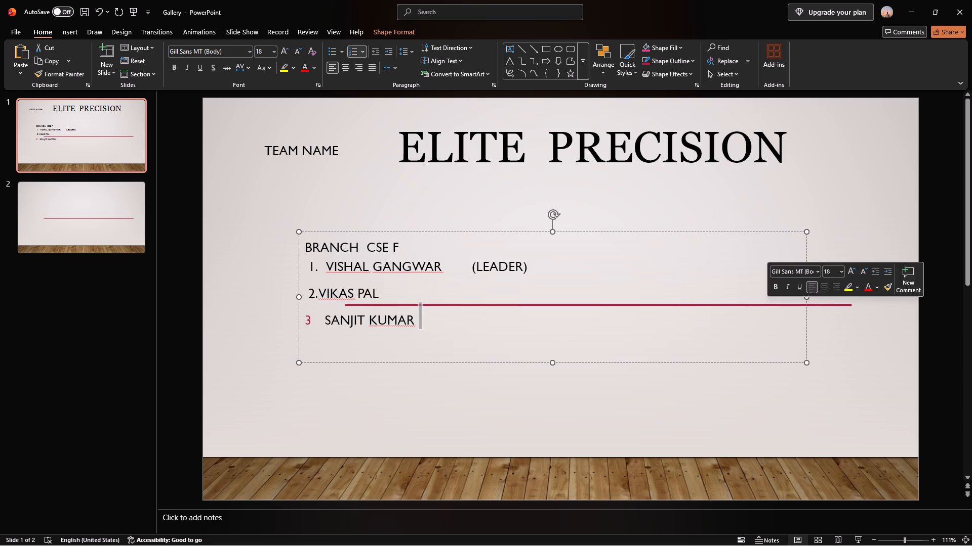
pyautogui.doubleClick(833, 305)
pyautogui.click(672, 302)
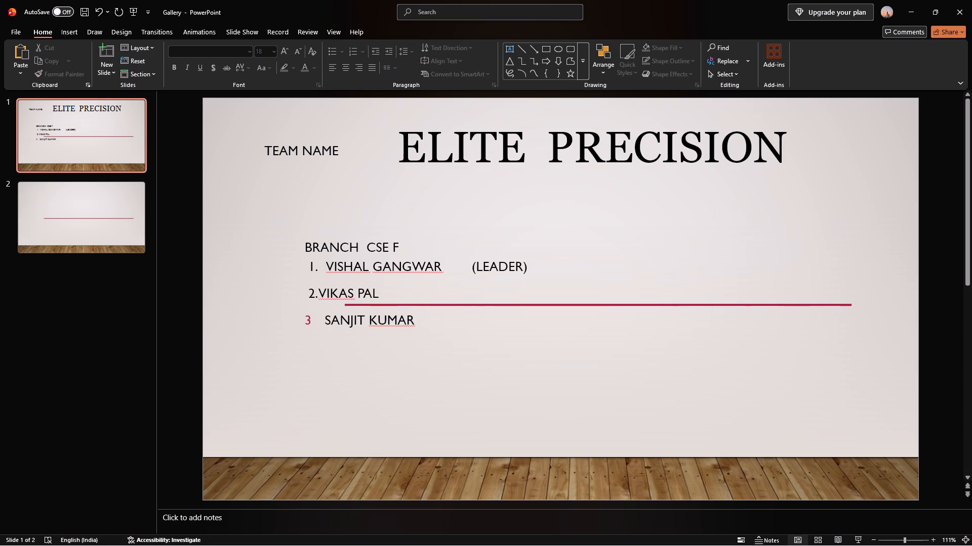
# Move the subtitle placeholder up and to the left so the three member names sit above the pink line.
pyautogui.click(367, 294)
pyautogui.moveTo(411, 231); pyautogui.dragTo(375, 200)
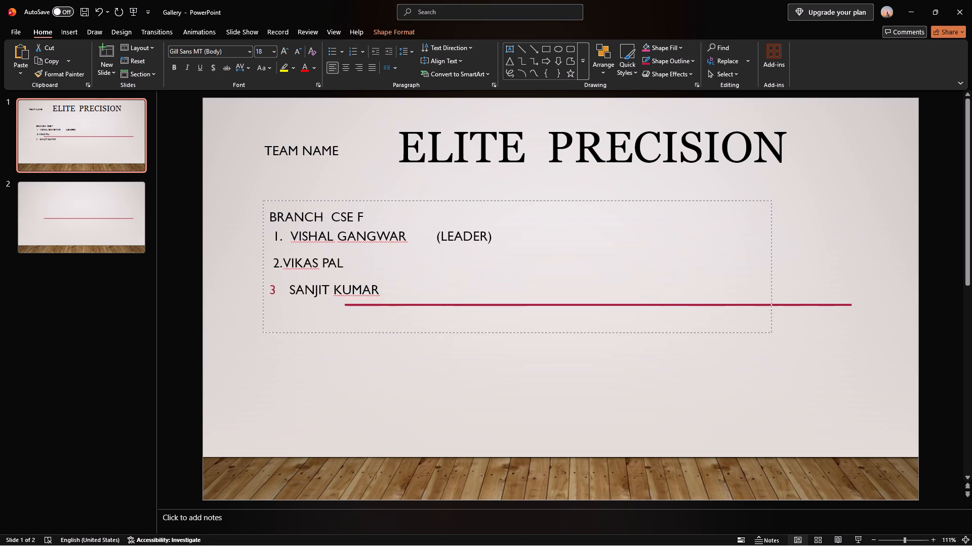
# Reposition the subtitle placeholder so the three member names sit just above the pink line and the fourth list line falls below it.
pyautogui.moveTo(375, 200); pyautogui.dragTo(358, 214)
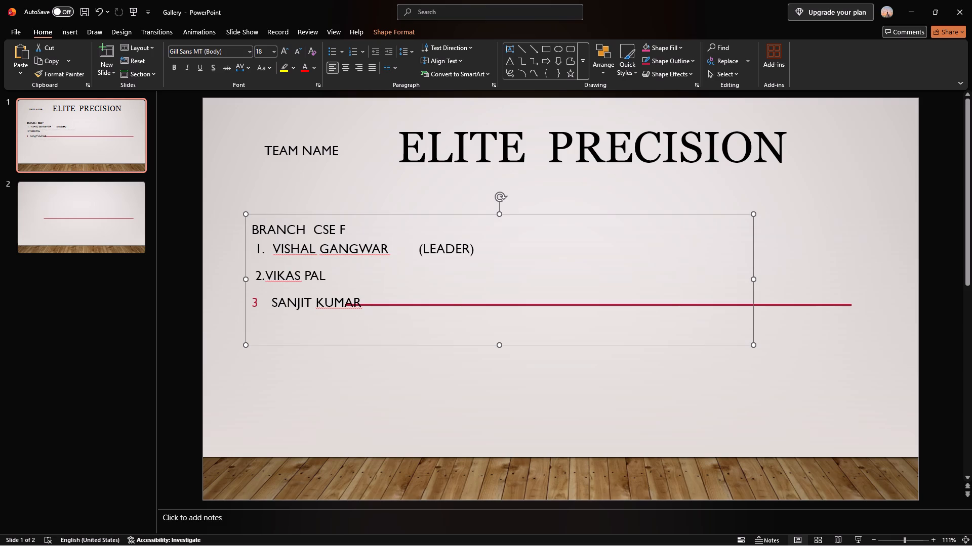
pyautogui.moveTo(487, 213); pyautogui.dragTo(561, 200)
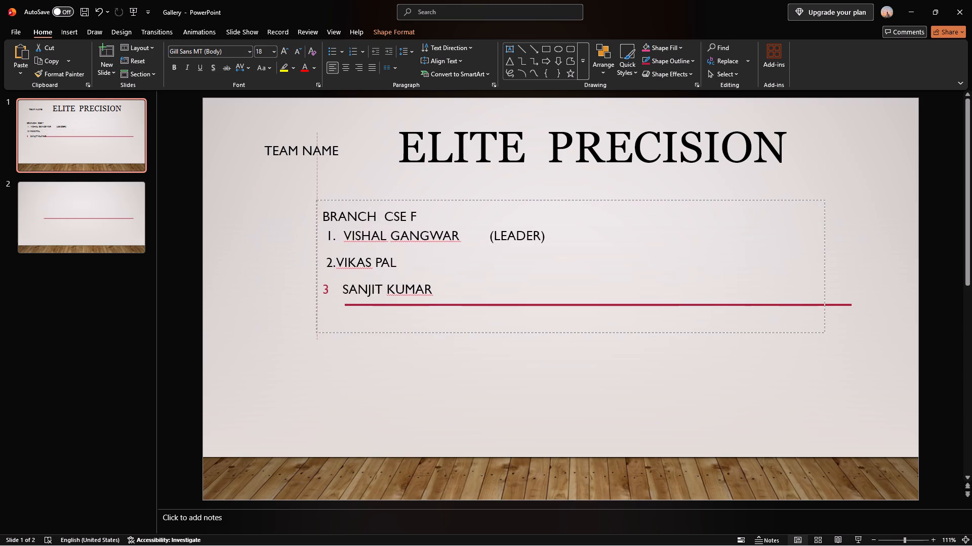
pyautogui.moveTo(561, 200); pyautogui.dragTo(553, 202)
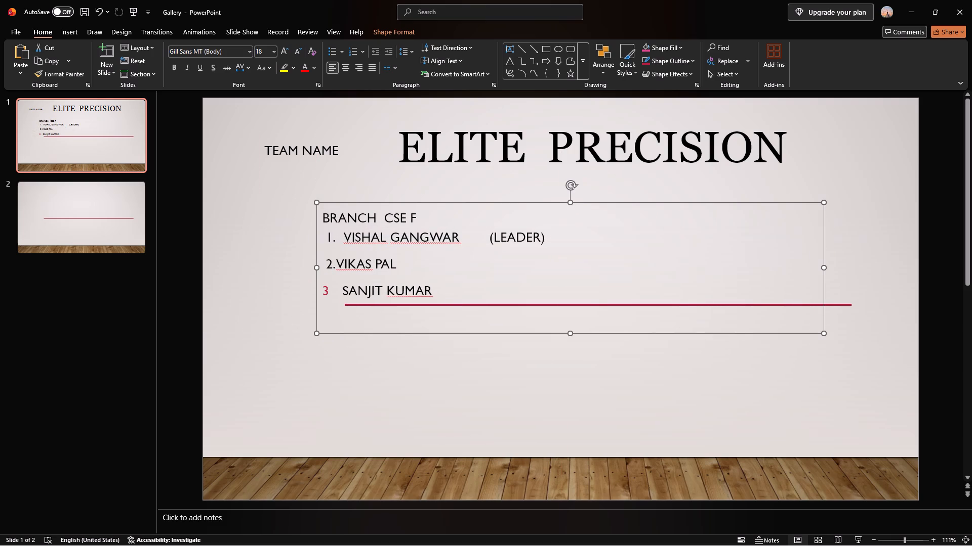
# Enter the fourth team member's name on the fourth list line, followed by an opening parenthesis.
pyautogui.click(437, 313)
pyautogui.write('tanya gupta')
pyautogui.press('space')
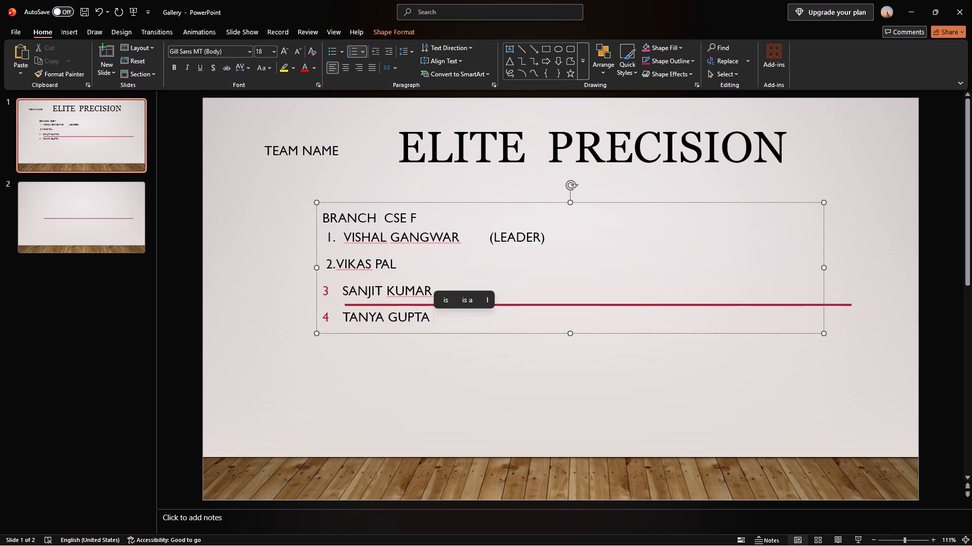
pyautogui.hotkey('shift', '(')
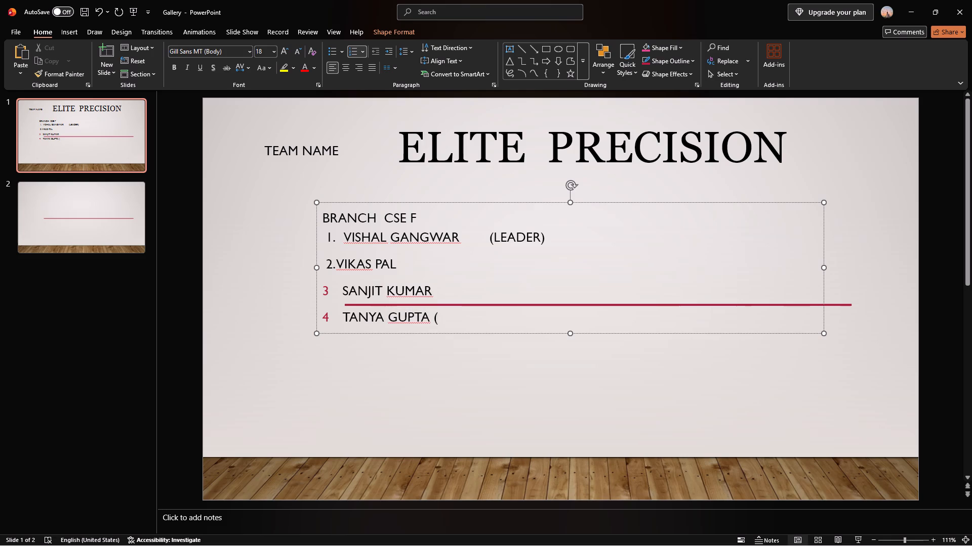
# Insert three spaces between the number 2 and the second team member's name.
pyautogui.click(336, 265)
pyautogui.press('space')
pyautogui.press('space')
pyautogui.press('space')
# Add the second team member's ID number after the name, without any parenthesis.
pyautogui.click(424, 264)
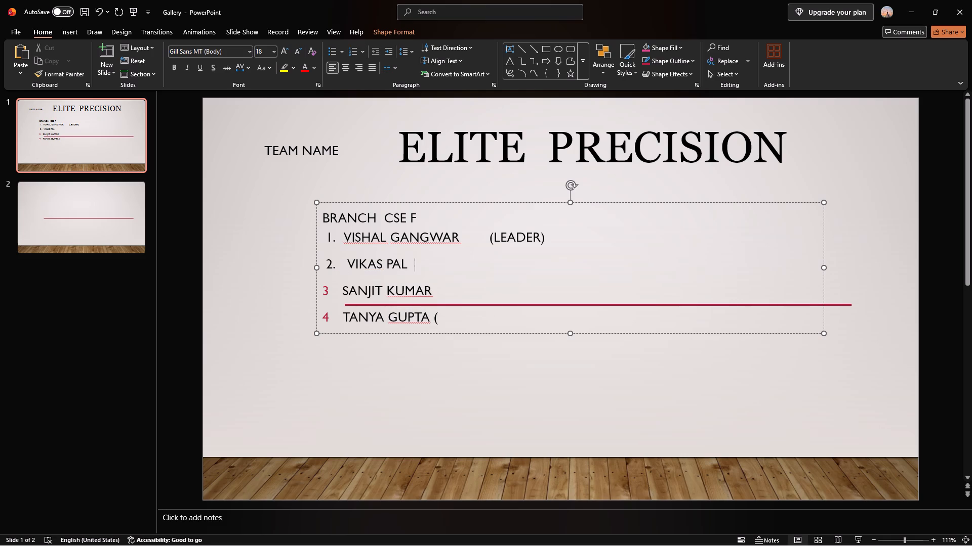
pyautogui.hotkey('shift', '(')
pyautogui.press('Left')
pyautogui.press('Left')
pyautogui.press('Right')
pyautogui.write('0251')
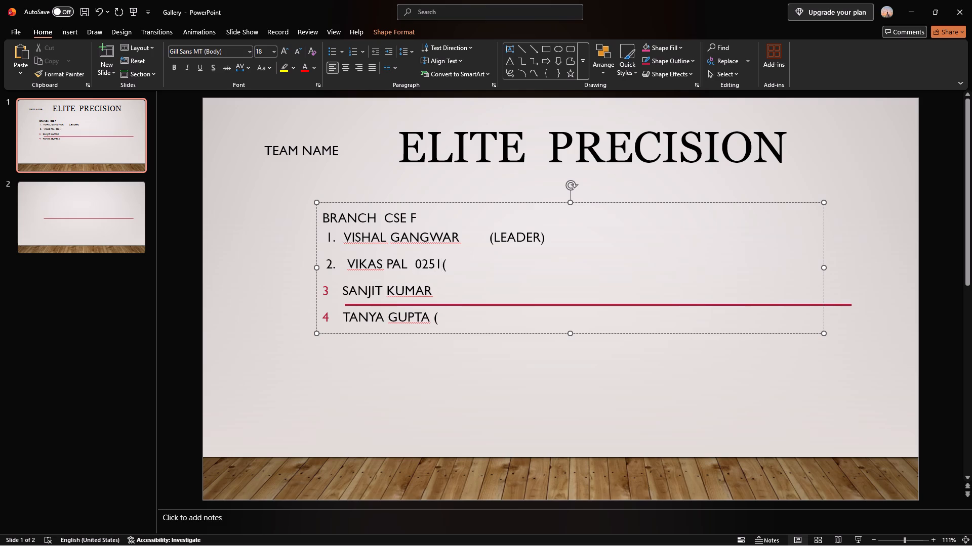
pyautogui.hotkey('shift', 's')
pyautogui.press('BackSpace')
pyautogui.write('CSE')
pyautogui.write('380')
pyautogui.click(494, 265)
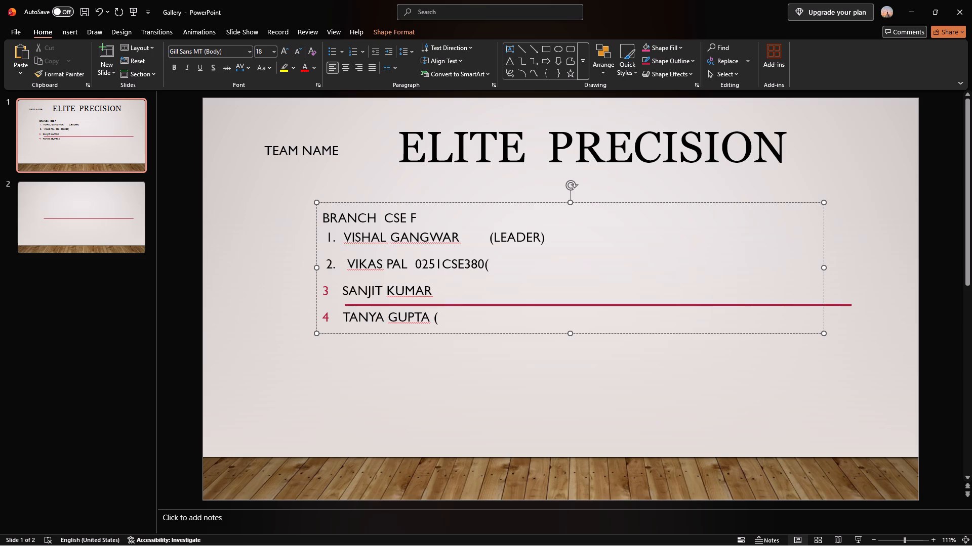
pyautogui.press('BackSpace')
# Delete the "(LEADER)" label from the first team member's line.
pyautogui.click(569, 241)
pyautogui.hotkey('ctrl', 'BackSpace')
pyautogui.hotkey('ctrl', 'BackSpace')
pyautogui.hotkey('ctrl', 'BackSpace')
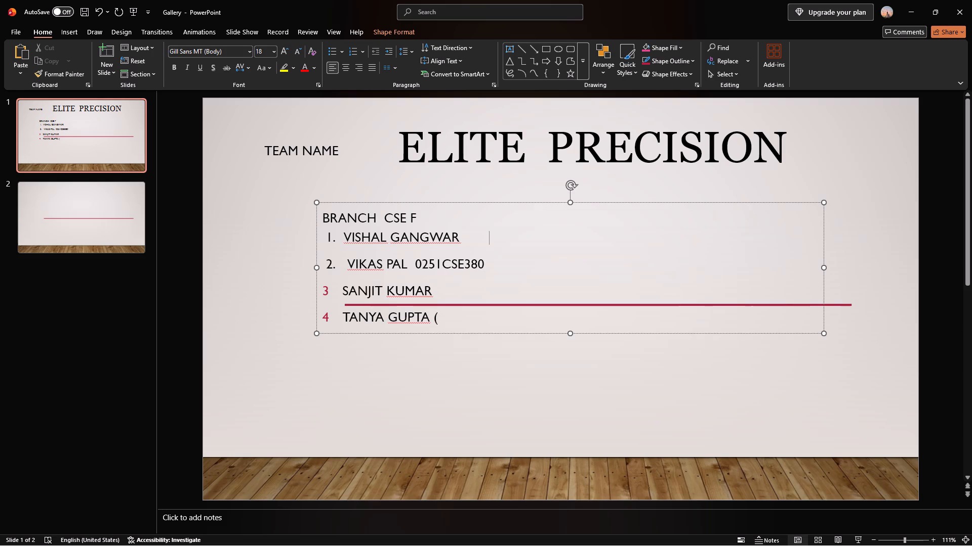
# Insert a five-dash separator, "-----", between the second team member's name and ID number.
pyautogui.click(411, 259)
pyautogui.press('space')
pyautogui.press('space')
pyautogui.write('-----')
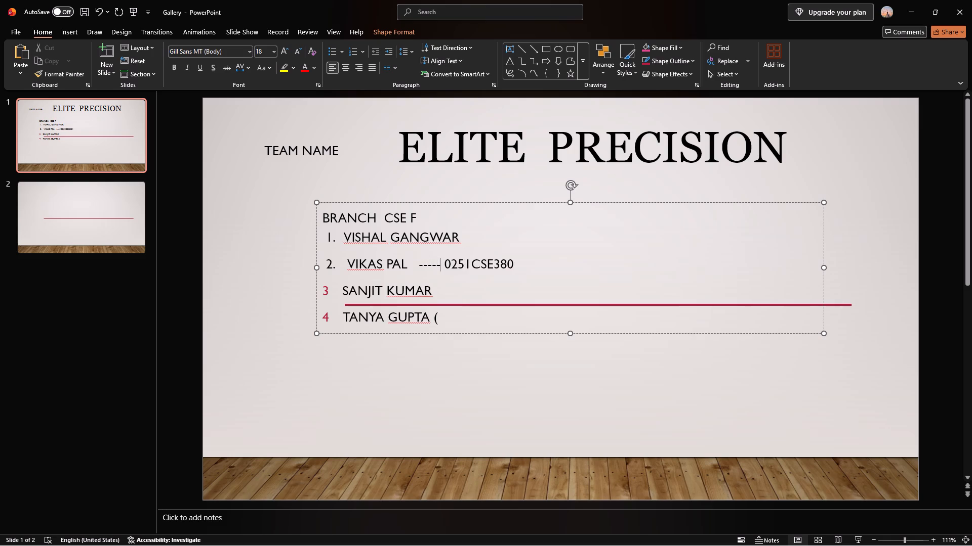
# Add a "-----" separator and the team member's ID number after the name on the first list line.
pyautogui.click(466, 236)
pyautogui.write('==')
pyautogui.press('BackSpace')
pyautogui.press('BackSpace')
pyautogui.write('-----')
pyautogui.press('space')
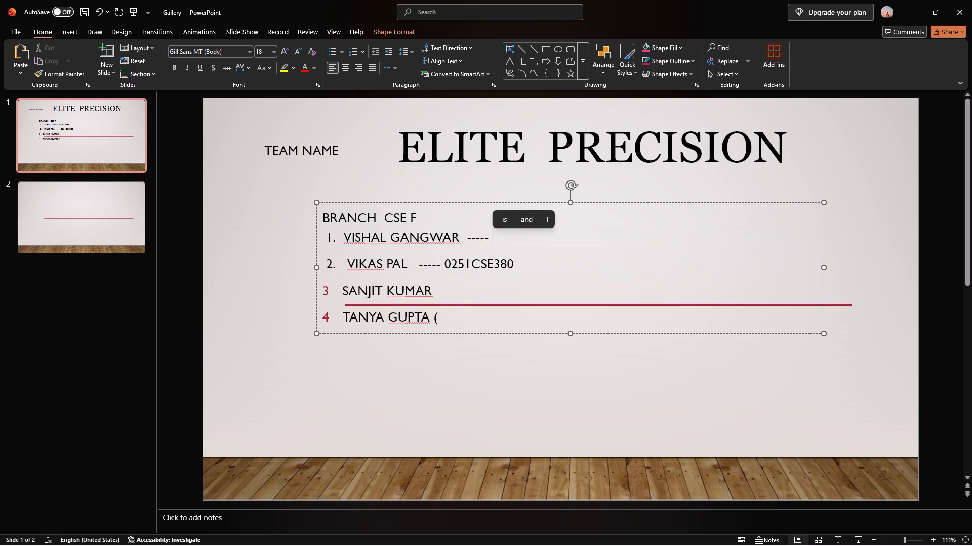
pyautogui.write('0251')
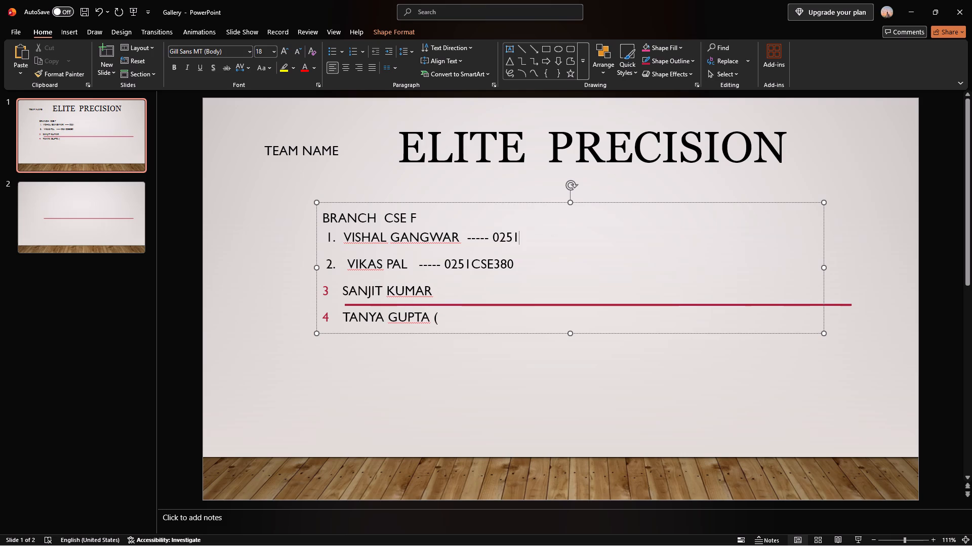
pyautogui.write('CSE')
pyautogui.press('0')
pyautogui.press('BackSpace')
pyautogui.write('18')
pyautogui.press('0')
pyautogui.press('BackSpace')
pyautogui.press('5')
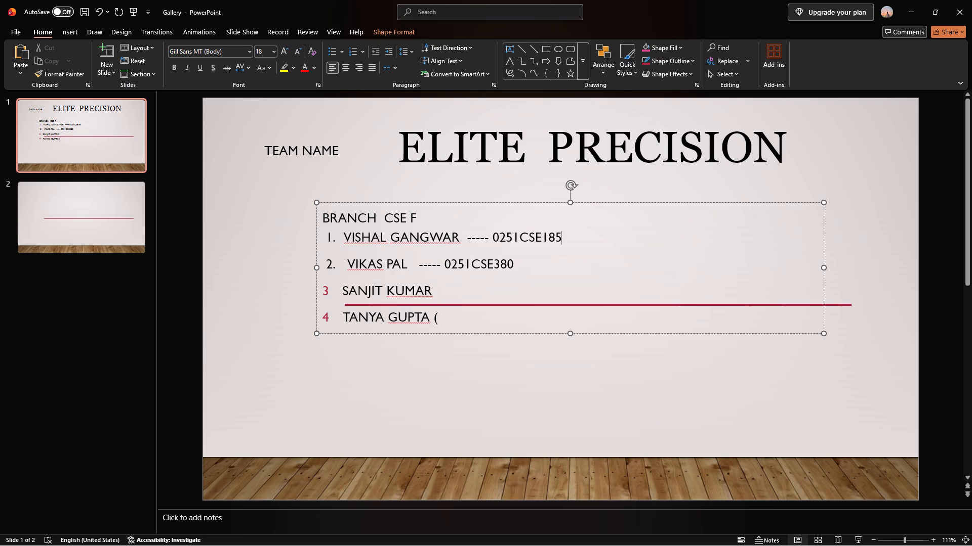
# Add a "----" separator and the team member's ID number after the name on the third list line.
pyautogui.click(474, 290)
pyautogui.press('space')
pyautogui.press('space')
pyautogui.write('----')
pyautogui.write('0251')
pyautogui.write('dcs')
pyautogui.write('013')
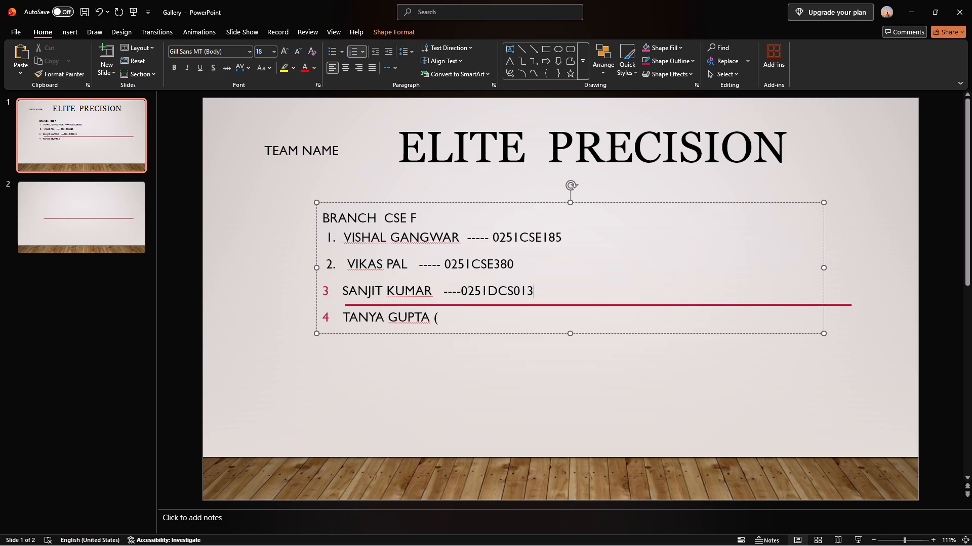
# Replace the opening parenthesis after the fourth team member's name with a "-----" separator and the member's ID number.
pyautogui.click(458, 322)
pyautogui.press('BackSpace')
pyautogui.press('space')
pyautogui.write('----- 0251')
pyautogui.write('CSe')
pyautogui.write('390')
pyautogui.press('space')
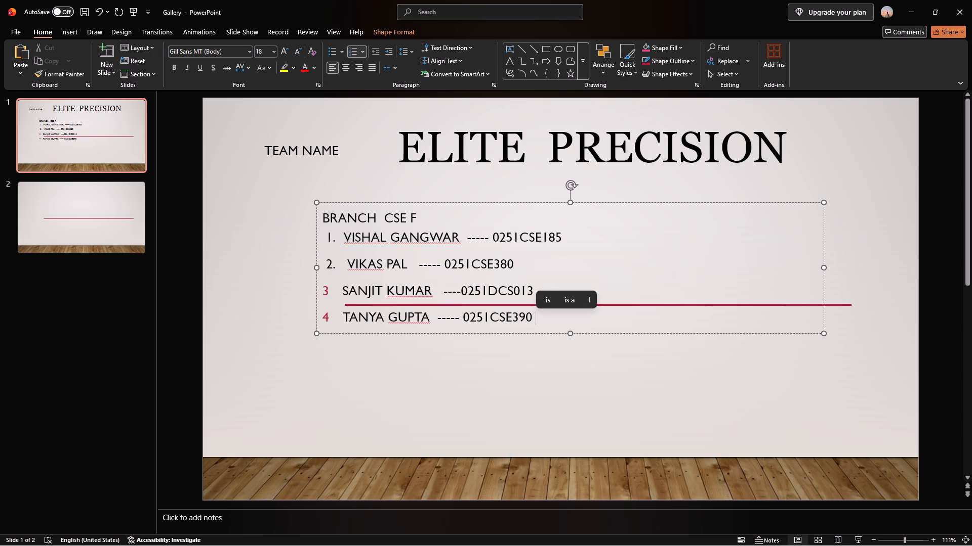
# Move the subtitle placeholder directly beneath the title, aligned with the TEAM NAME text, so all four member lines sit above the pink line.
pyautogui.moveTo(586, 203); pyautogui.dragTo(546, 183)
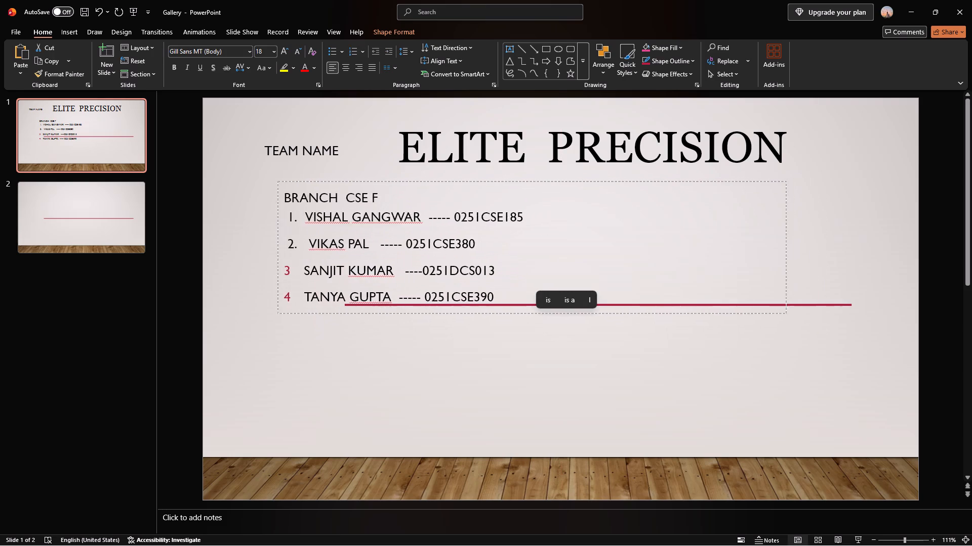
pyautogui.moveTo(546, 183); pyautogui.dragTo(528, 212)
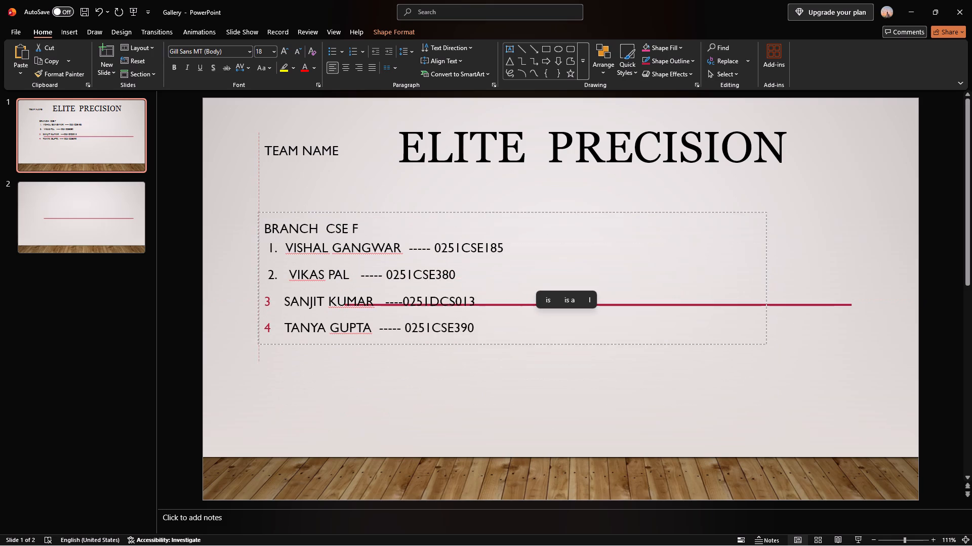
pyautogui.moveTo(528, 212); pyautogui.dragTo(529, 172)
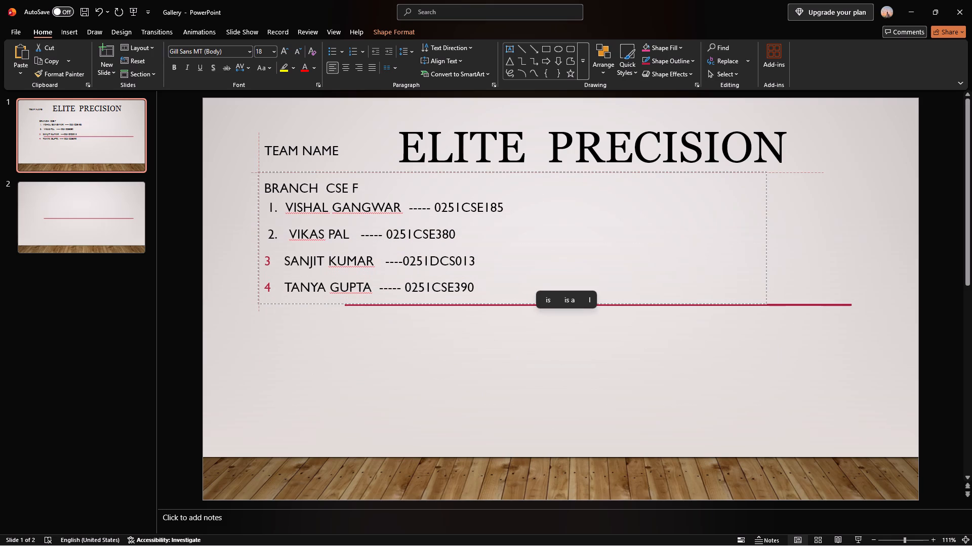
pyautogui.moveTo(529, 172); pyautogui.dragTo(529, 171)
pyautogui.click(846, 244)
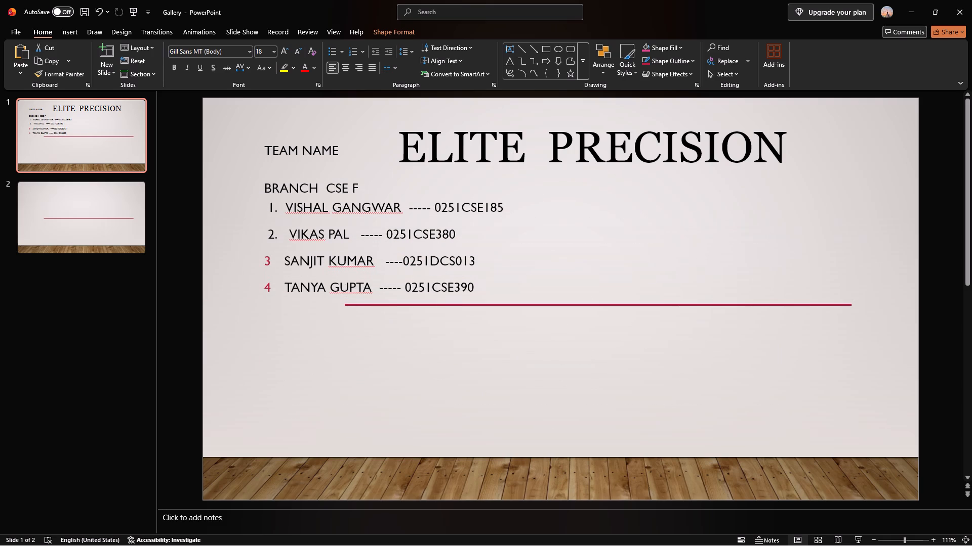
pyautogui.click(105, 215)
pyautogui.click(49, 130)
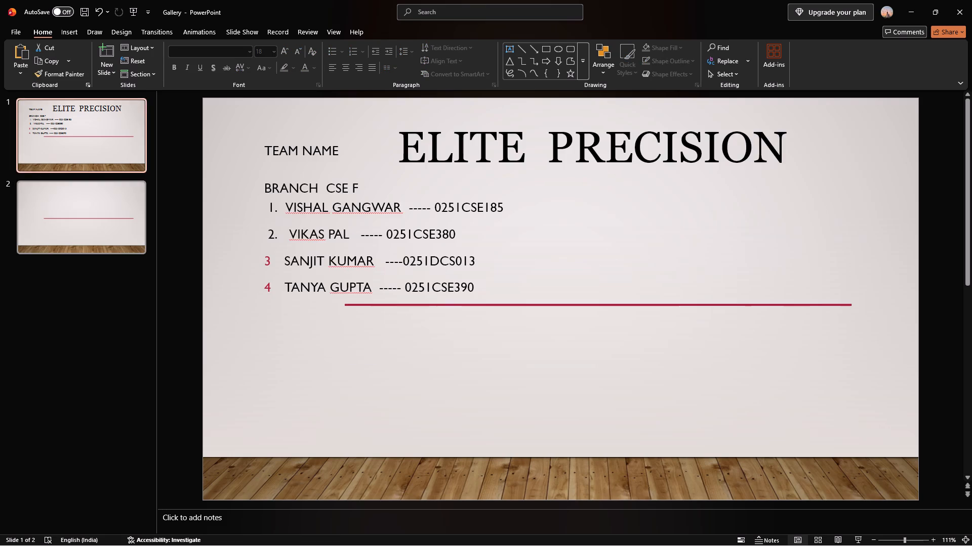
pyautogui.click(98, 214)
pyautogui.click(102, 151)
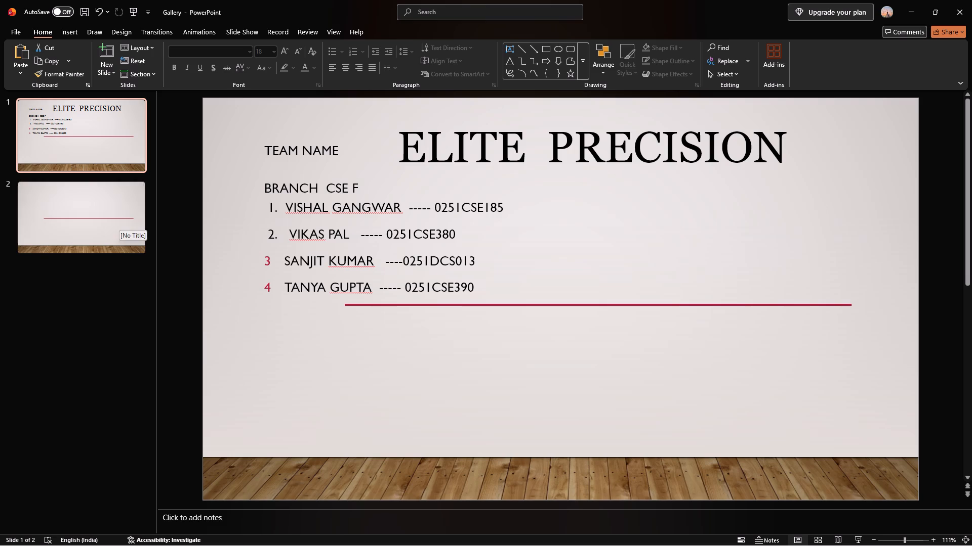
# Move the placeholder with the branch and member list below the pink line, near the slide's lower-left area.
pyautogui.click(471, 259)
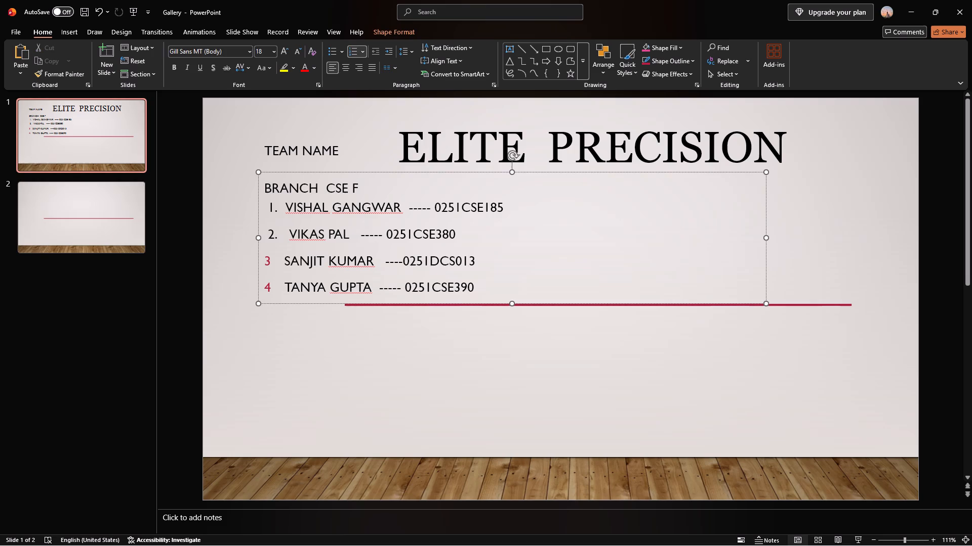
pyautogui.moveTo(540, 171); pyautogui.dragTo(517, 312)
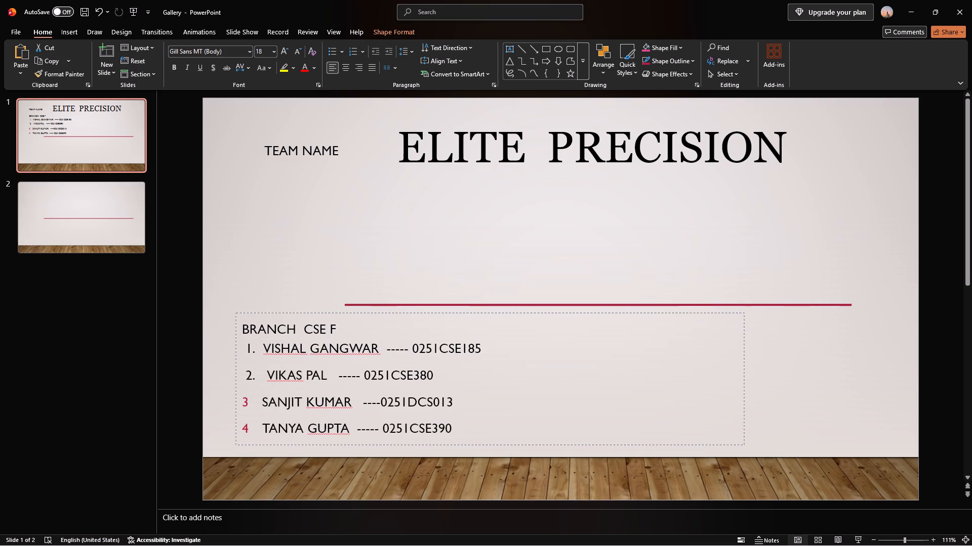
pyautogui.moveTo(517, 312); pyautogui.dragTo(514, 308)
# Add a text box reading "SITE SHIELD" in the empty space between the ELITE PRECISION title and the pink line.
pyautogui.doubleClick(533, 223)
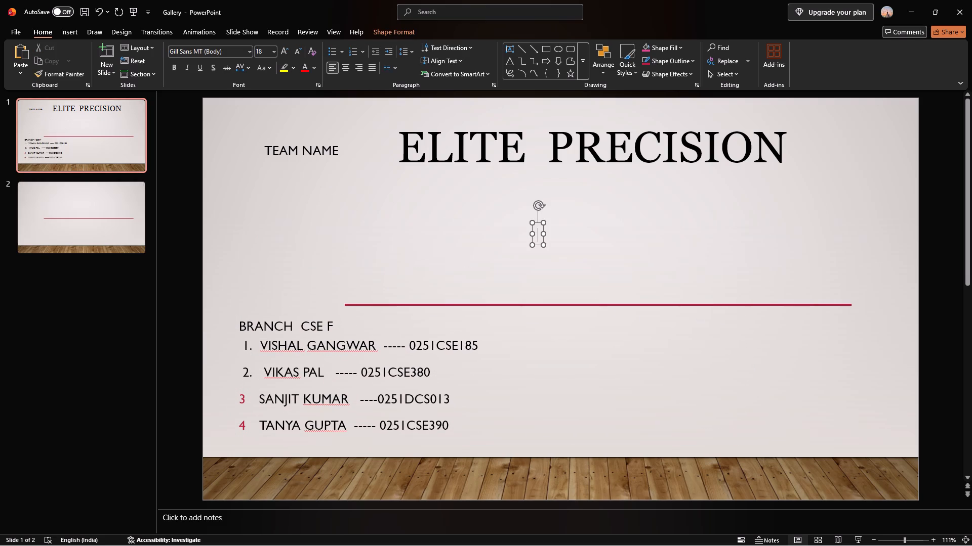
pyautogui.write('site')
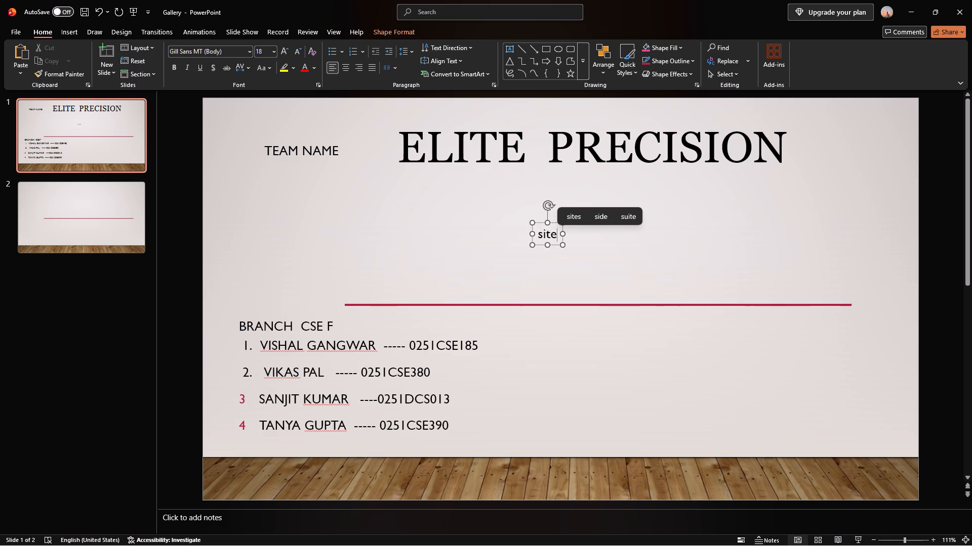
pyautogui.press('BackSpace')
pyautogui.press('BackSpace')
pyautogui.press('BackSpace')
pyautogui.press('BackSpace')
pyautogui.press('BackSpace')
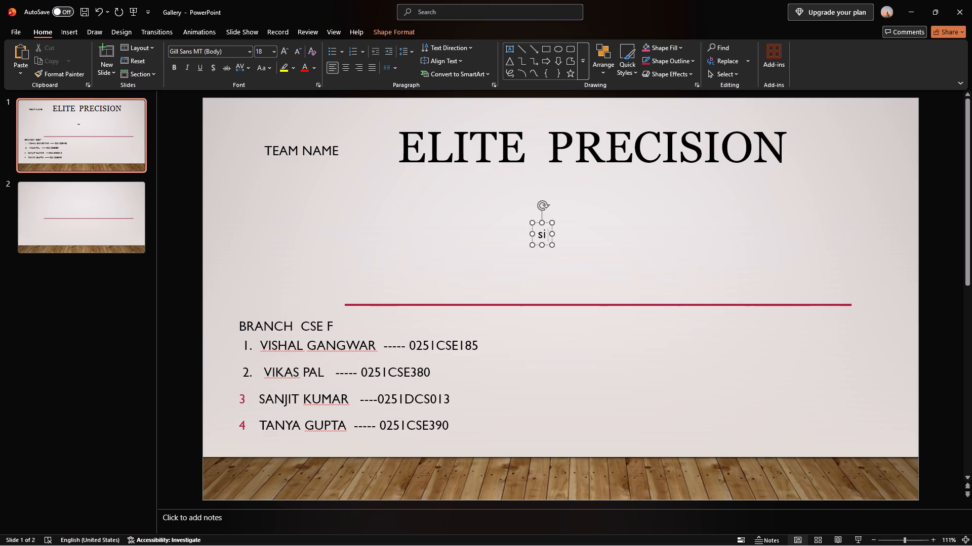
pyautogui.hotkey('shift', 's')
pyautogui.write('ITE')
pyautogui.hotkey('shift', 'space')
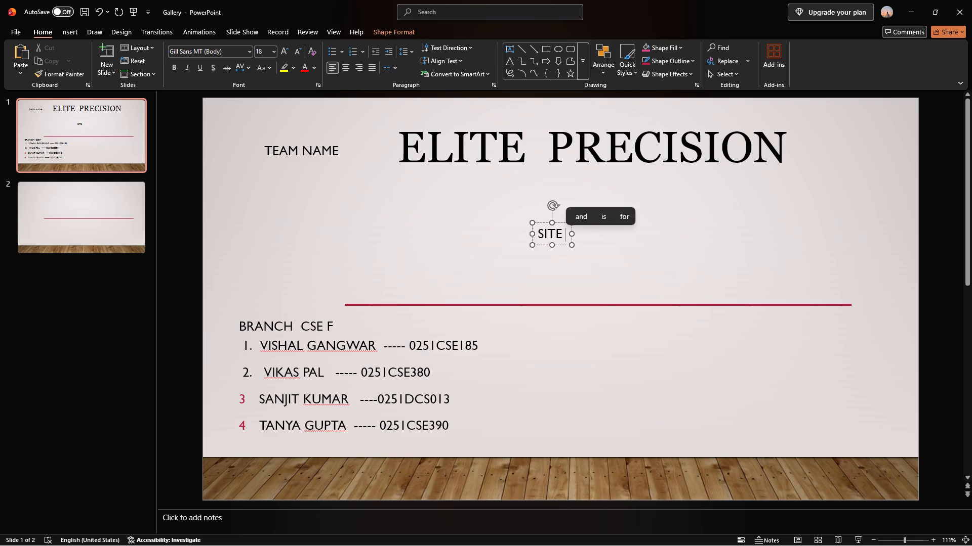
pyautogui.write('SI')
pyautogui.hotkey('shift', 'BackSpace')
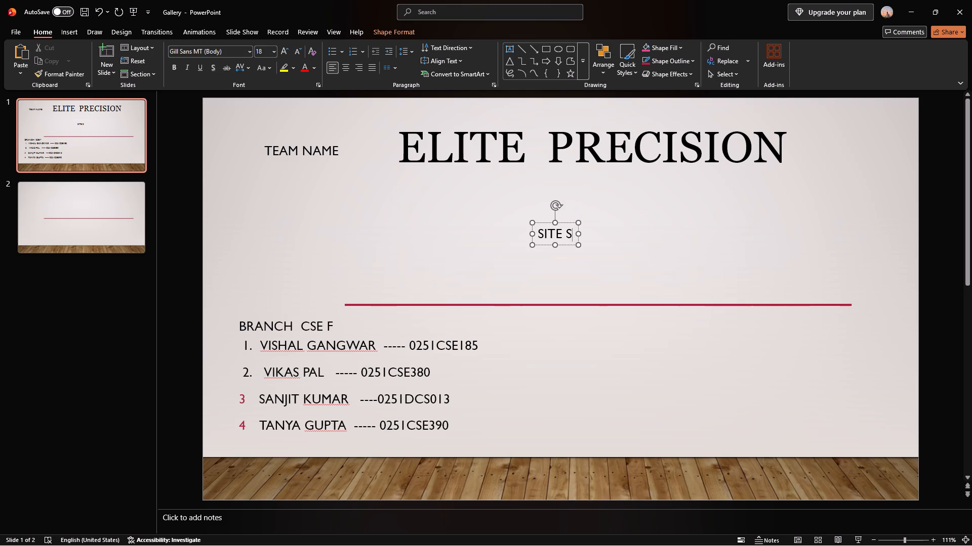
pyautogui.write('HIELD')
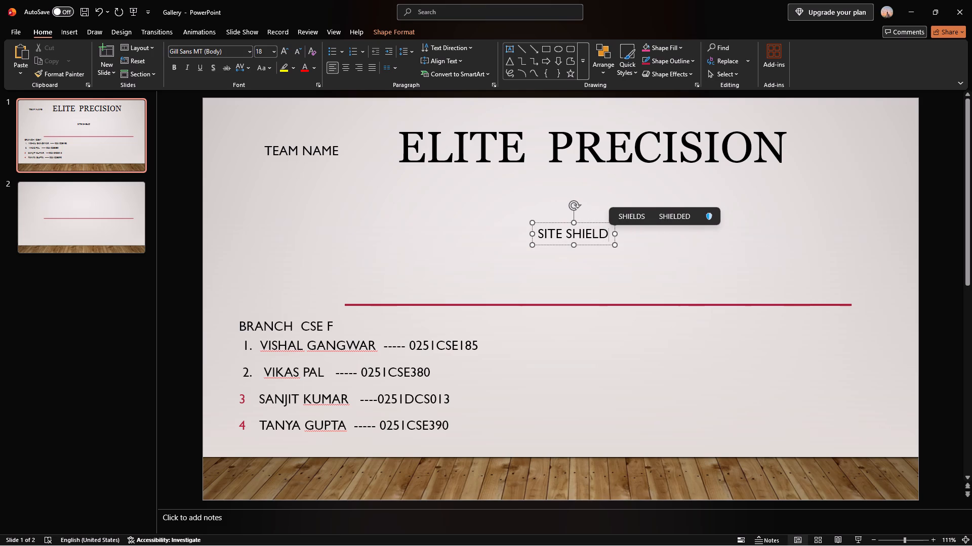
# Format the SITE SHIELD text in the Georgia font at size 54.
pyautogui.moveTo(541, 232); pyautogui.dragTo(620, 232)
pyautogui.click(692, 199)
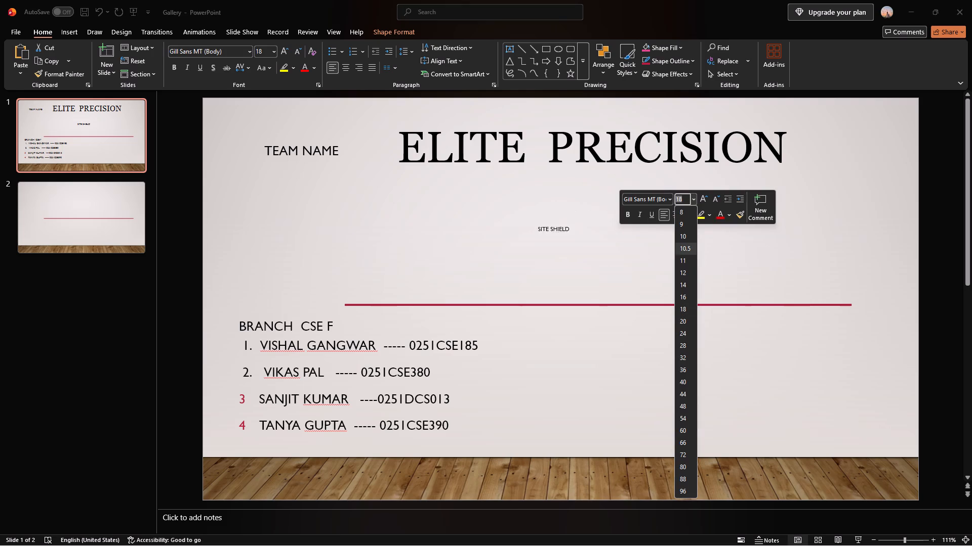
pyautogui.click(682, 415)
pyautogui.click(658, 200)
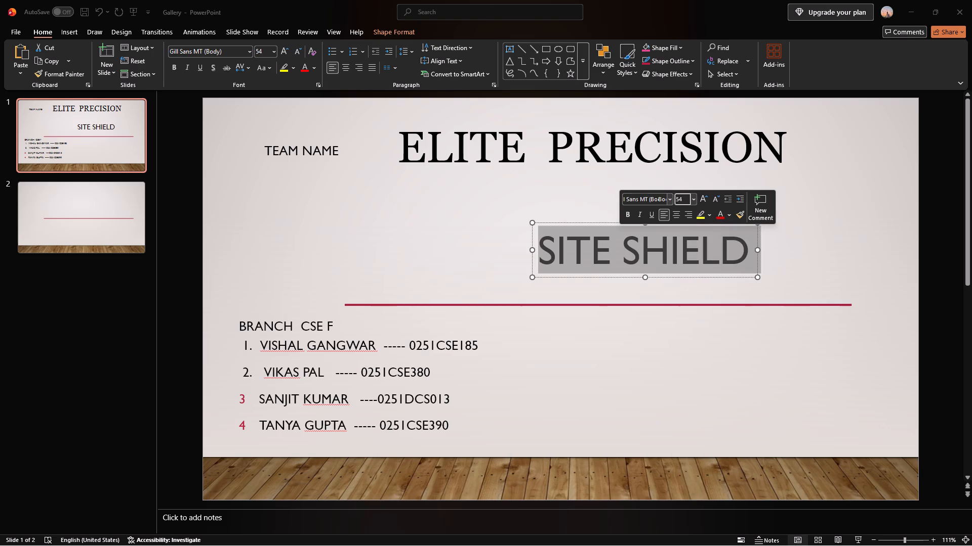
pyautogui.press('BackSpace')
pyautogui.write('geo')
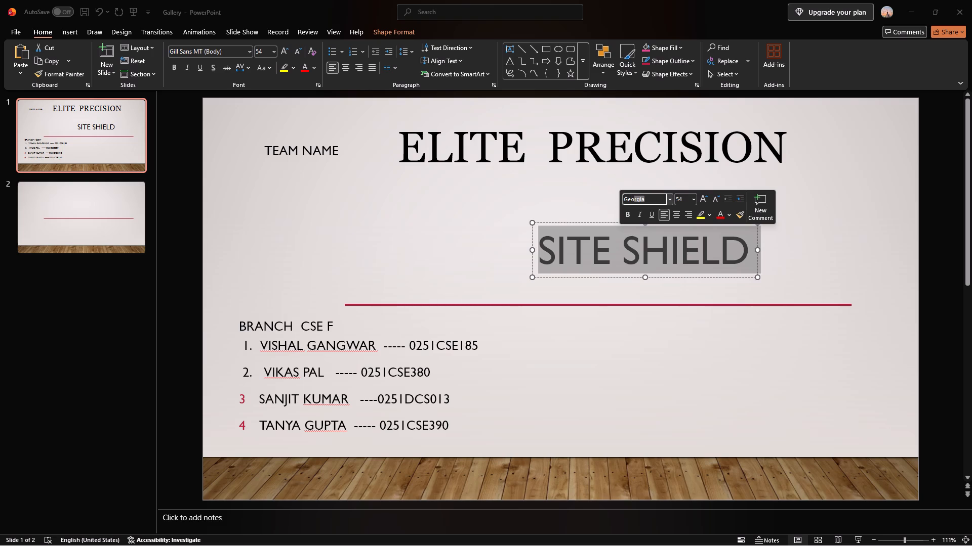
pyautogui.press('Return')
pyautogui.click(472, 215)
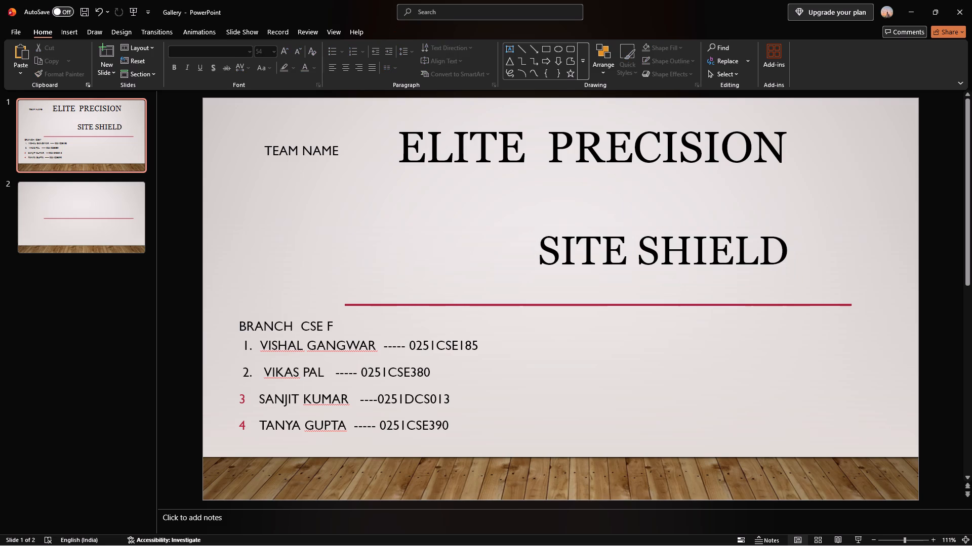
# Move the SITE SHIELD text box toward the slide's centre, midway between the title and the member list.
pyautogui.click(666, 264)
pyautogui.moveTo(690, 222); pyautogui.dragTo(589, 217)
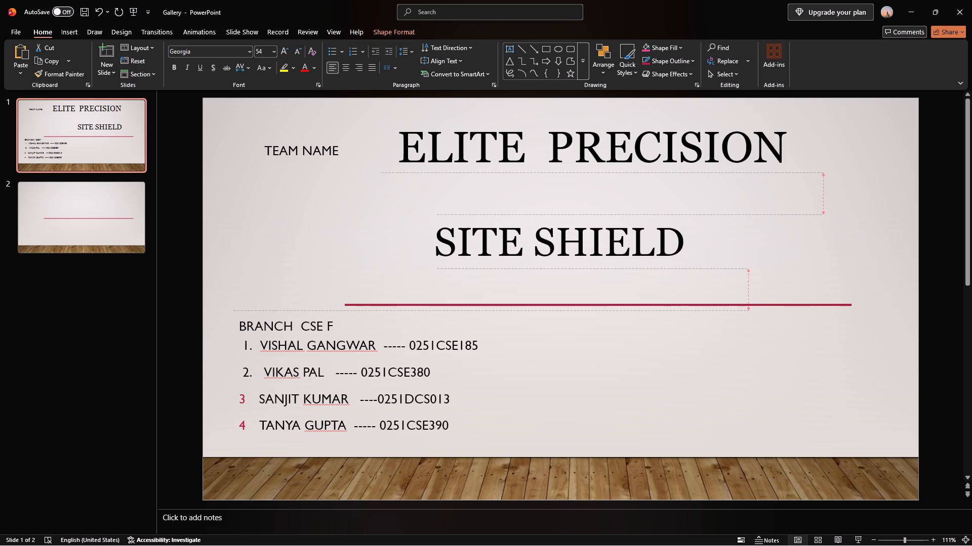
pyautogui.moveTo(589, 217); pyautogui.dragTo(584, 217)
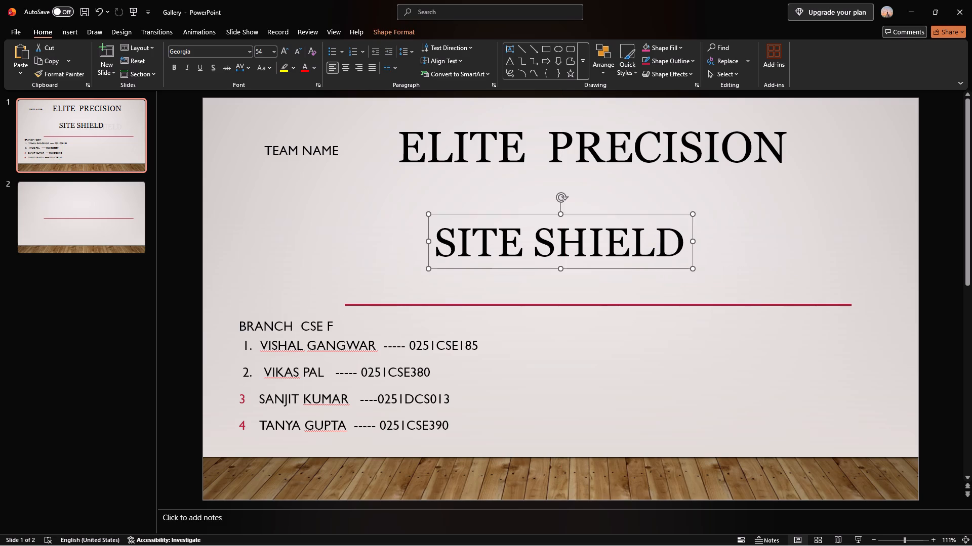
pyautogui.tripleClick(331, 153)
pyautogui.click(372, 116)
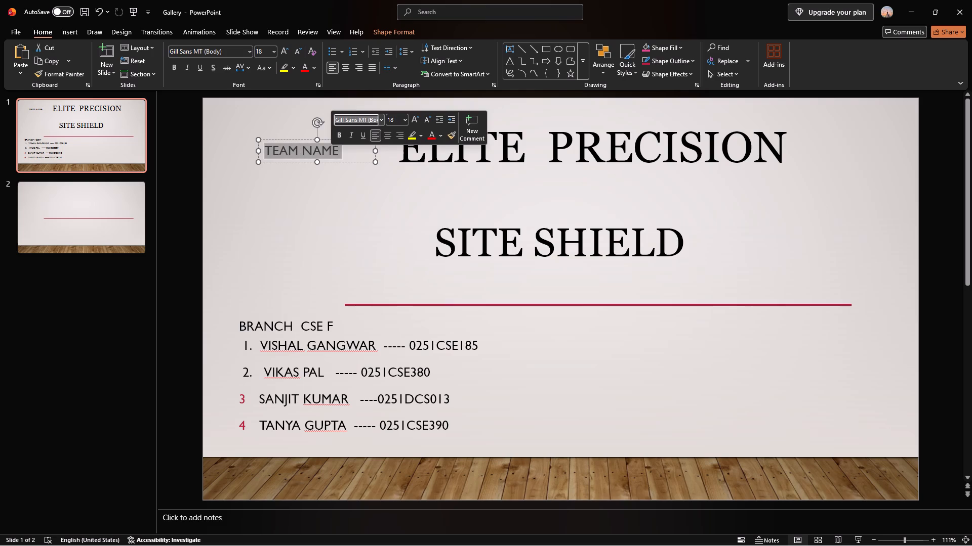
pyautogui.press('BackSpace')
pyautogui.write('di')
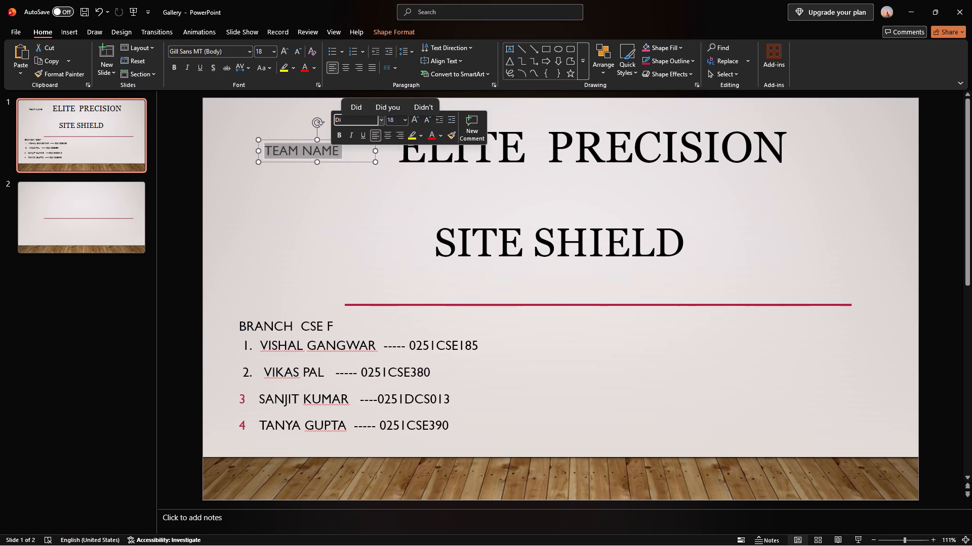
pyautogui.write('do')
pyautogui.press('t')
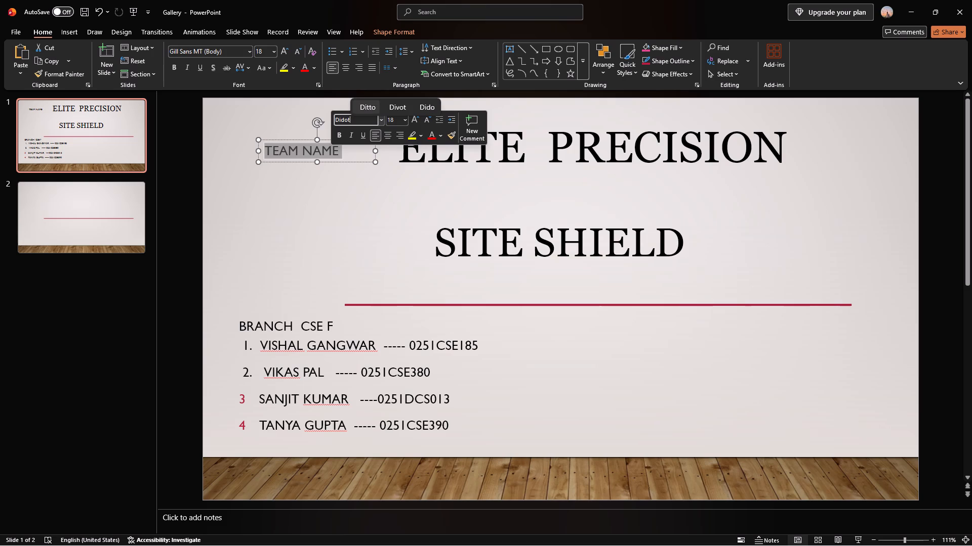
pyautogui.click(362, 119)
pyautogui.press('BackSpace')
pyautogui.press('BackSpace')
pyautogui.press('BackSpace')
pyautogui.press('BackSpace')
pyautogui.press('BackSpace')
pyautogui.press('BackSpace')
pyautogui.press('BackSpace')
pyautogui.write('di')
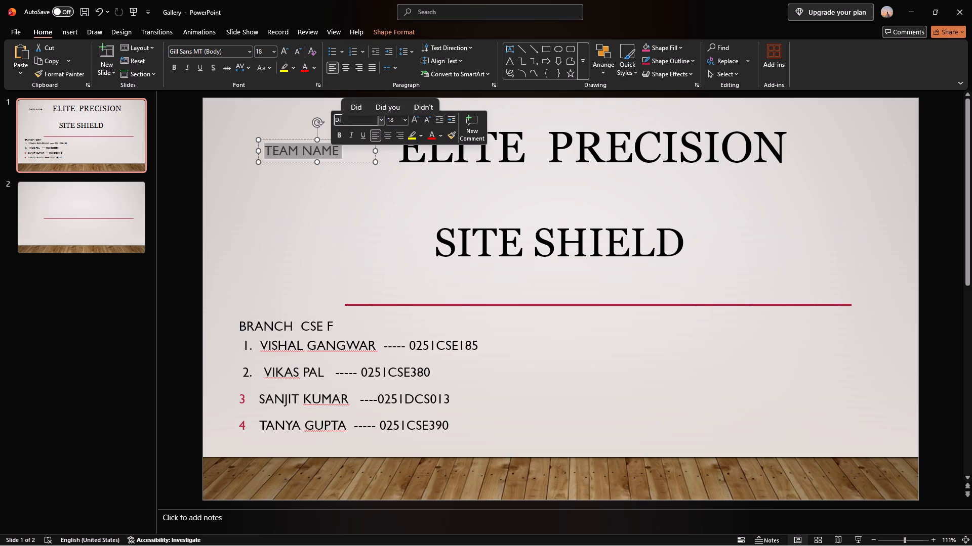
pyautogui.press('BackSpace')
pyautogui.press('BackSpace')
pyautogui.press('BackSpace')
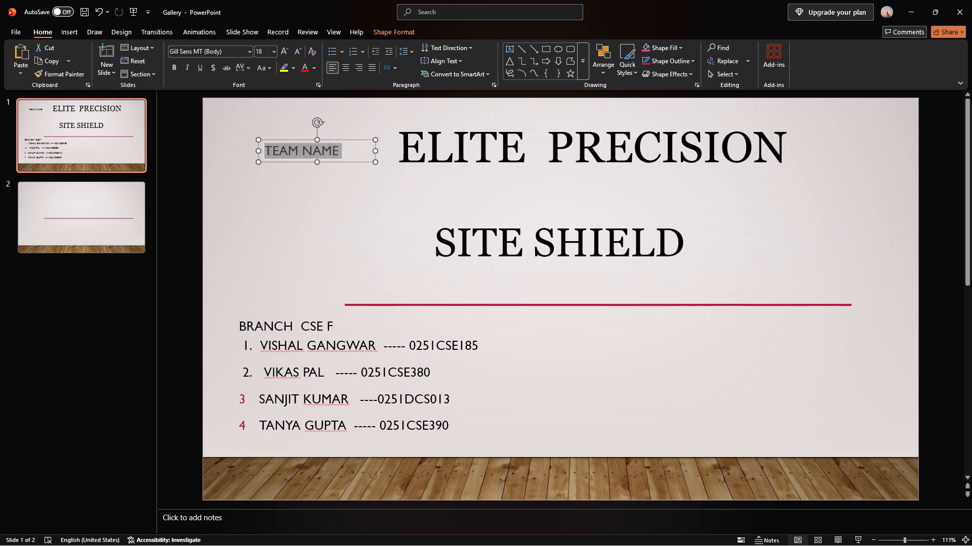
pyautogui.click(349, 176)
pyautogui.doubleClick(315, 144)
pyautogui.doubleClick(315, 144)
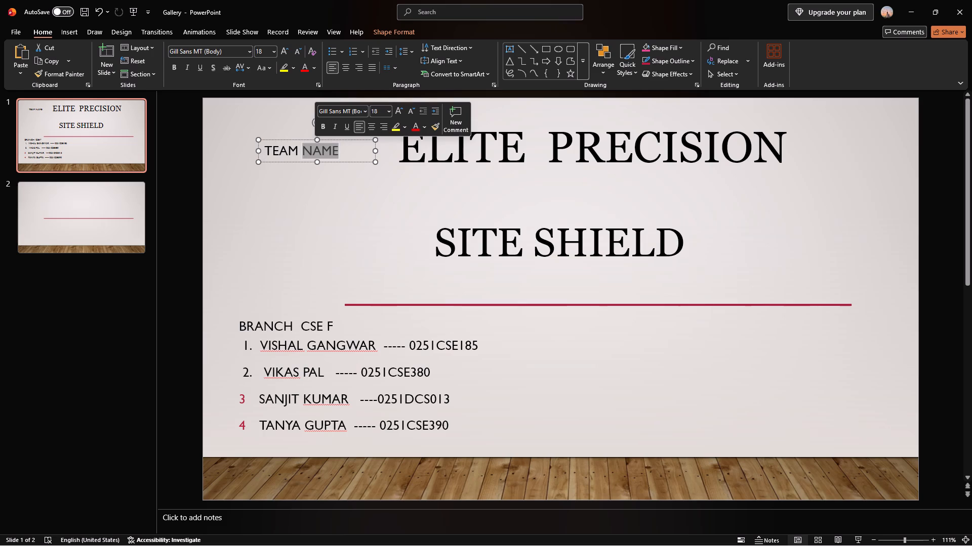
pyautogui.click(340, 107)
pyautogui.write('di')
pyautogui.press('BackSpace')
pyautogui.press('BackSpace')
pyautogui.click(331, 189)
# Change the font of the TEAM NAME text beside the title to Imprint MT Shadow.
pyautogui.click(357, 149)
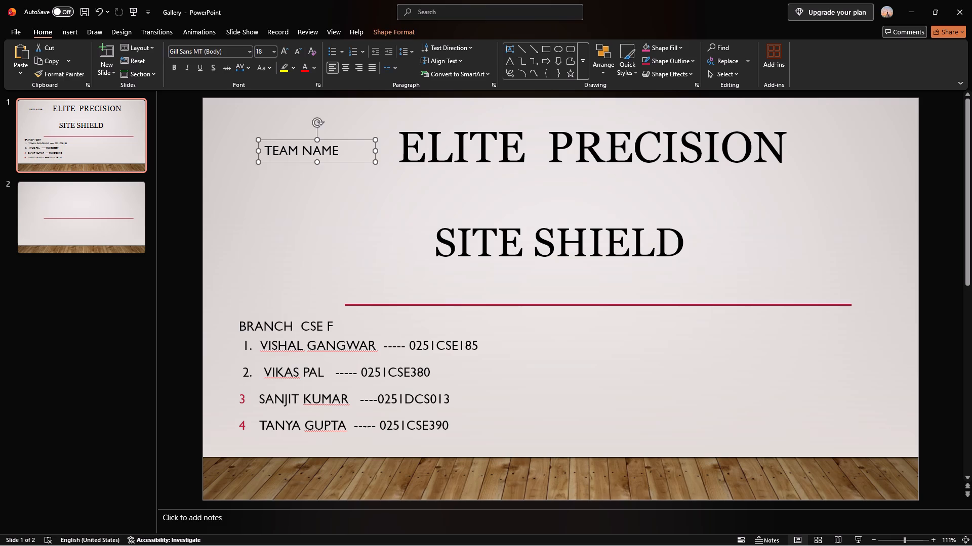
pyautogui.click(354, 152)
pyautogui.click(346, 153)
pyautogui.click(337, 153)
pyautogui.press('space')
pyautogui.click(325, 159)
pyautogui.tripleClick(327, 153)
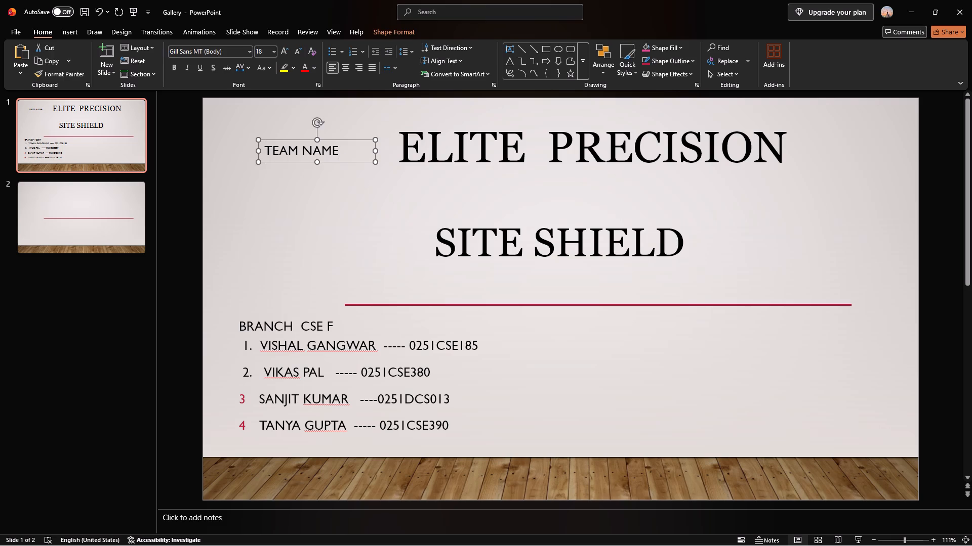
pyautogui.click(379, 121)
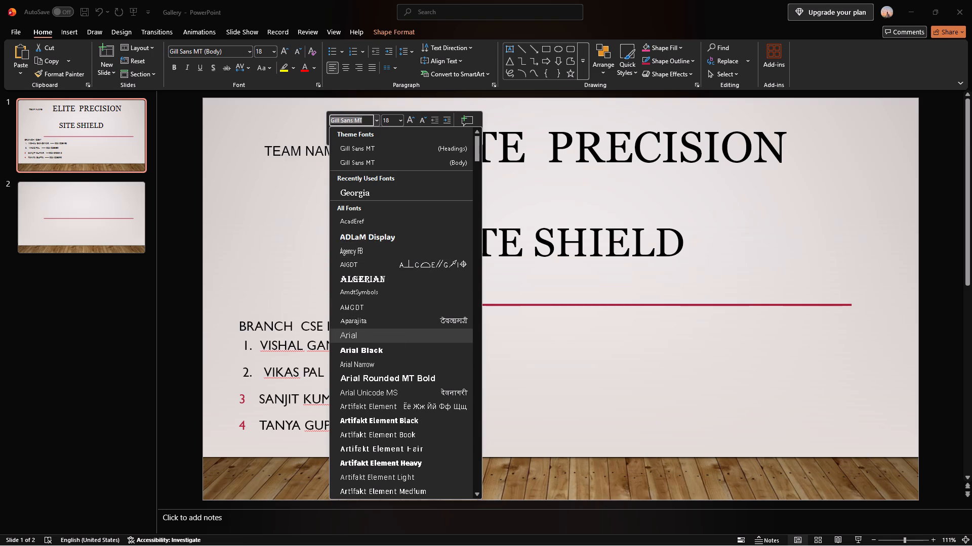
pyautogui.scroll(-4, 369, 355)
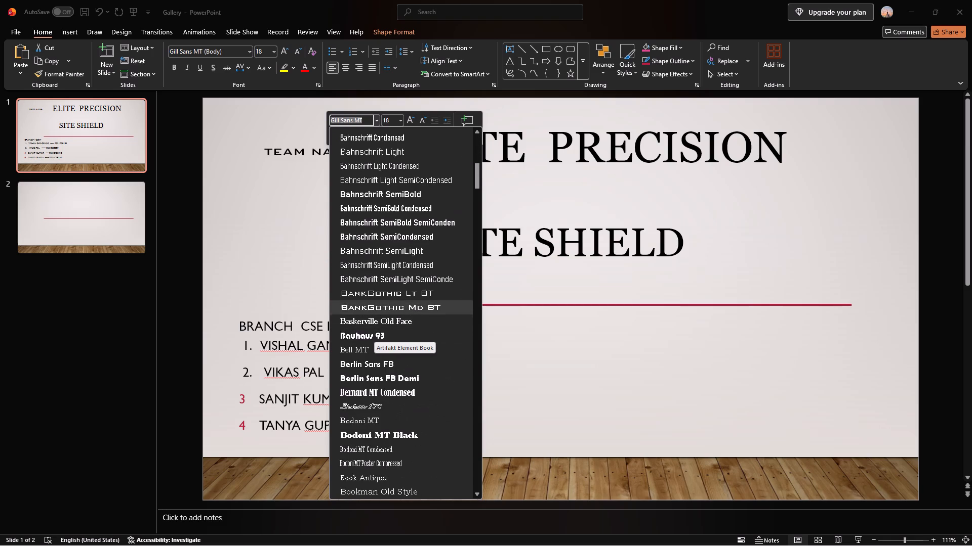
pyautogui.scroll(-1, 379, 372)
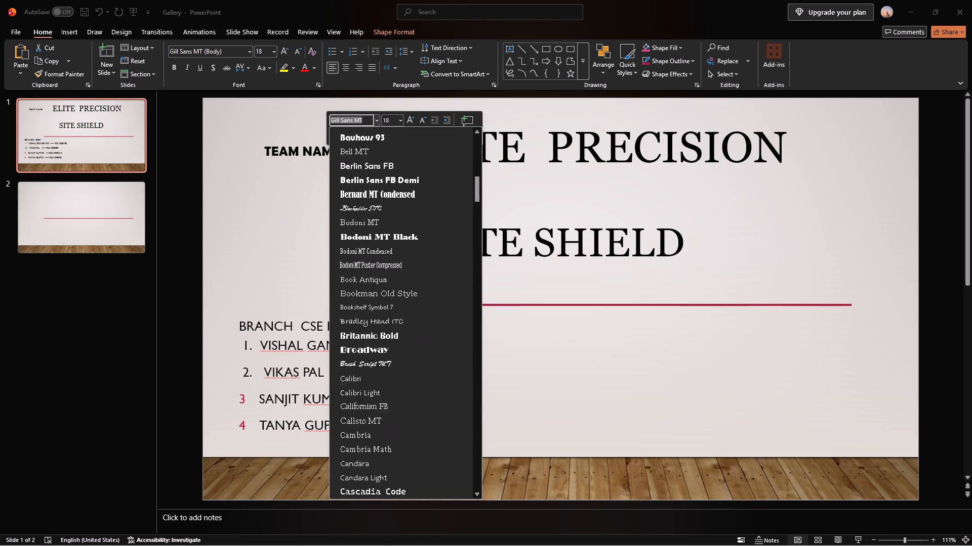
pyautogui.scroll(-3, 379, 372)
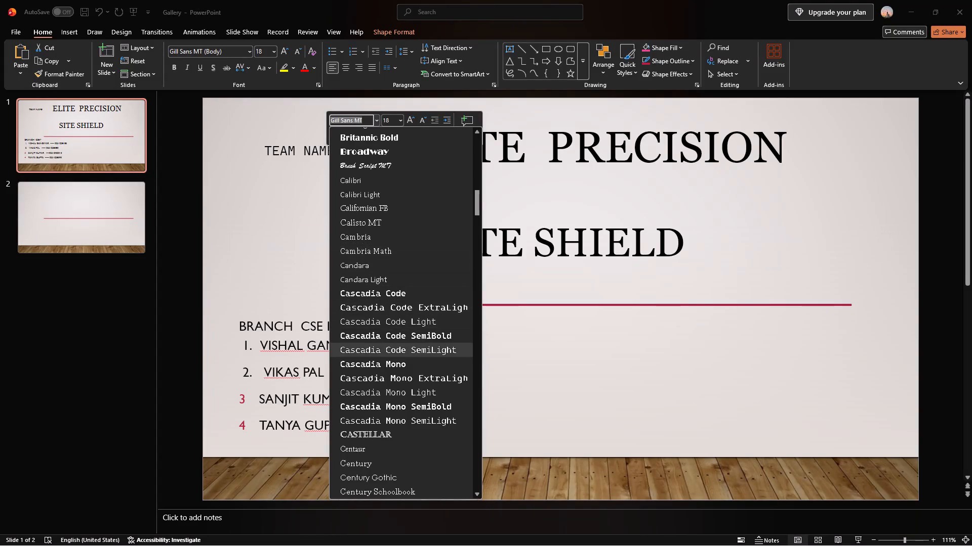
pyautogui.scroll(-3, 380, 348)
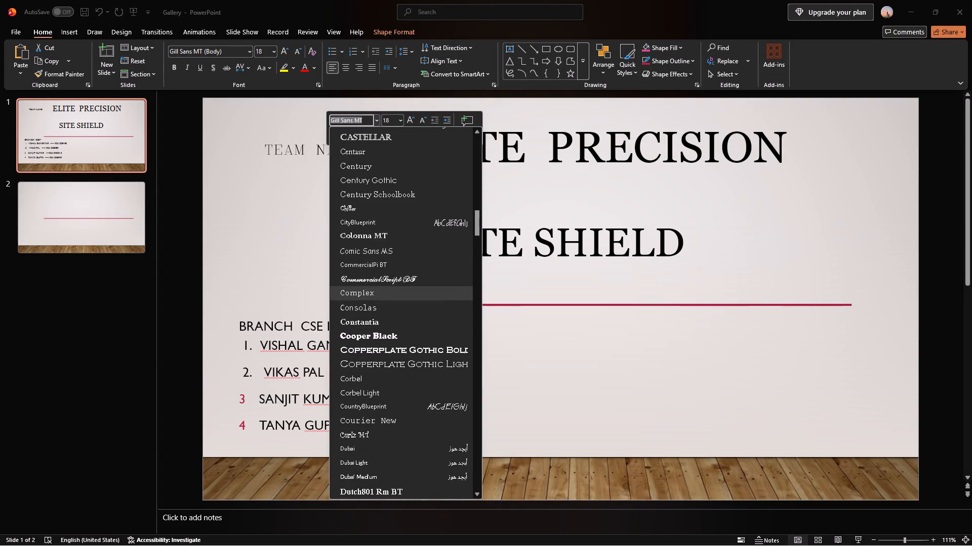
pyautogui.scroll(-5, 381, 316)
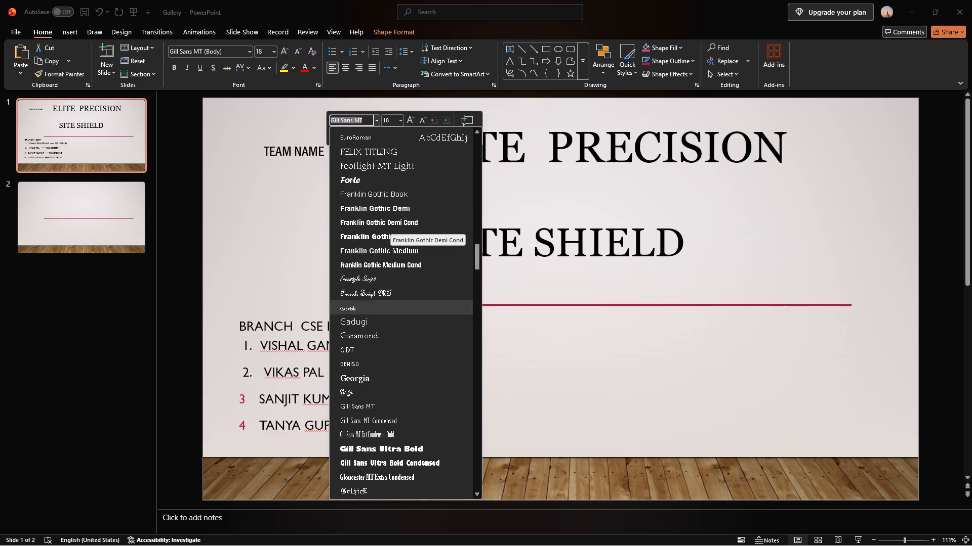
pyautogui.scroll(-4, 388, 329)
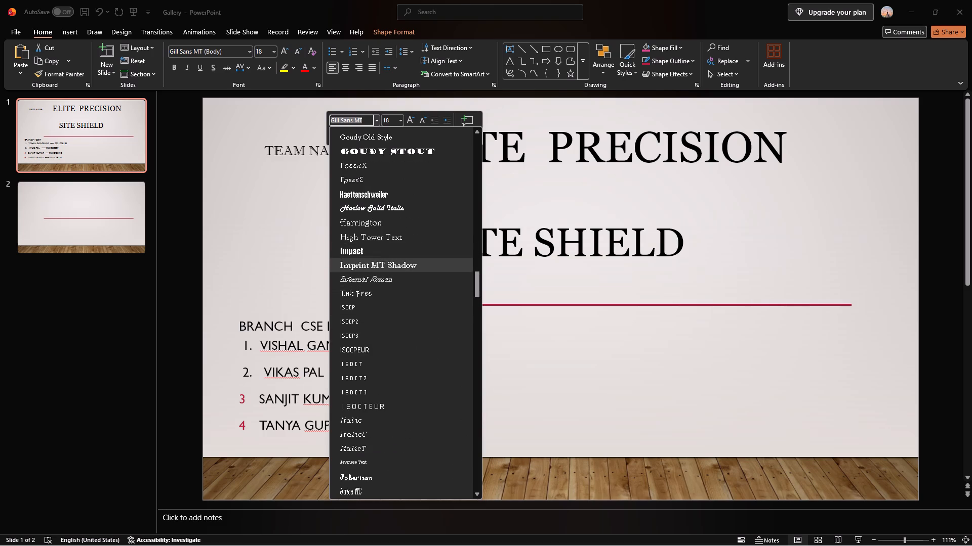
pyautogui.click(387, 265)
pyautogui.click(308, 225)
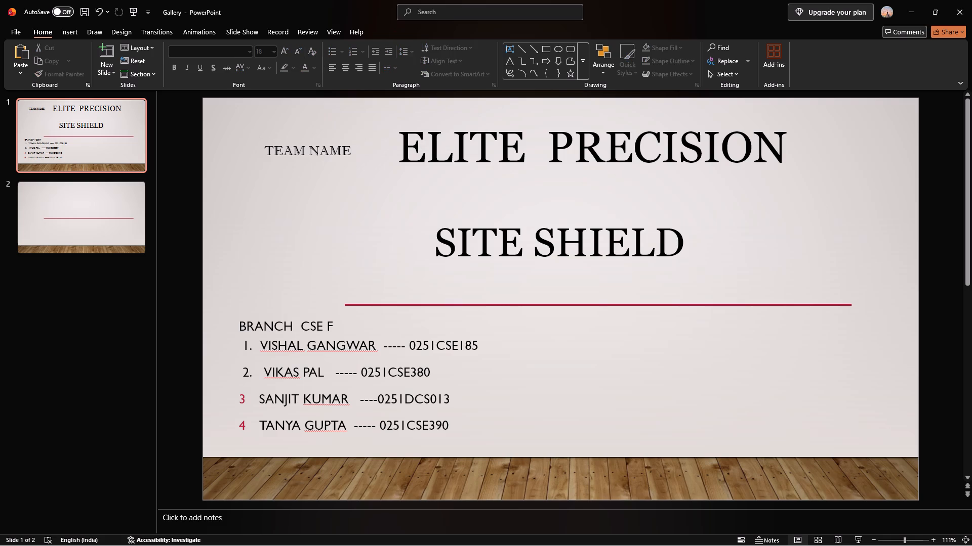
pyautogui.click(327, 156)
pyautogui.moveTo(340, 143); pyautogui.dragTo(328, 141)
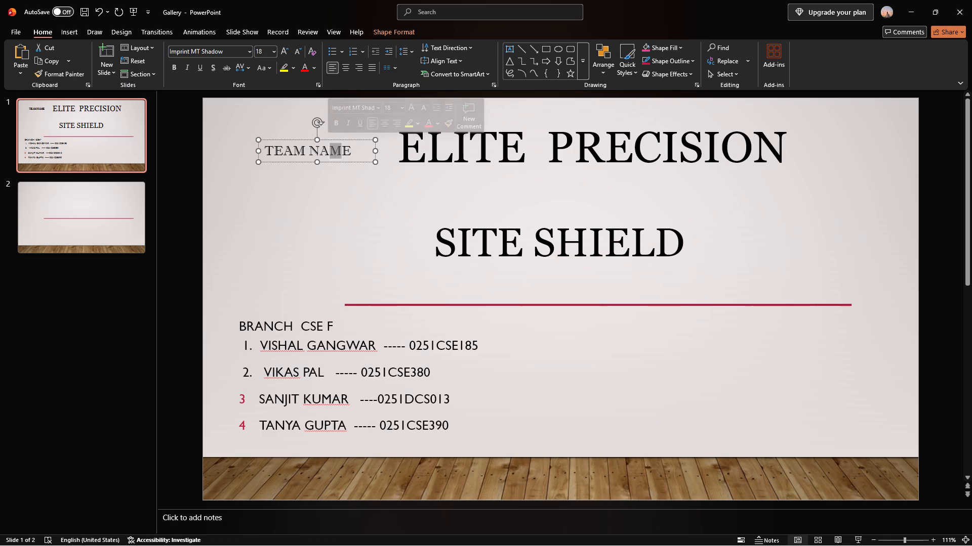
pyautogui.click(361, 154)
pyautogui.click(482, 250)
# Add a text box reading "PROJECT NAME" in the empty space beside SITE SHIELD.
pyautogui.click(353, 242)
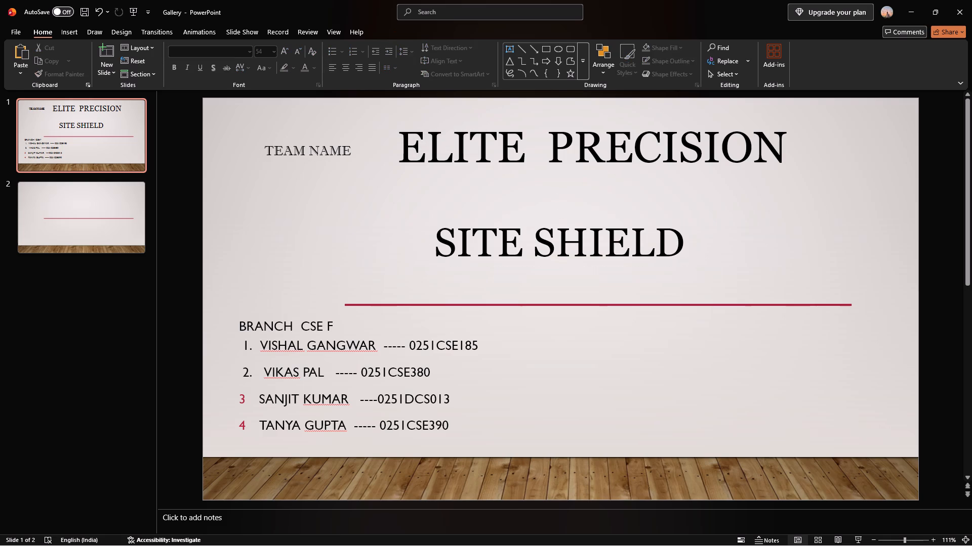
pyautogui.doubleClick(321, 243)
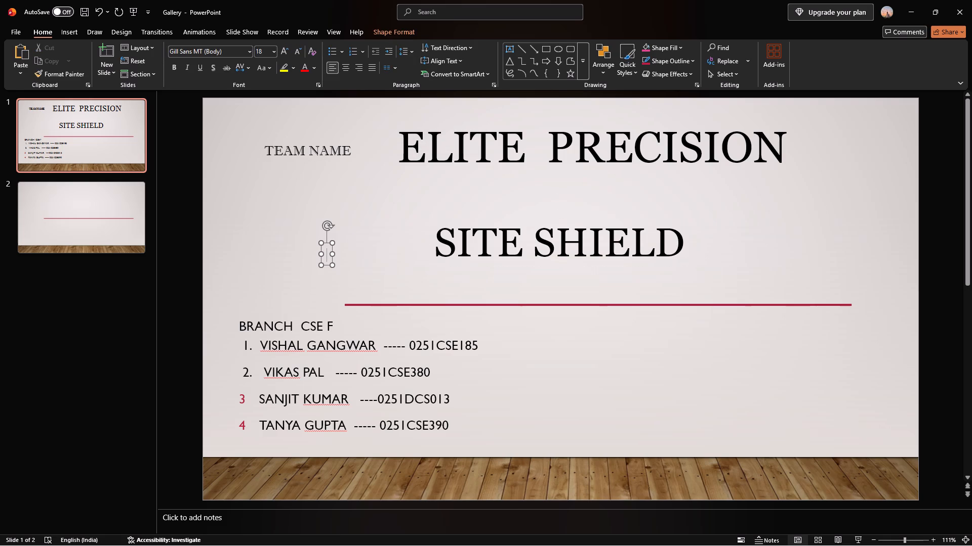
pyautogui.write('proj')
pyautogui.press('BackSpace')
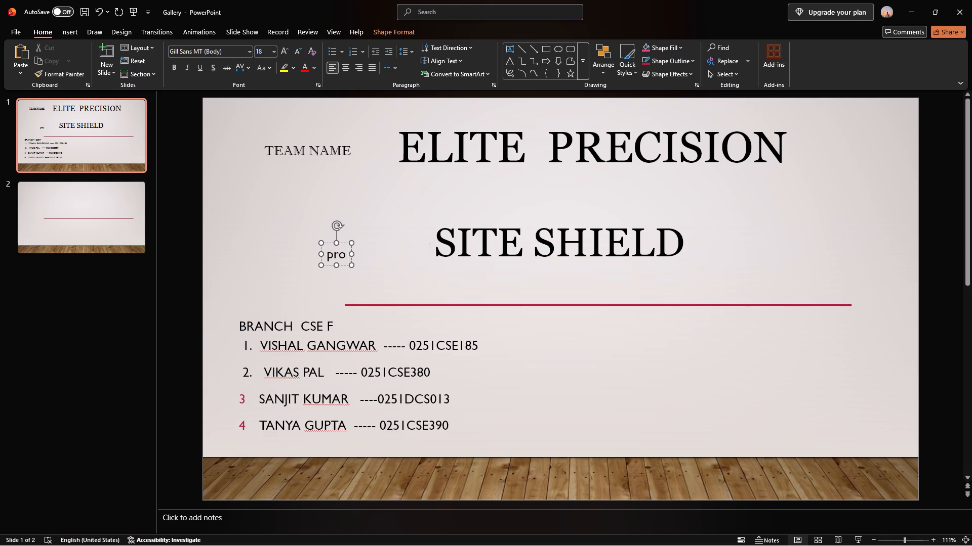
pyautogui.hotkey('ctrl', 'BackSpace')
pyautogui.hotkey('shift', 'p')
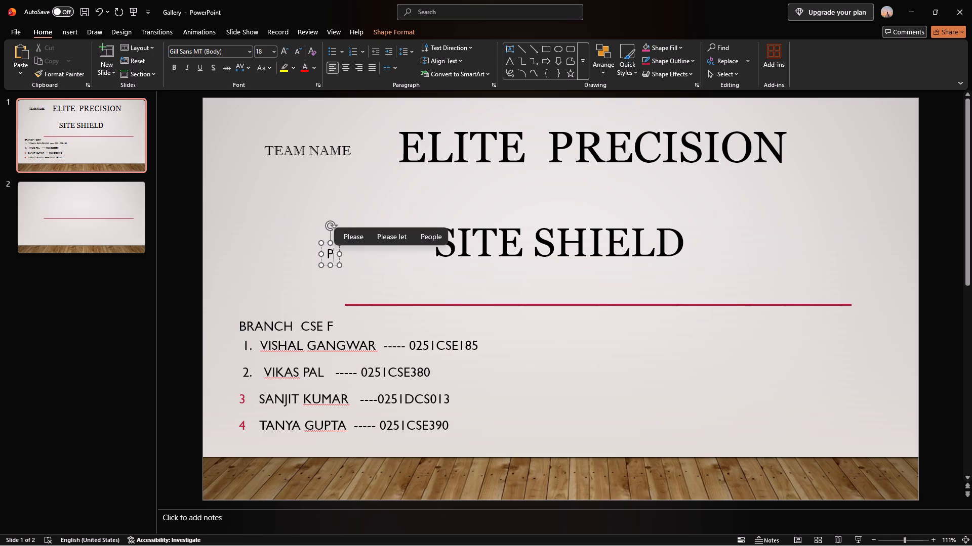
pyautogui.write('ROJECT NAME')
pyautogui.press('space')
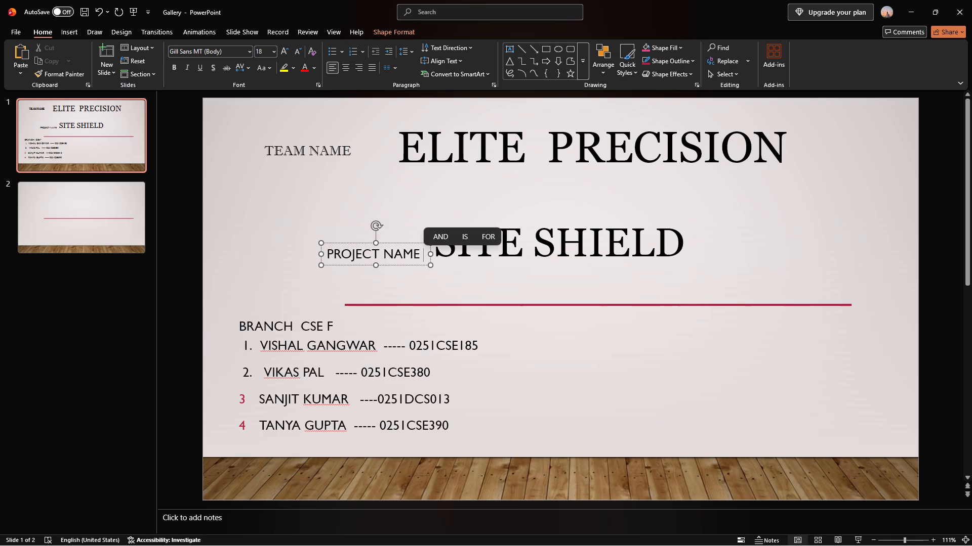
# Change the font of the PROJECT NAME text to Imprint MT Shadow, matching the TEAM NAME label.
pyautogui.doubleClick(312, 145)
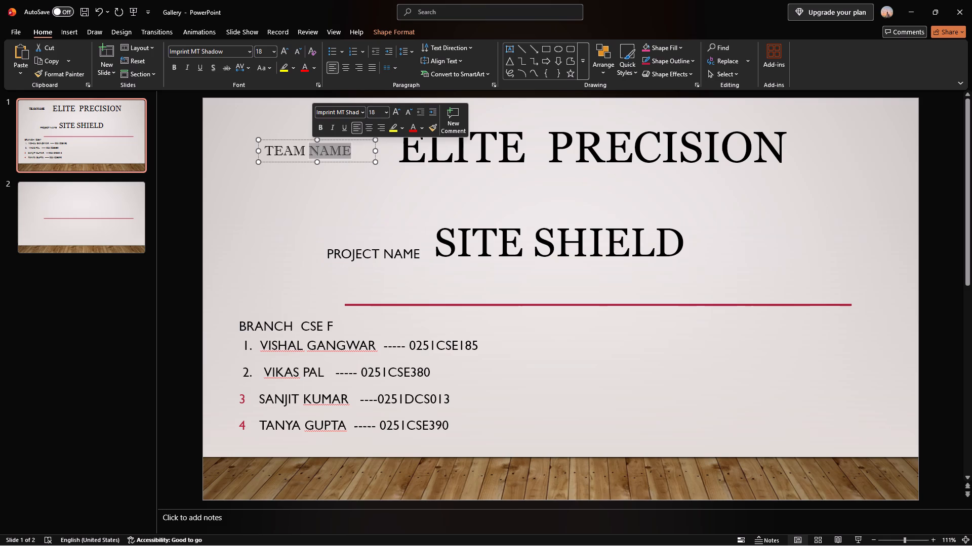
pyautogui.tripleClick(370, 251)
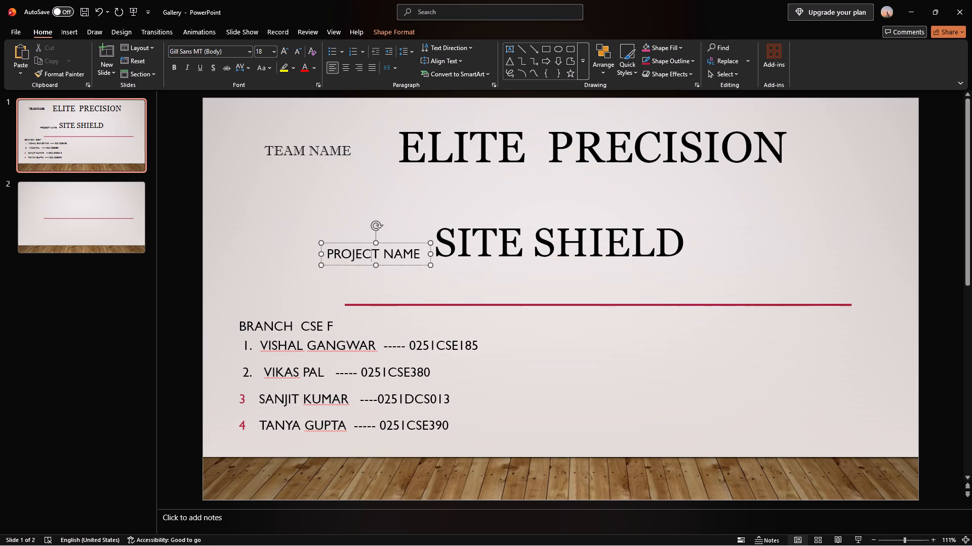
pyautogui.click(409, 220)
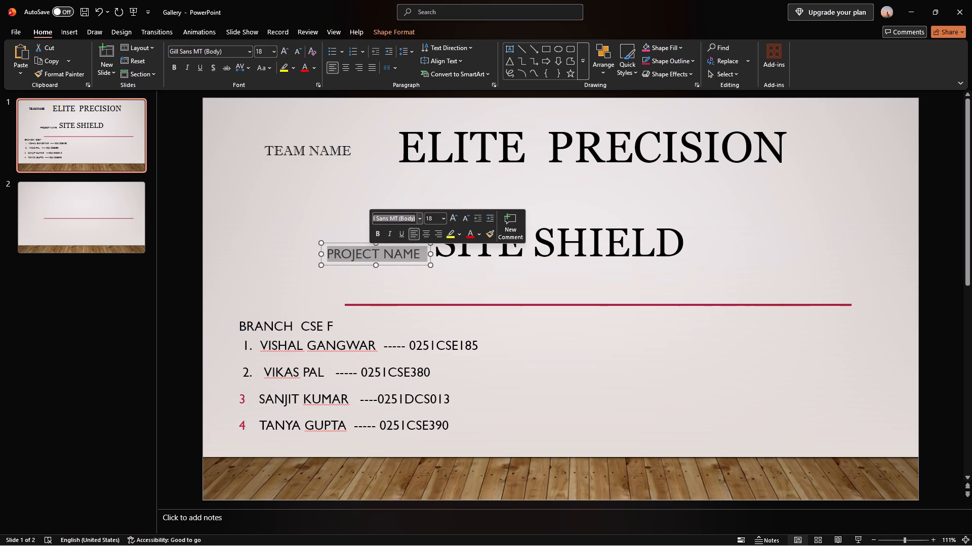
pyautogui.press('BackSpace')
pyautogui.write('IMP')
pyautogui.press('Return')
pyautogui.click(365, 191)
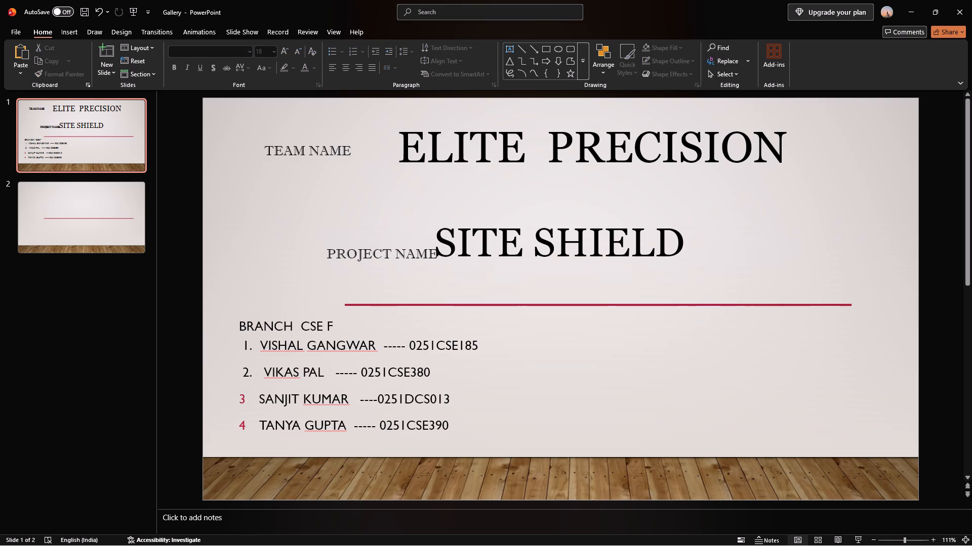
# Move the PROJECT NAME text box clear of SITE SHIELD, level with it and directly beneath the TEAM NAME label.
pyautogui.doubleClick(341, 148)
pyautogui.click(361, 165)
pyautogui.doubleClick(393, 254)
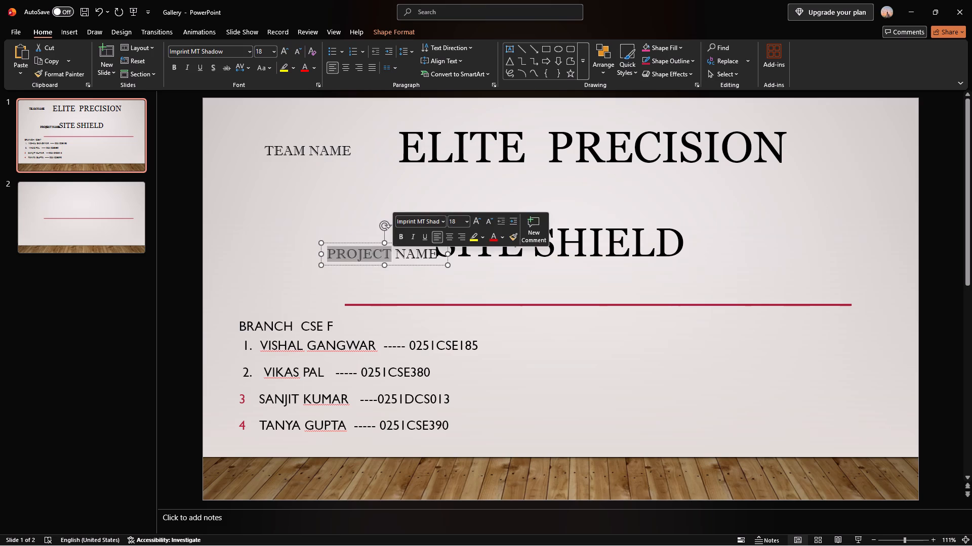
pyautogui.click(343, 243)
pyautogui.moveTo(412, 242); pyautogui.dragTo(375, 234)
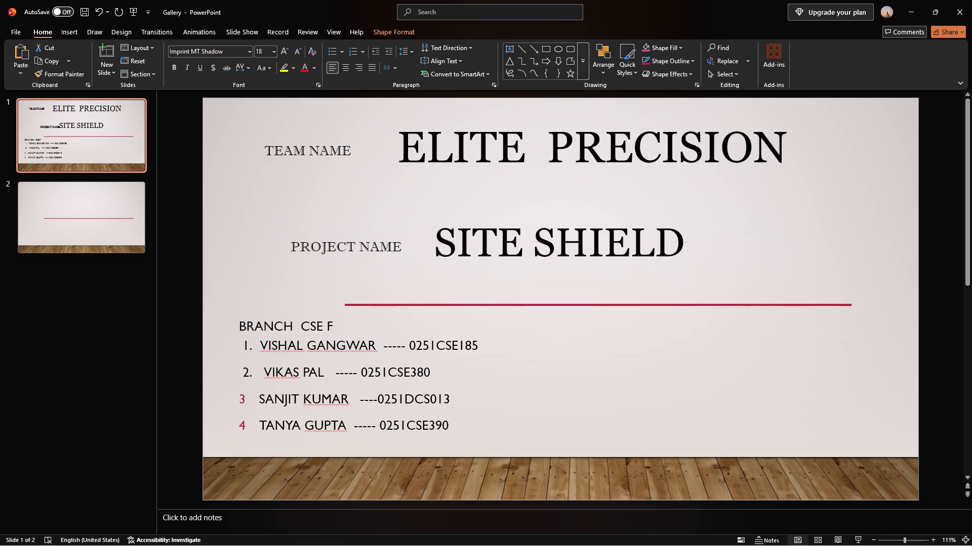
pyautogui.moveTo(375, 234); pyautogui.dragTo(339, 233)
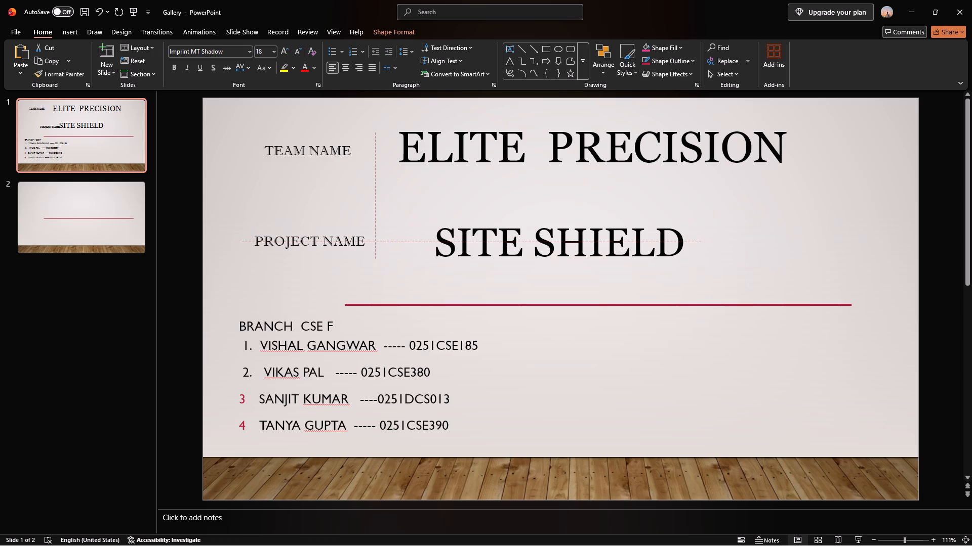
pyautogui.moveTo(339, 233); pyautogui.dragTo(340, 234)
pyautogui.click(336, 215)
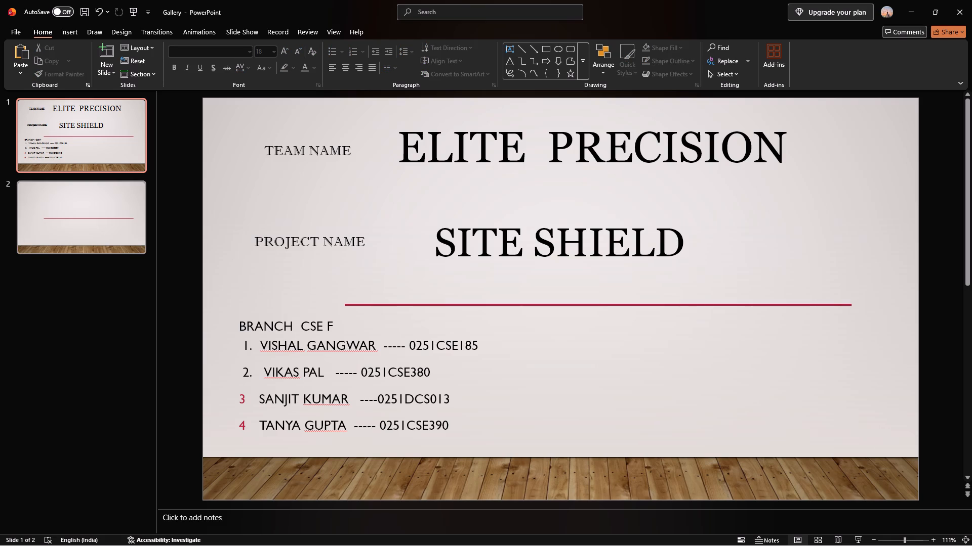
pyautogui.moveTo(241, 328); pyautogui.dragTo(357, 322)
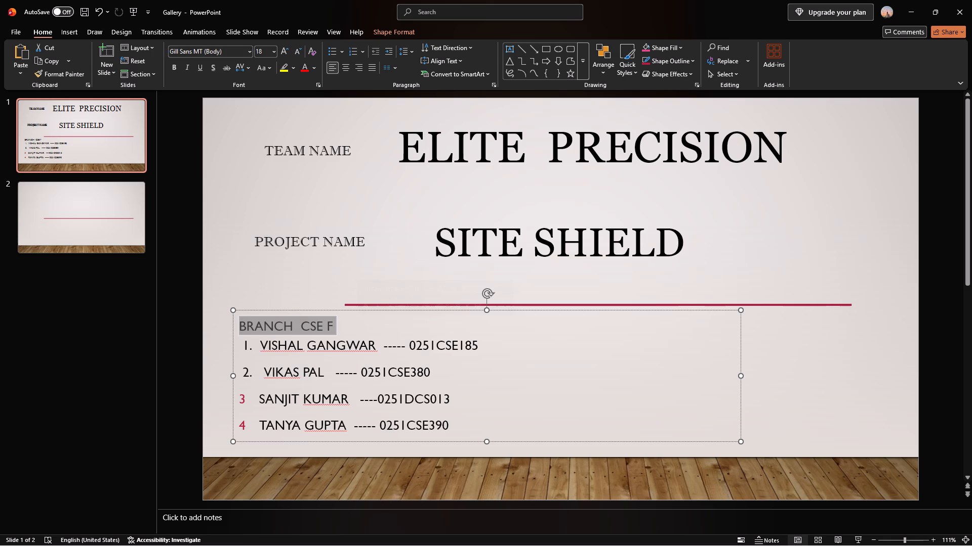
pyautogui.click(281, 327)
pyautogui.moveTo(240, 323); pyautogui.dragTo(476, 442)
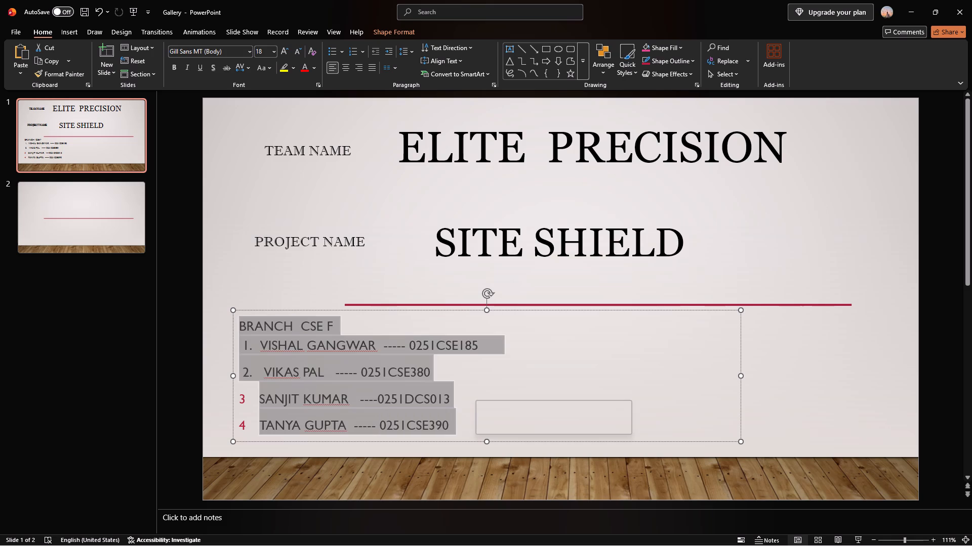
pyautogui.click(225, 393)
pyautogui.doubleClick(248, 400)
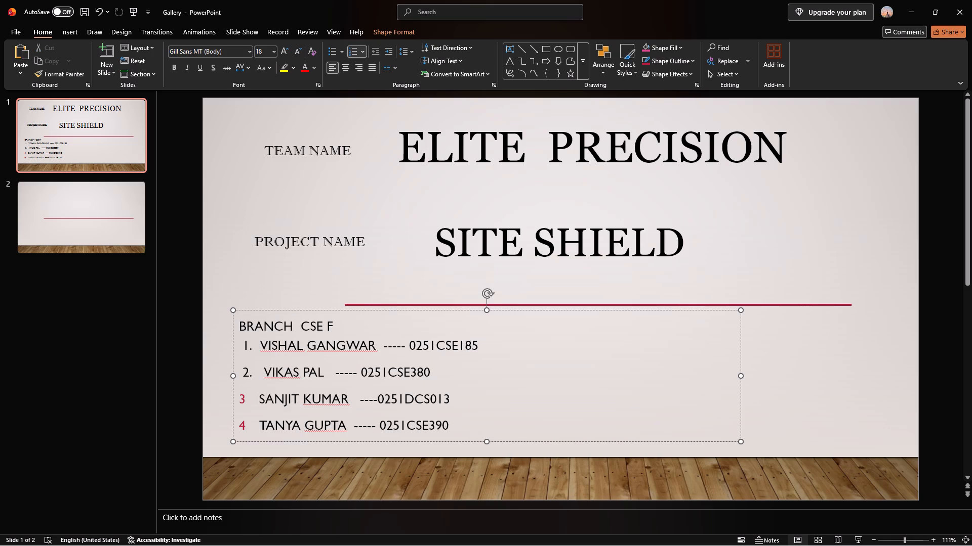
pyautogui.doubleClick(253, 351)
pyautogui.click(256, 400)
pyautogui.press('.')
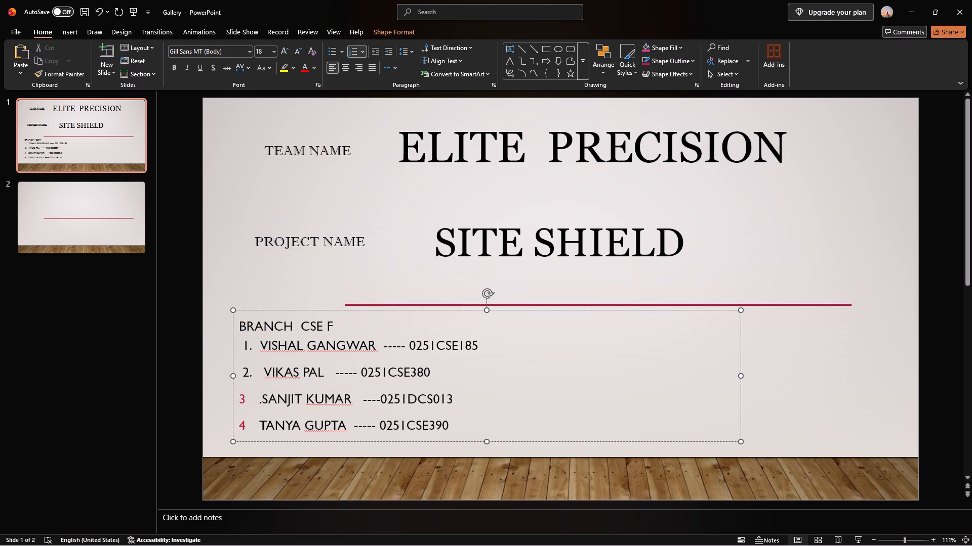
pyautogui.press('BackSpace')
# Remove the manually typed "2." from the second member's entry, keeping that entry on its own line.
pyautogui.press('Up')
pyautogui.press('Left')
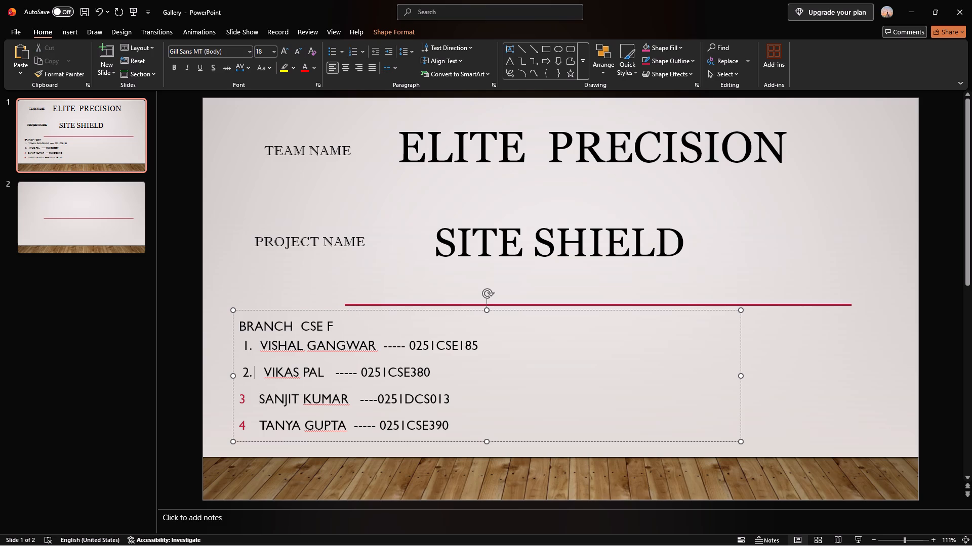
pyautogui.press('BackSpace')
pyautogui.press('BackSpace')
pyautogui.press('BackSpace')
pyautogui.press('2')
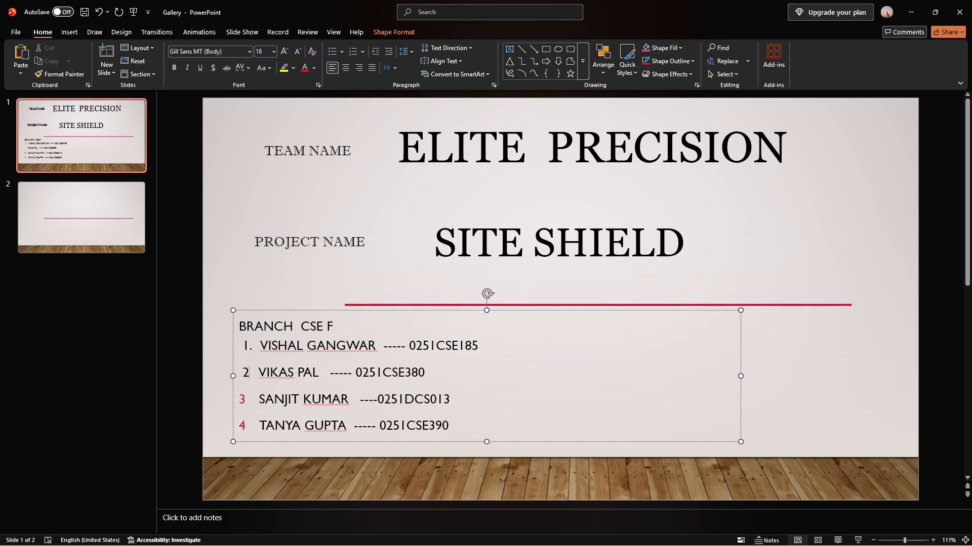
pyautogui.press('BackSpace')
pyautogui.press('BackSpace')
pyautogui.press('BackSpace')
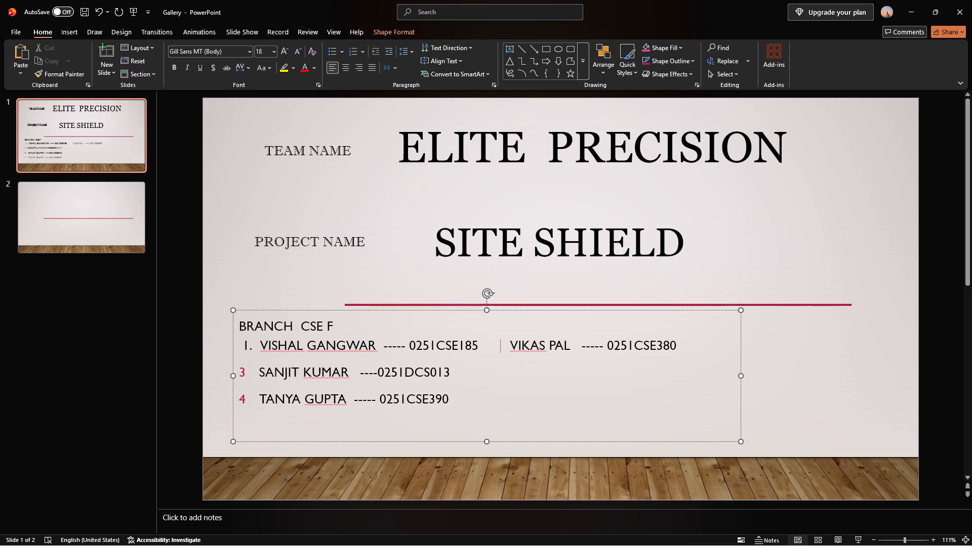
pyautogui.press('Return')
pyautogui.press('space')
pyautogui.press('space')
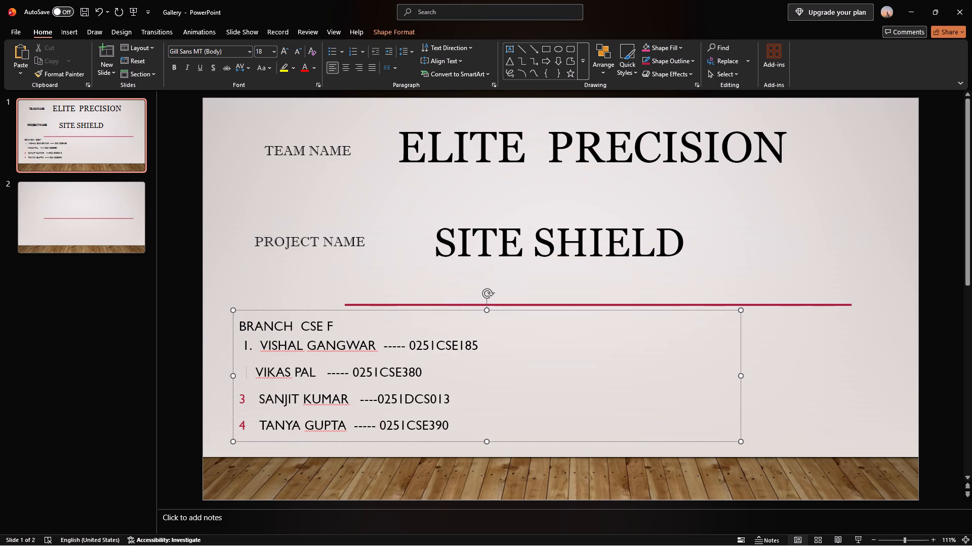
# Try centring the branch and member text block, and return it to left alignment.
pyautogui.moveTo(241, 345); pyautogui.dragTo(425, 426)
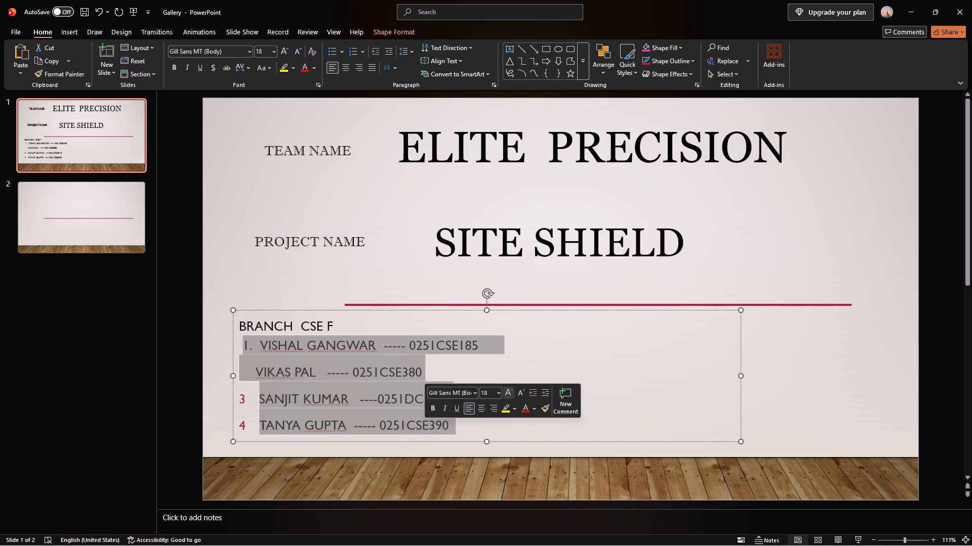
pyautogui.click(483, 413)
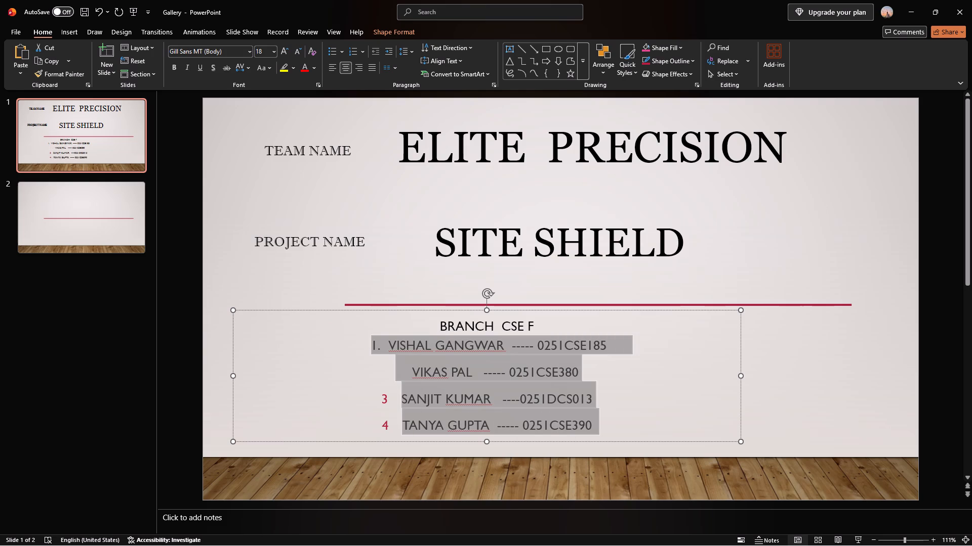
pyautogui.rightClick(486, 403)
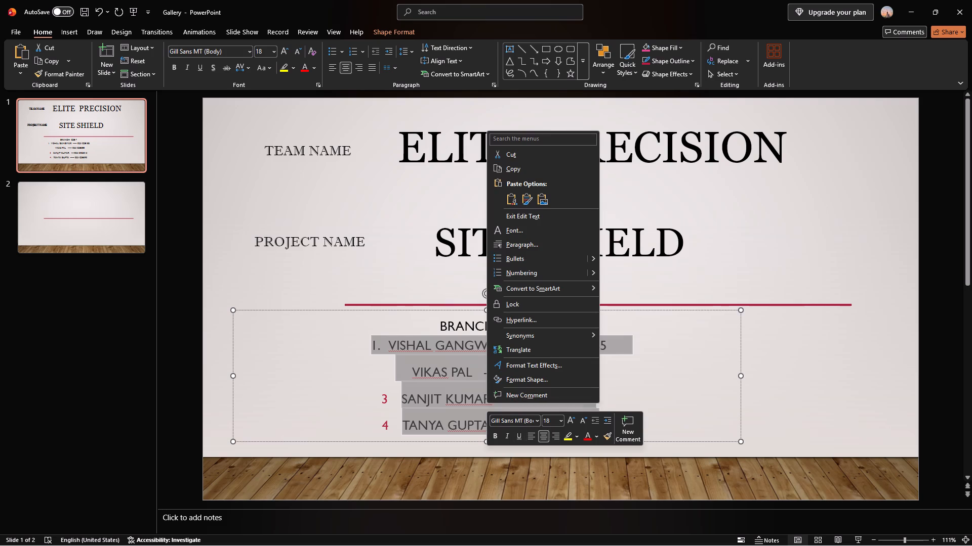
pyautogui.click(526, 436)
# Apply automatic 1. 2. 3. numbering to the text block containing the branch line and the four members.
pyautogui.rightClick(404, 396)
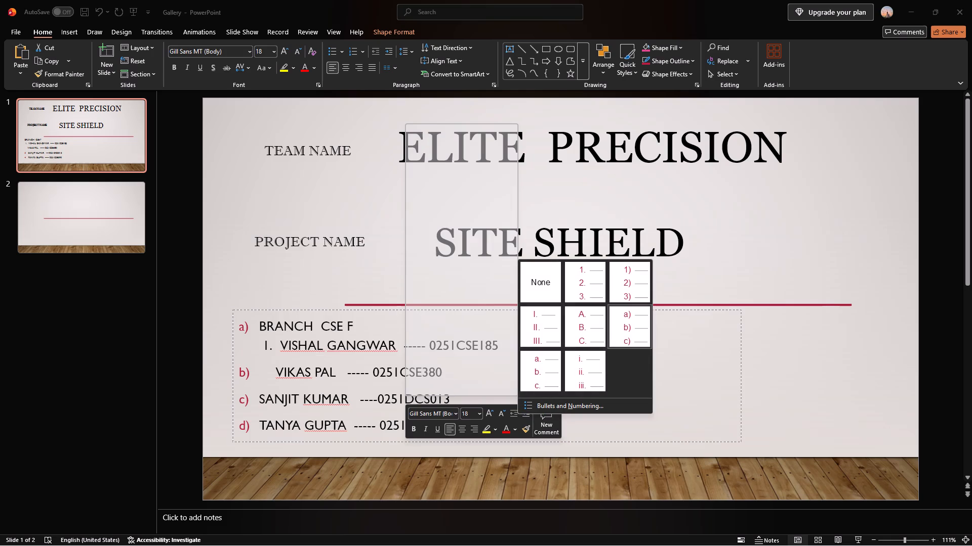
pyautogui.click(589, 282)
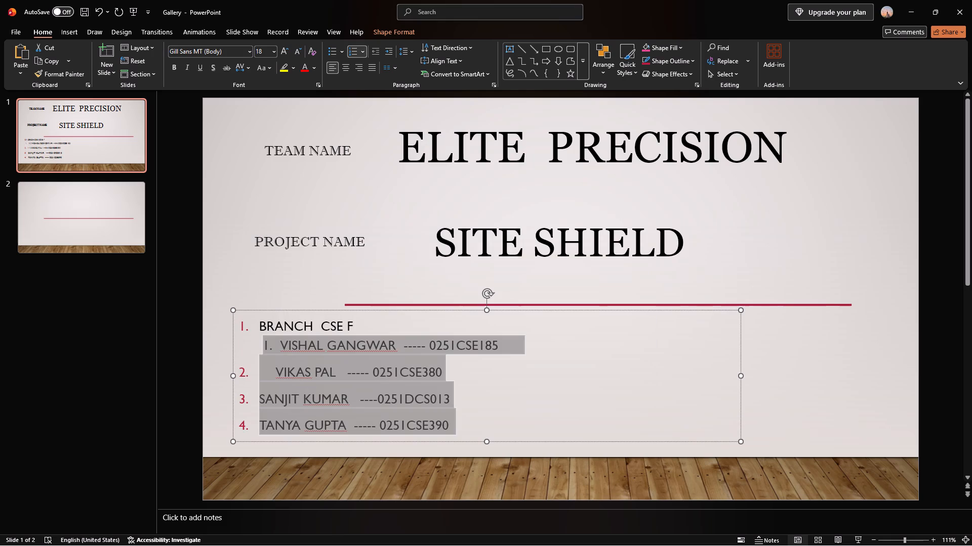
pyautogui.click(308, 353)
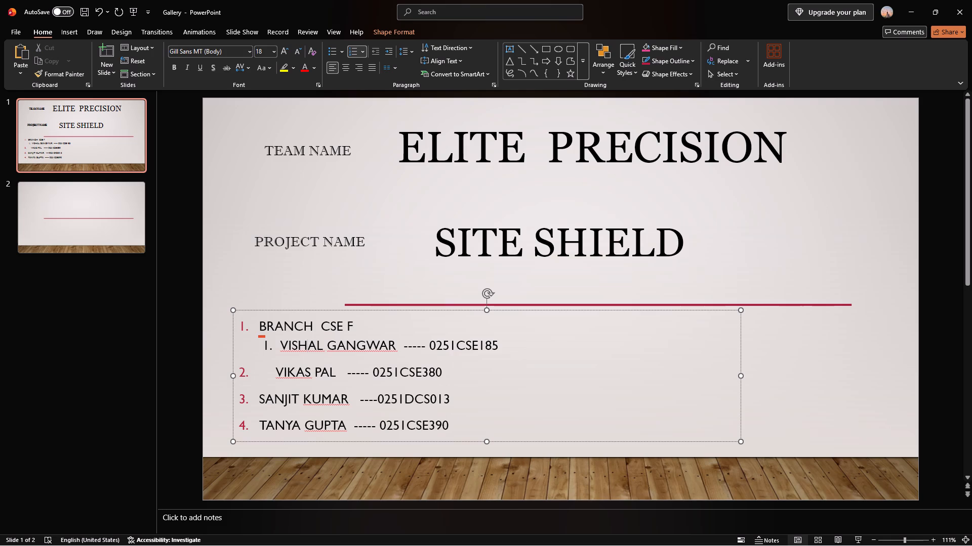
# Delete the BRANCH CSE F text and its automatic number from the start of the member list.
pyautogui.moveTo(366, 324); pyautogui.dragTo(253, 317)
pyautogui.press('BackSpace')
pyautogui.press('BackSpace')
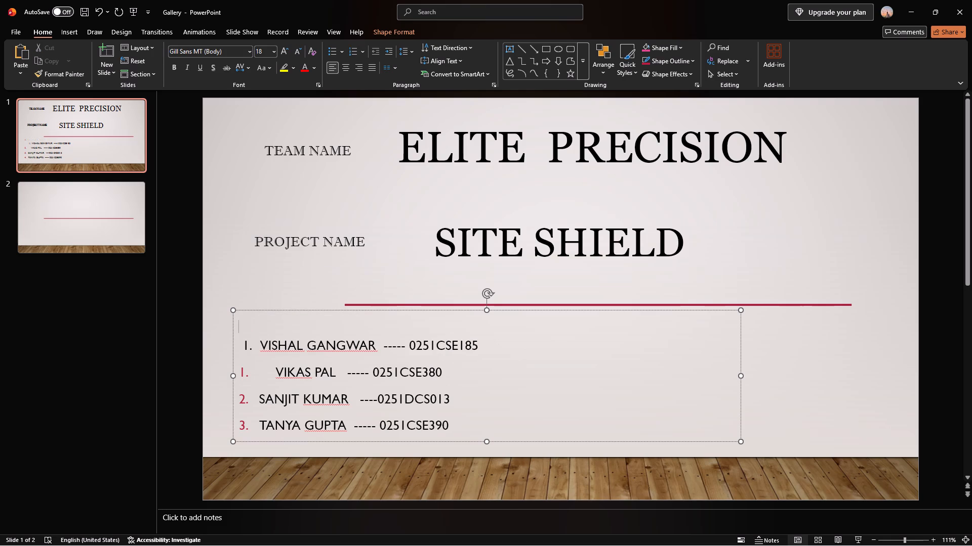
# Select the four member entries and reapply the 1. 2. 3. numbering style to them.
pyautogui.moveTo(241, 342); pyautogui.dragTo(407, 414)
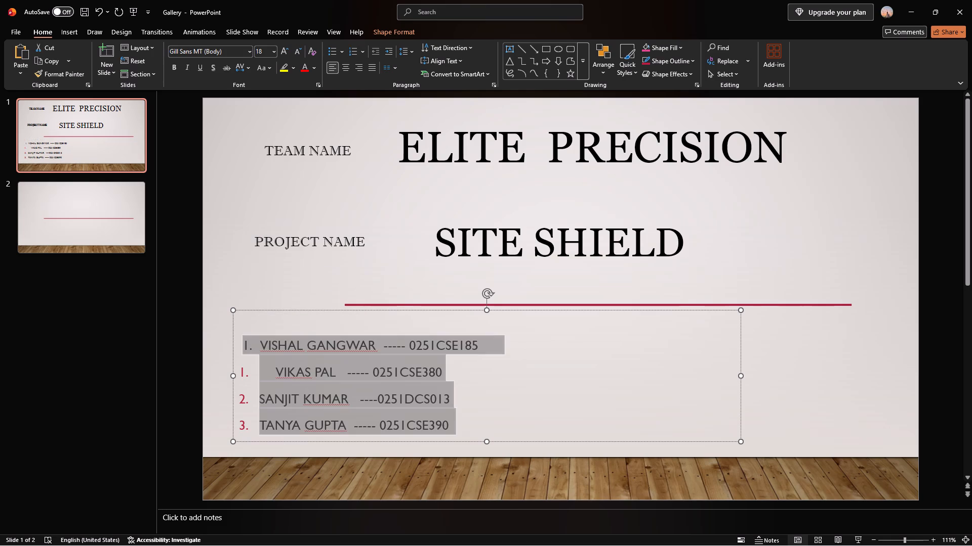
pyautogui.moveTo(407, 414); pyautogui.dragTo(452, 426)
pyautogui.rightClick(329, 347)
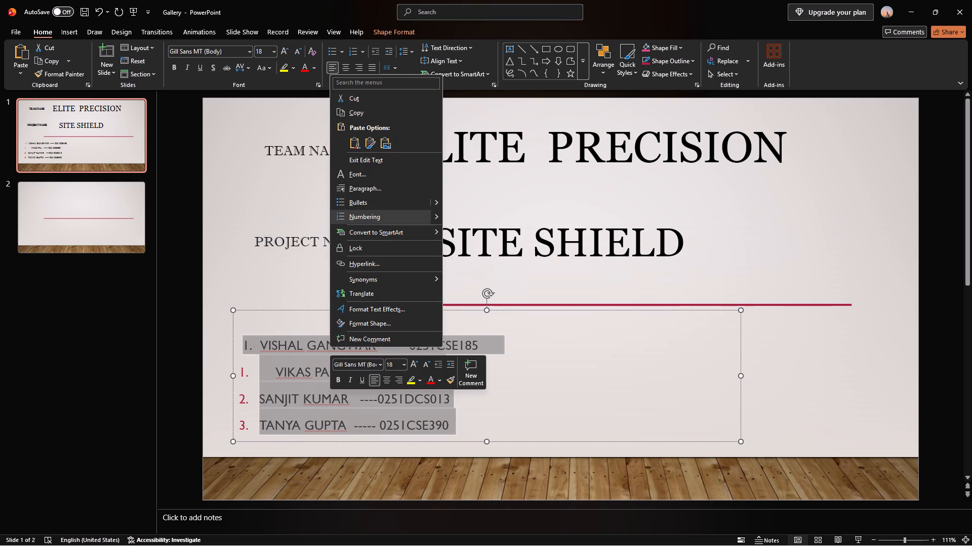
pyautogui.click(506, 235)
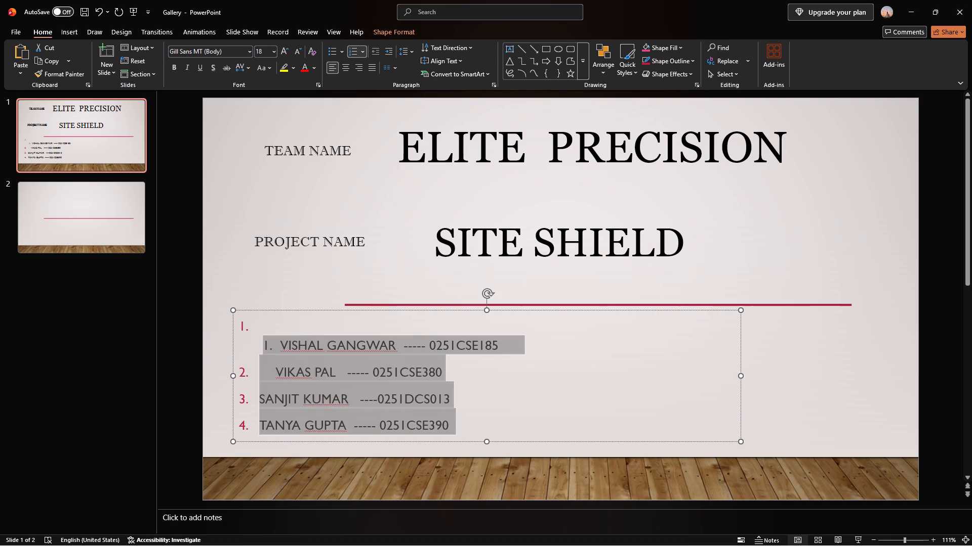
pyautogui.click(540, 374)
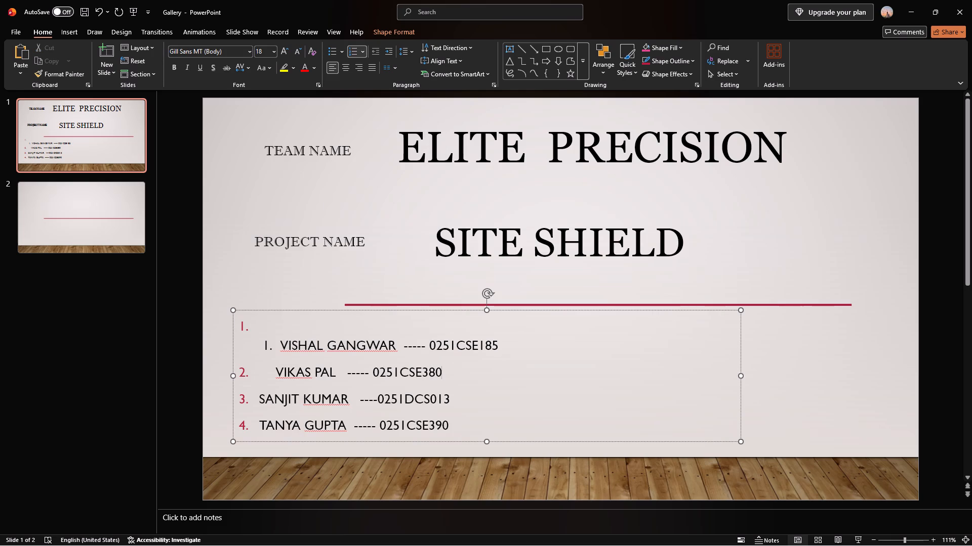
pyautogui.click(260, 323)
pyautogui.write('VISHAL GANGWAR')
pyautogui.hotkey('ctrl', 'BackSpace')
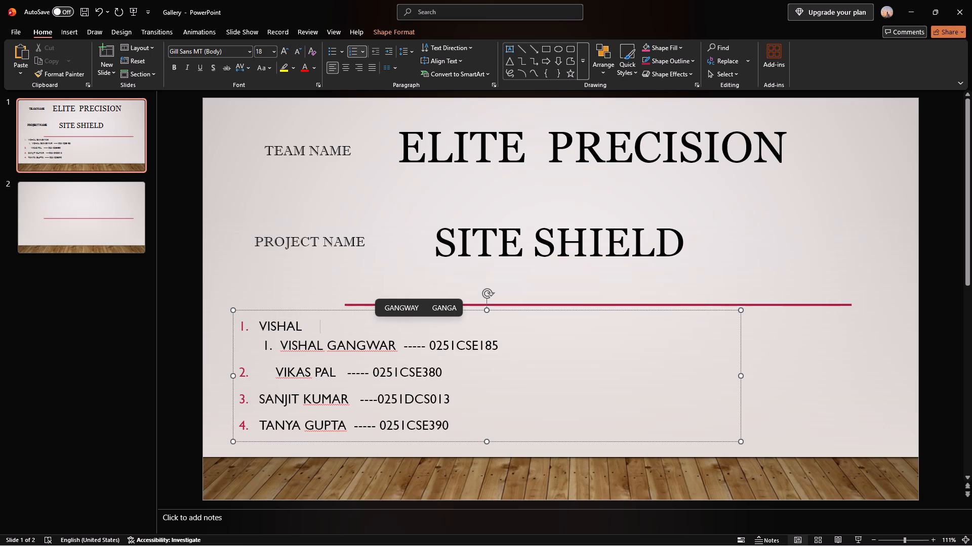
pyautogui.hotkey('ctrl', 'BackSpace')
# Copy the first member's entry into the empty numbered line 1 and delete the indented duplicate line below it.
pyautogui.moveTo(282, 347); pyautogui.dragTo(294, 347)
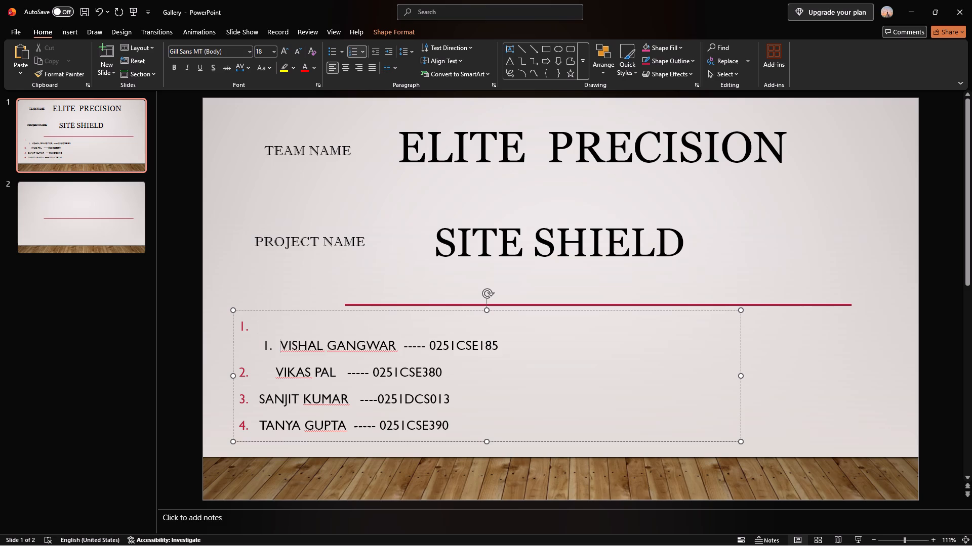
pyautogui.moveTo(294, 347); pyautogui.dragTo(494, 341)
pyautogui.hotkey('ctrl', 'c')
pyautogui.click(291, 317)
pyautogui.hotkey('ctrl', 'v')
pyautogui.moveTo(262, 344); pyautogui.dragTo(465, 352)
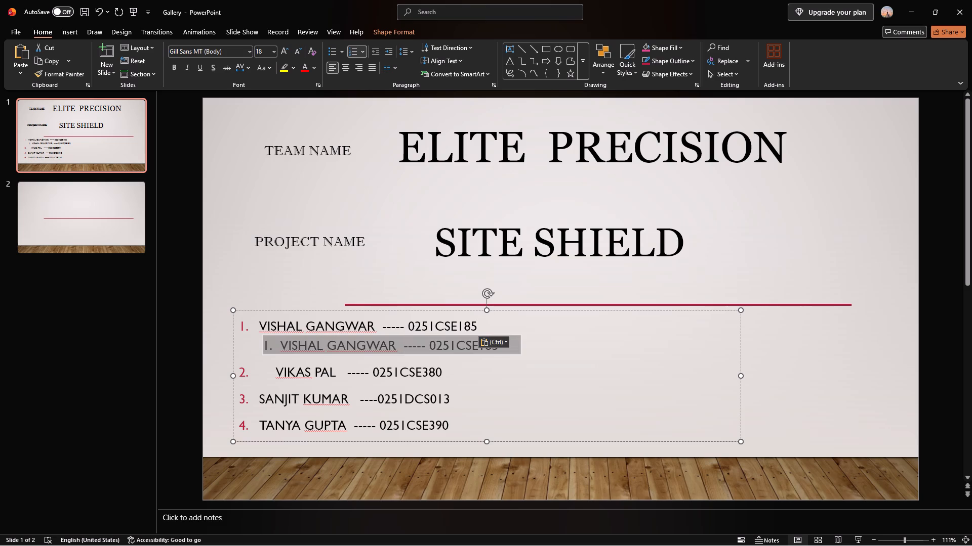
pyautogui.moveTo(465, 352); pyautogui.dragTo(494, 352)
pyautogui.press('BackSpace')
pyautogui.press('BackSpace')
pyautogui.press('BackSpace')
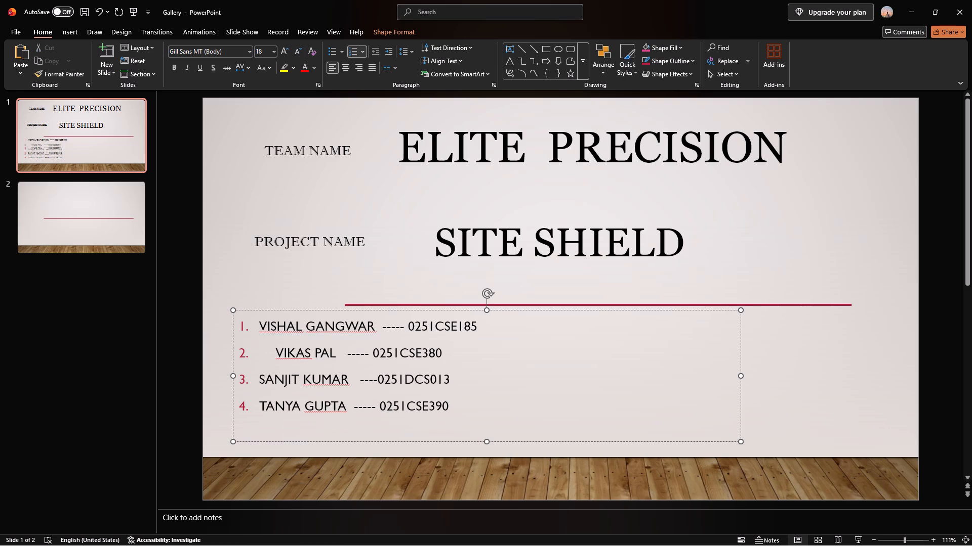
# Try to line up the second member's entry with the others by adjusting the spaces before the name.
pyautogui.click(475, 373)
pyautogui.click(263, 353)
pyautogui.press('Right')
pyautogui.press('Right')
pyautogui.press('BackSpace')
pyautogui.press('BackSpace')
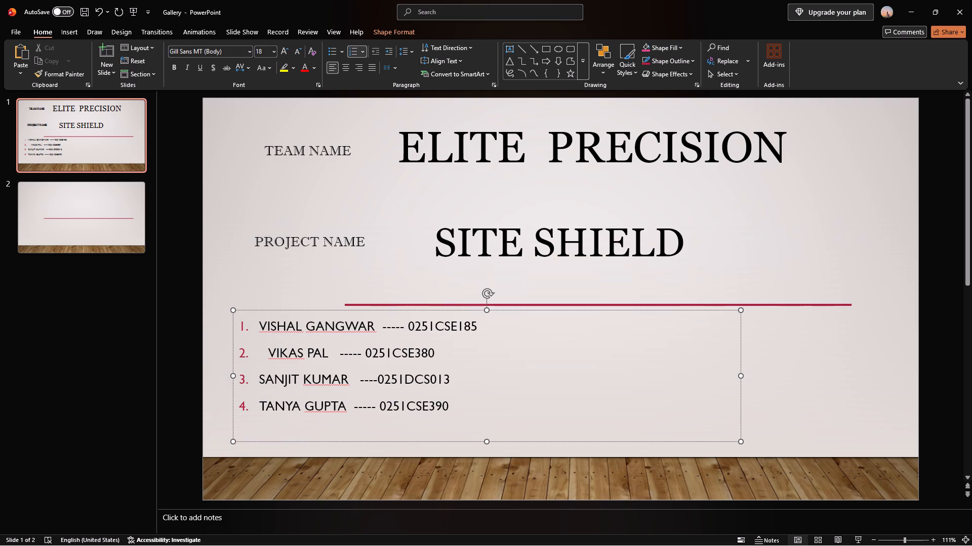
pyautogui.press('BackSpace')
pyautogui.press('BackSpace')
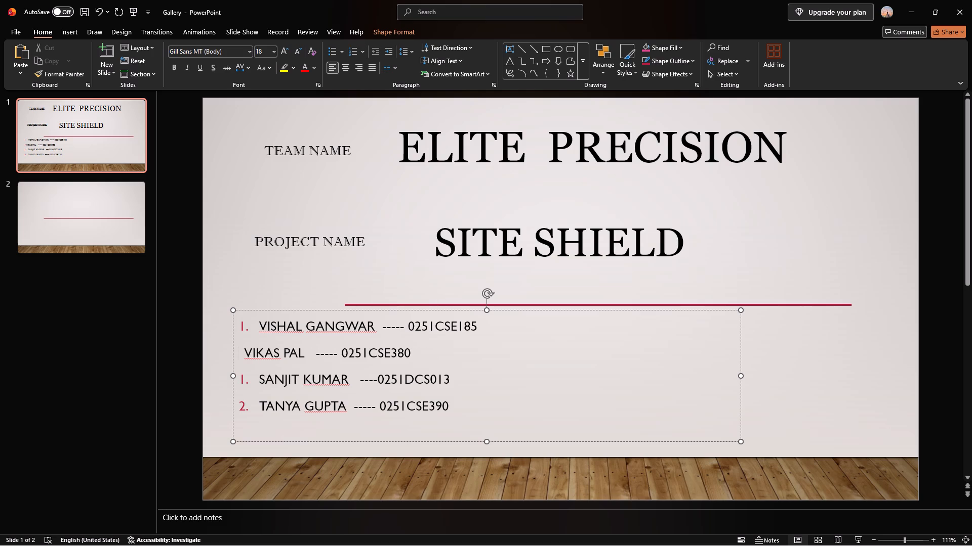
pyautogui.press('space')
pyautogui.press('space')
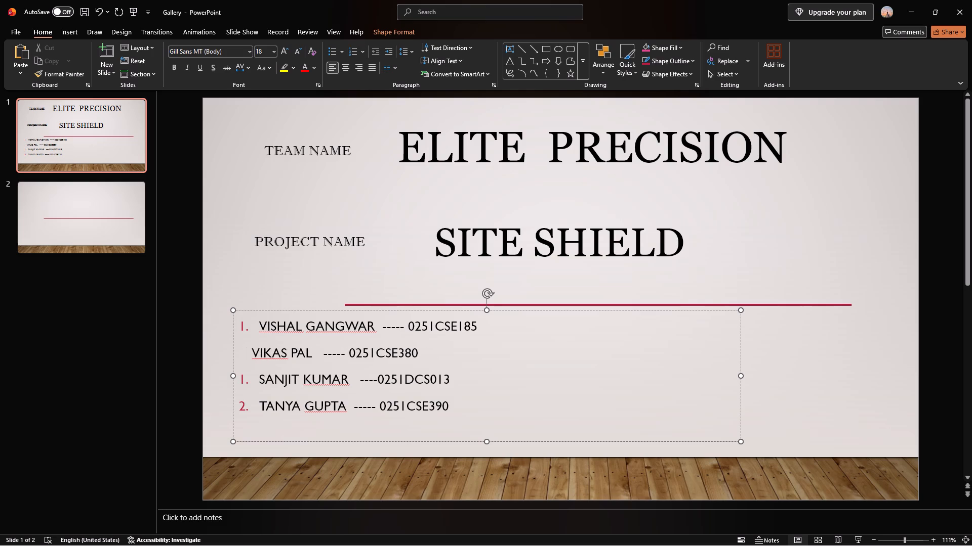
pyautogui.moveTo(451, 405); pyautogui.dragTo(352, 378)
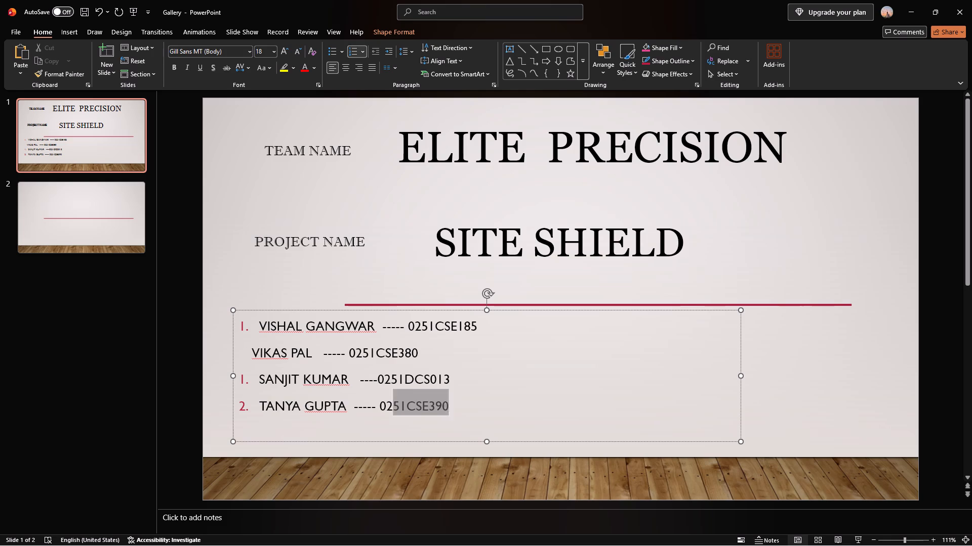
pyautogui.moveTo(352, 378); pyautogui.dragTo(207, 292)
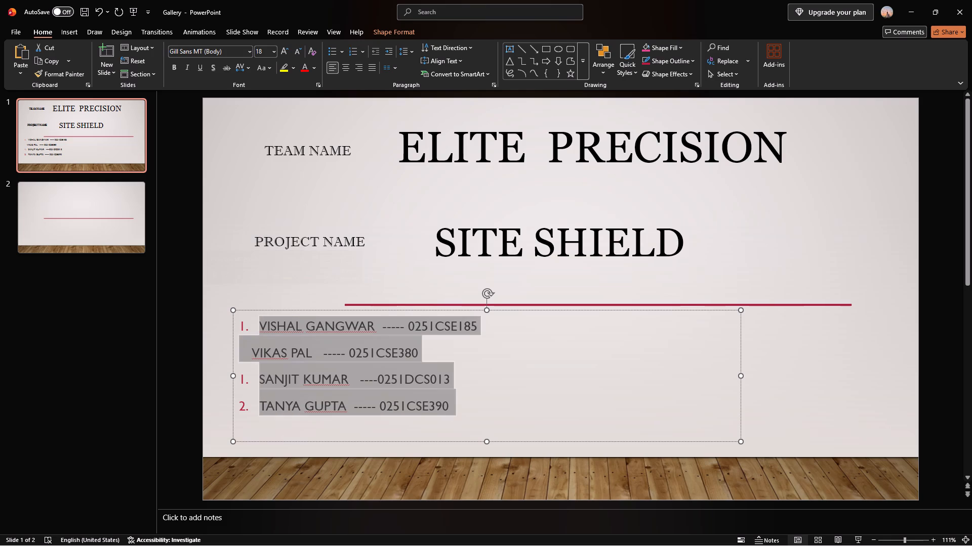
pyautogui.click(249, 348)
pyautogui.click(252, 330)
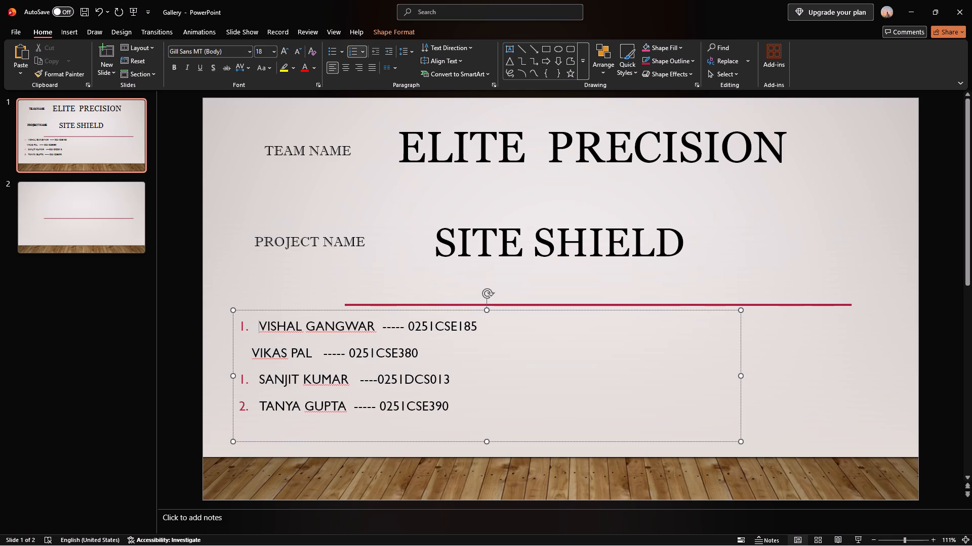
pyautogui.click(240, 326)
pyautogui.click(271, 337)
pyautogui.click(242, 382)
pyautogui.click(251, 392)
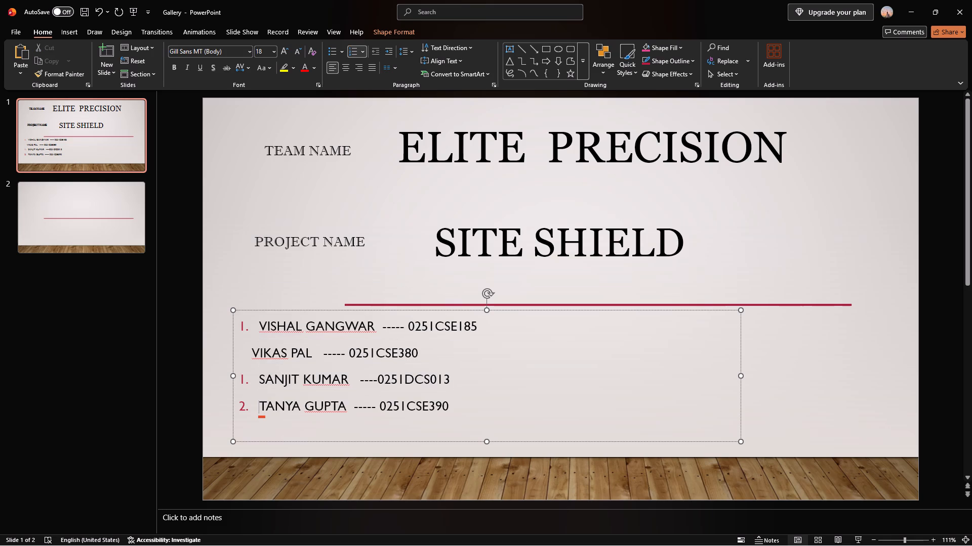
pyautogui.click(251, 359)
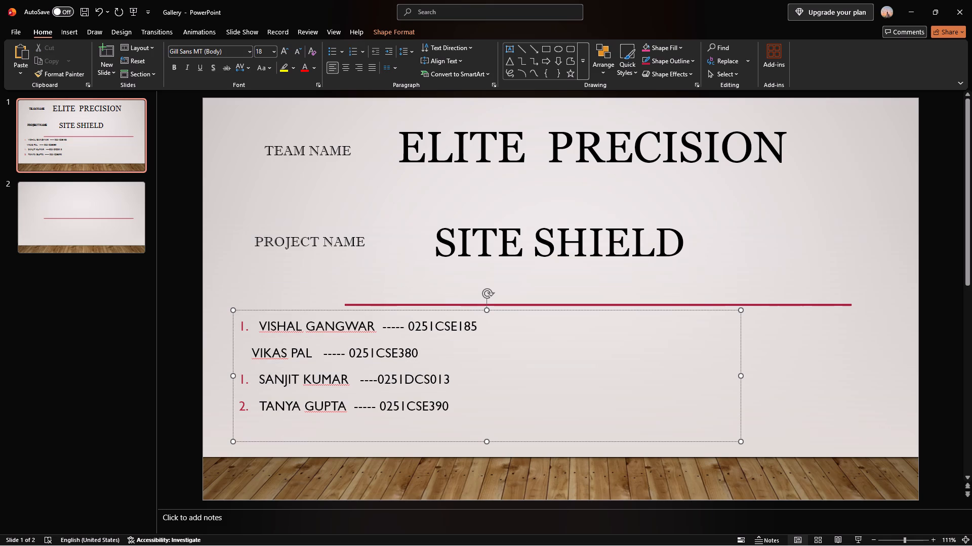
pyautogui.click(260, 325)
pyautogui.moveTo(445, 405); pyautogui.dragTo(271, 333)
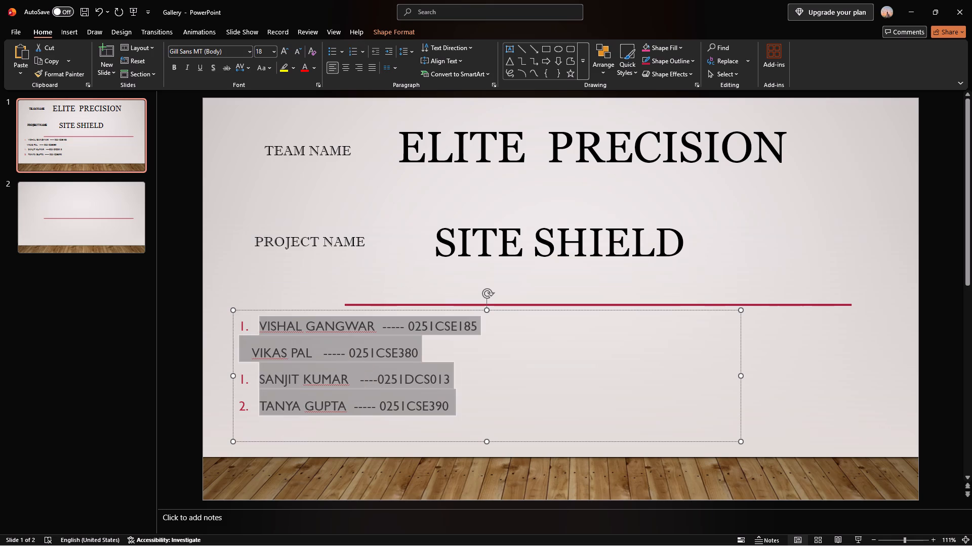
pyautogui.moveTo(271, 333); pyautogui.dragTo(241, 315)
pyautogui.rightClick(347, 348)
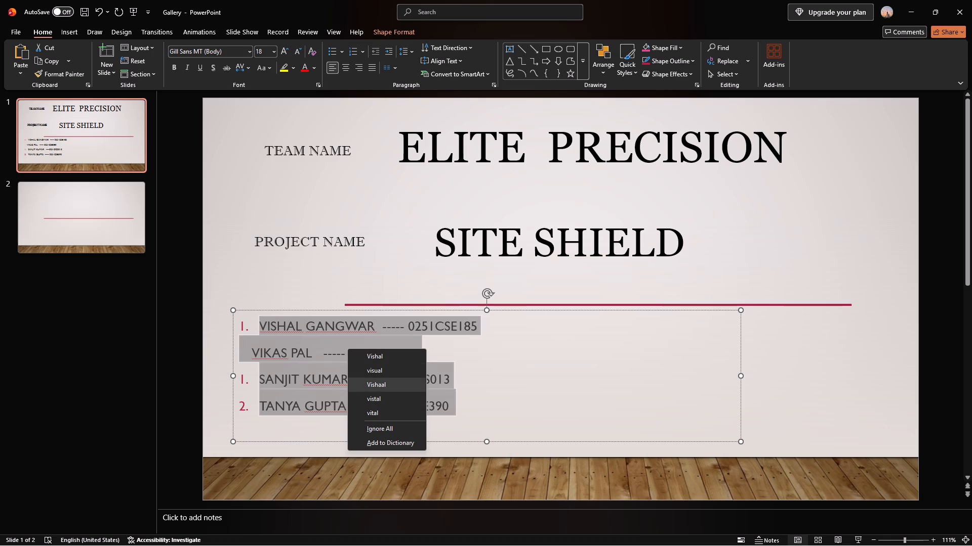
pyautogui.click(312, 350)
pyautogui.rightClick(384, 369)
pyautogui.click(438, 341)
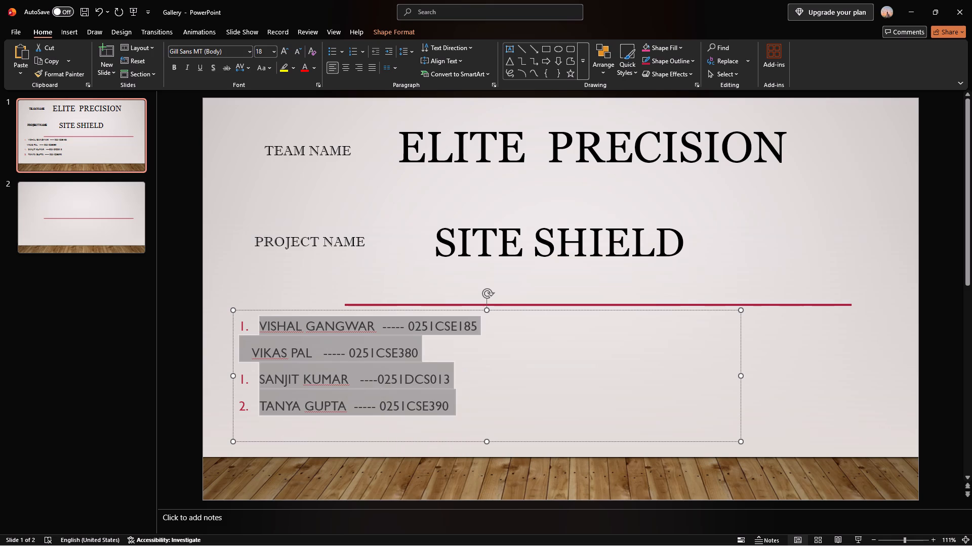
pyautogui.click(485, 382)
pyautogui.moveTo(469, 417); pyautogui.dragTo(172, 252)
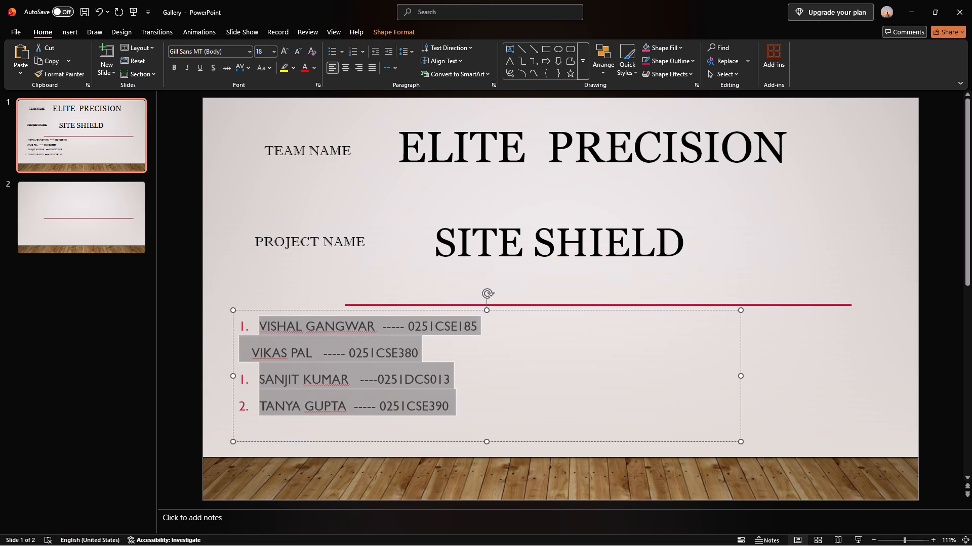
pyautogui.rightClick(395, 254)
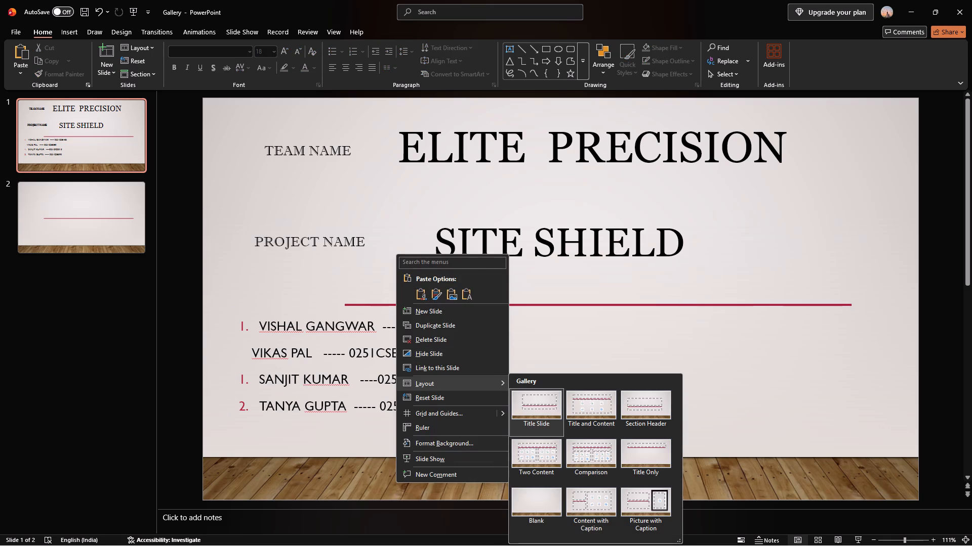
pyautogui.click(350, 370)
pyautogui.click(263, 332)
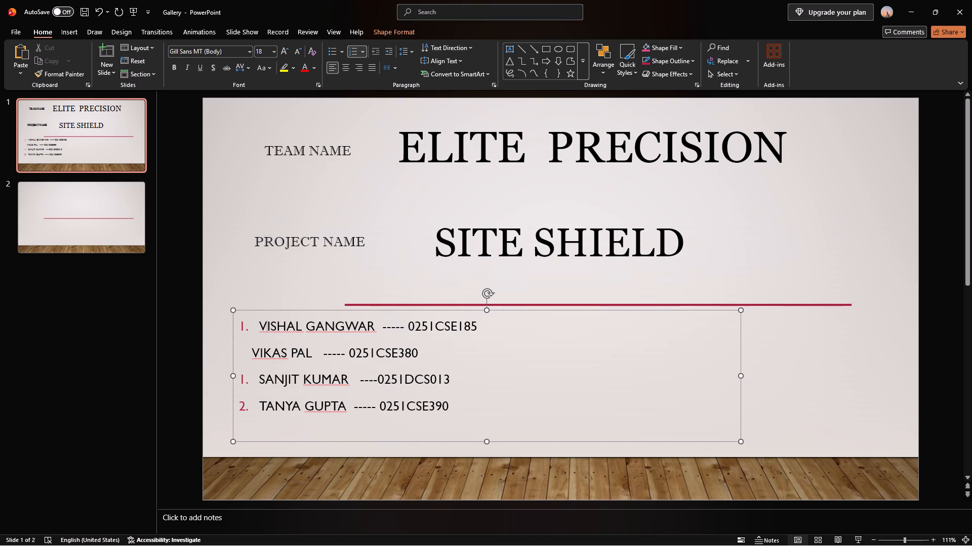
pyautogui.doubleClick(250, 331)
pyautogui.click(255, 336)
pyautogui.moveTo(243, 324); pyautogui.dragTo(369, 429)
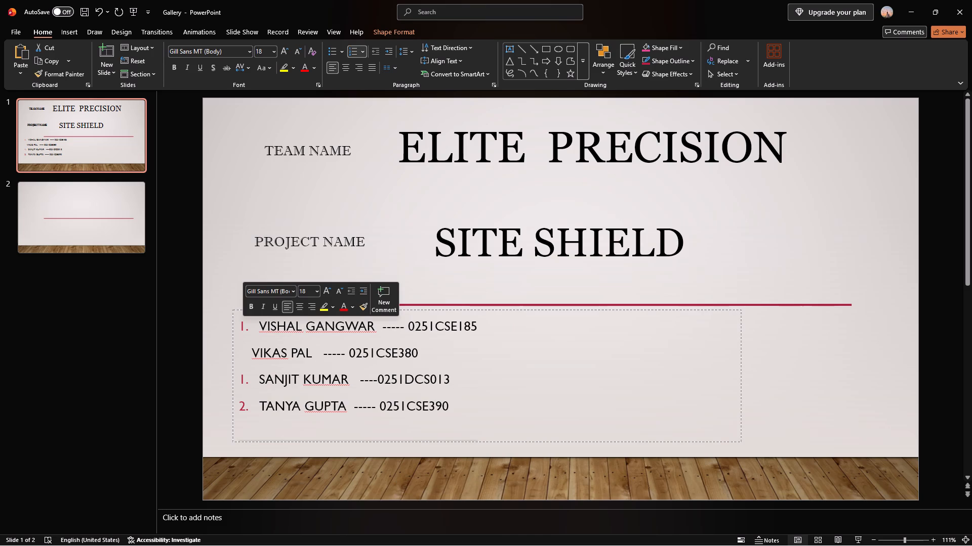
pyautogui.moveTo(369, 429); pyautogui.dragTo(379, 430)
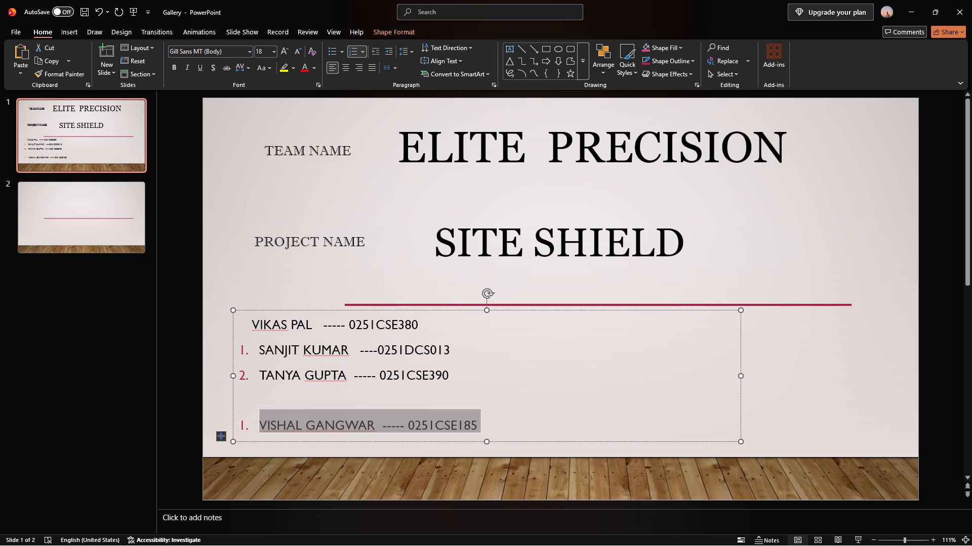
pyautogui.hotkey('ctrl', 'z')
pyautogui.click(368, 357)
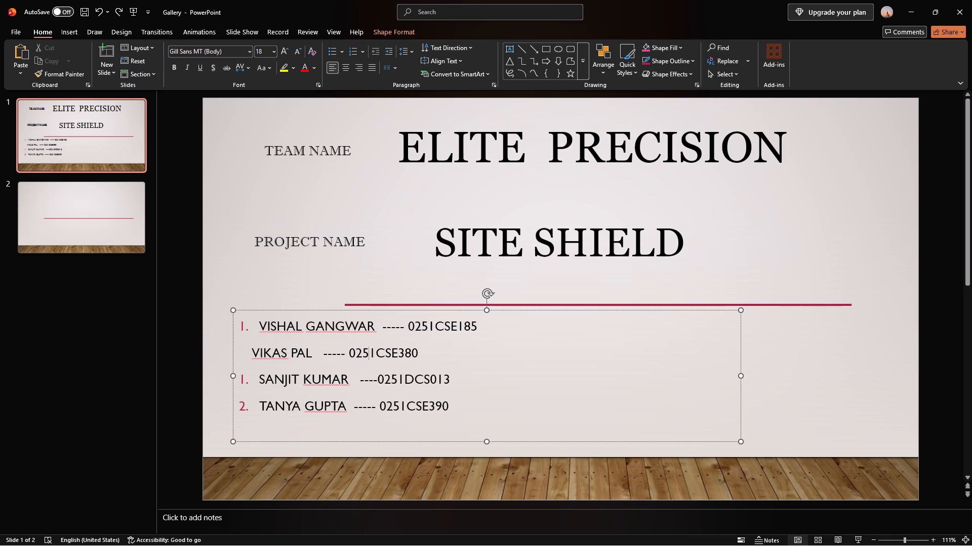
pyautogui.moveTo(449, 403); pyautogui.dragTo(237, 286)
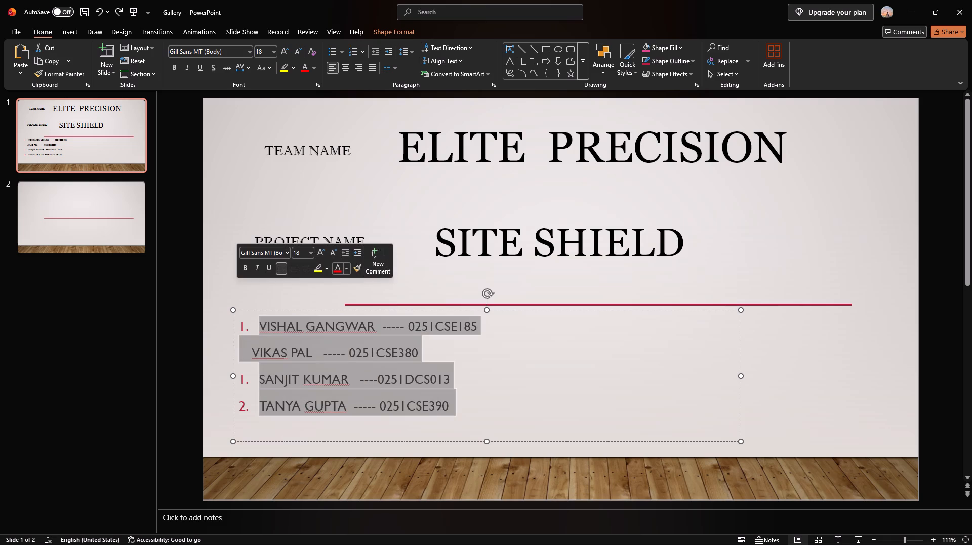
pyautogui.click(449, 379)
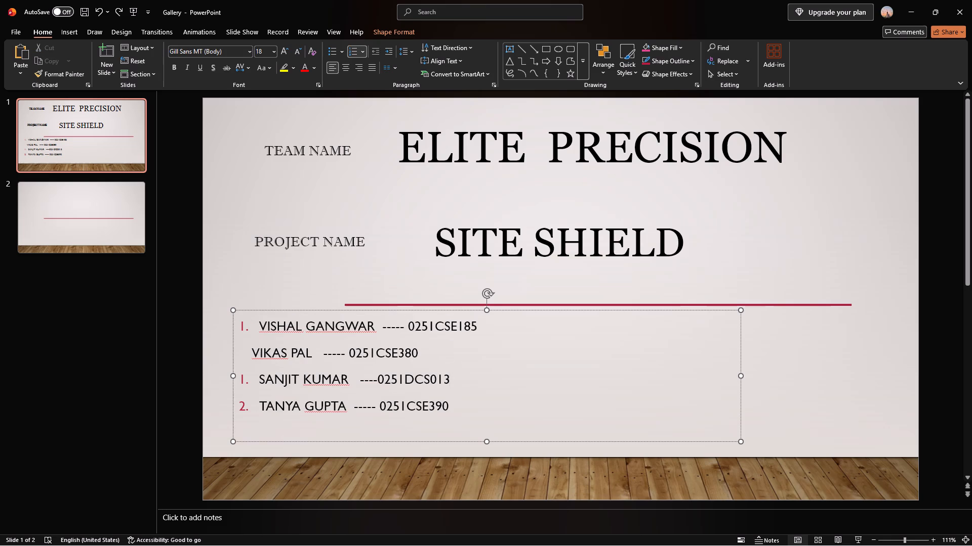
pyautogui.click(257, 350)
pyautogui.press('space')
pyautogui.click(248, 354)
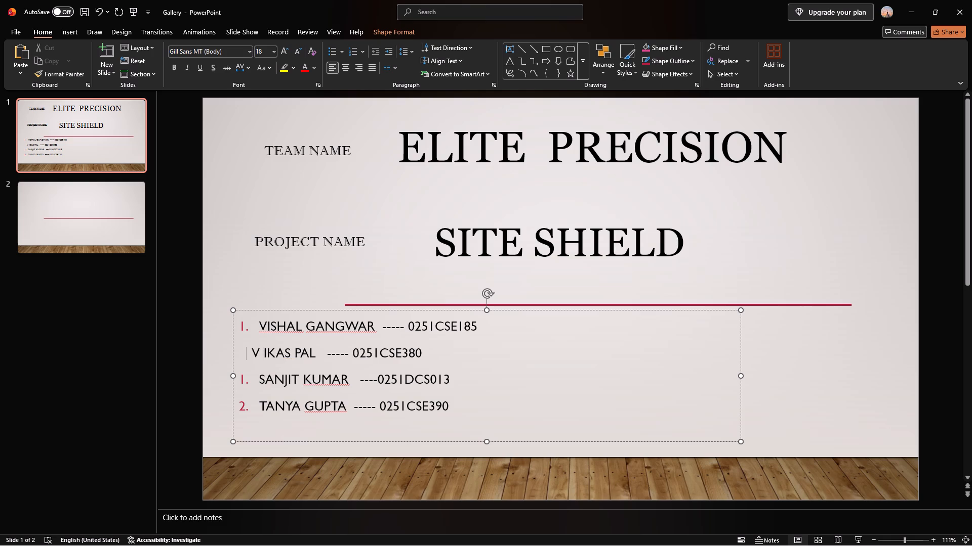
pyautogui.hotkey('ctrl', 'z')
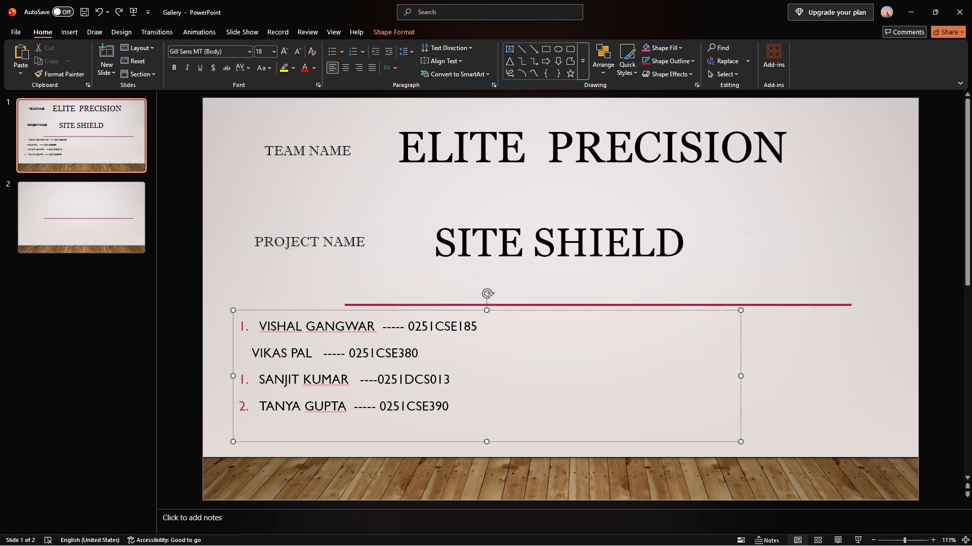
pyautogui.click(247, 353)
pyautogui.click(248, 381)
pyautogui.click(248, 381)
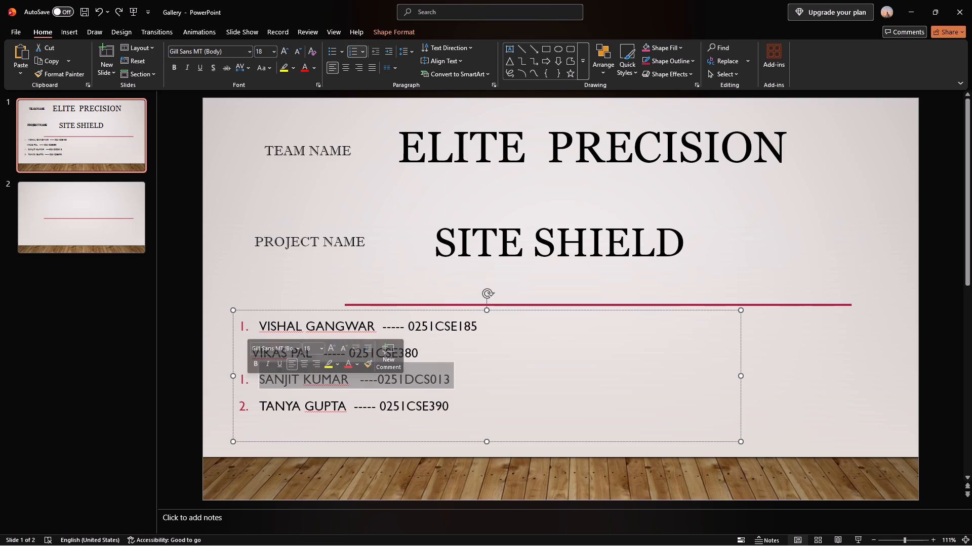
# Undo the member-list edits and automatic numbering, back to the unnumbered BRANCH CSE F line above the four members.
pyautogui.hotkey('ctrl', 'z')
pyautogui.hotkey('ctrl', 'z')
pyautogui.hotkey('ctrl', 'z')
pyautogui.hotkey('ctrl', 'z')
pyautogui.hotkey('ctrl', 'z')
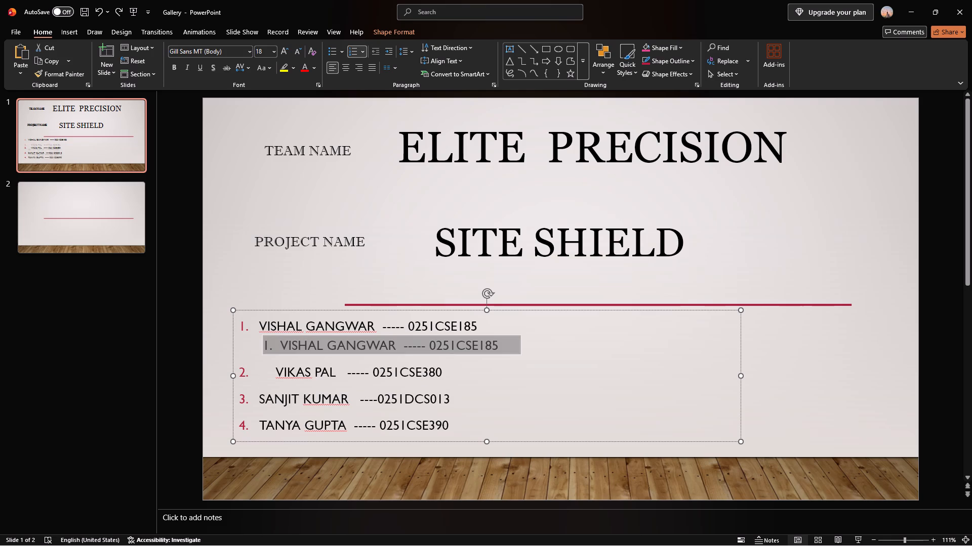
pyautogui.hotkey('ctrl', 'z')
pyautogui.hotkey('ctrl', 'z')
pyautogui.hotkey('ctrl', 'z')
pyautogui.hotkey('ctrl', 'z')
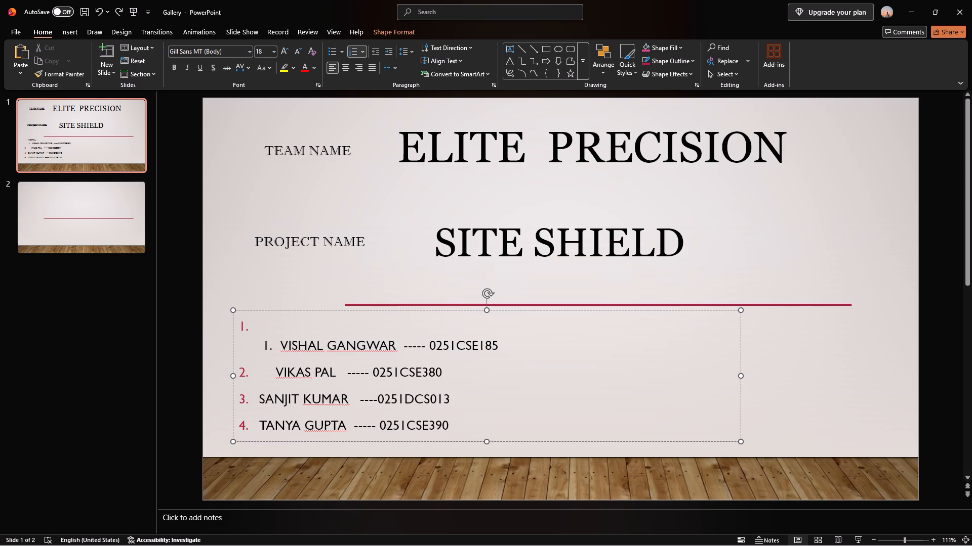
pyautogui.hotkey('ctrl', 'z')
pyautogui.hotkey('ctrl', 'z')
pyautogui.hotkey('ctrl', 'z')
pyautogui.hotkey('ctrl', 'z')
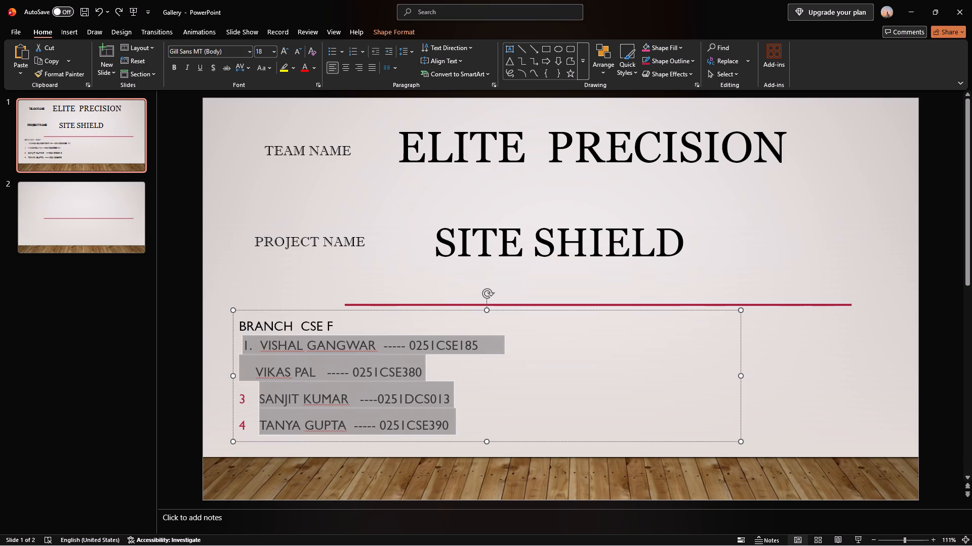
# Apply the I. II. III. Roman numbering style to the four member entries.
pyautogui.click(354, 387)
pyautogui.moveTo(241, 344); pyautogui.dragTo(447, 429)
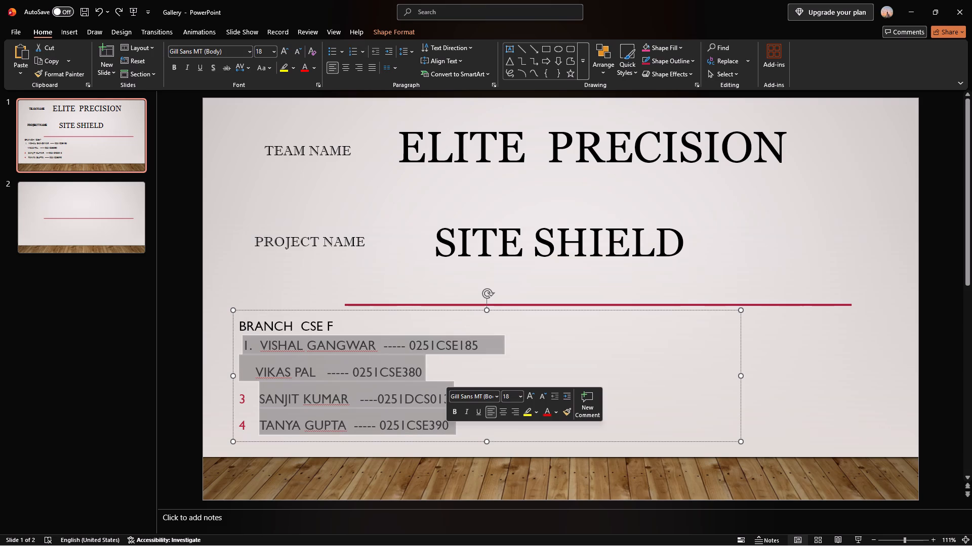
pyautogui.rightClick(386, 379)
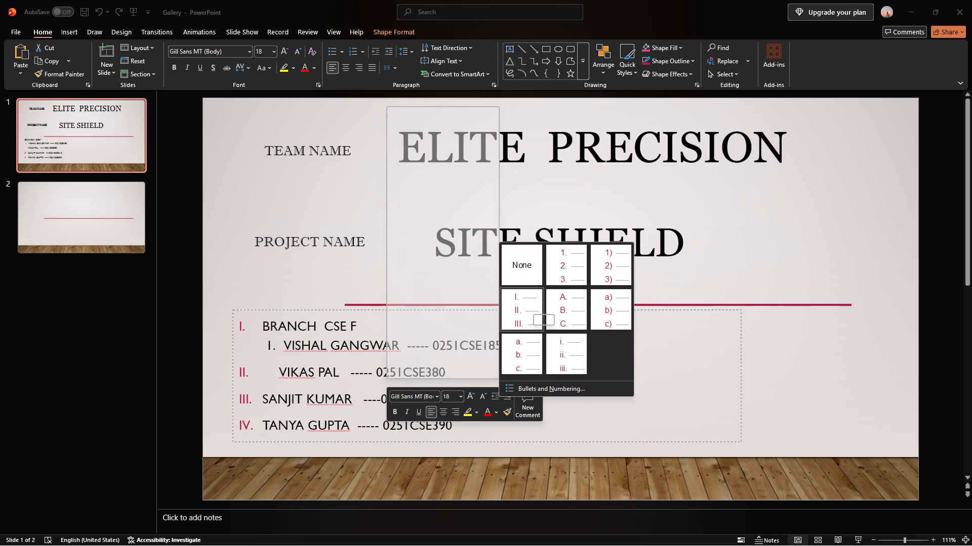
pyautogui.click(533, 304)
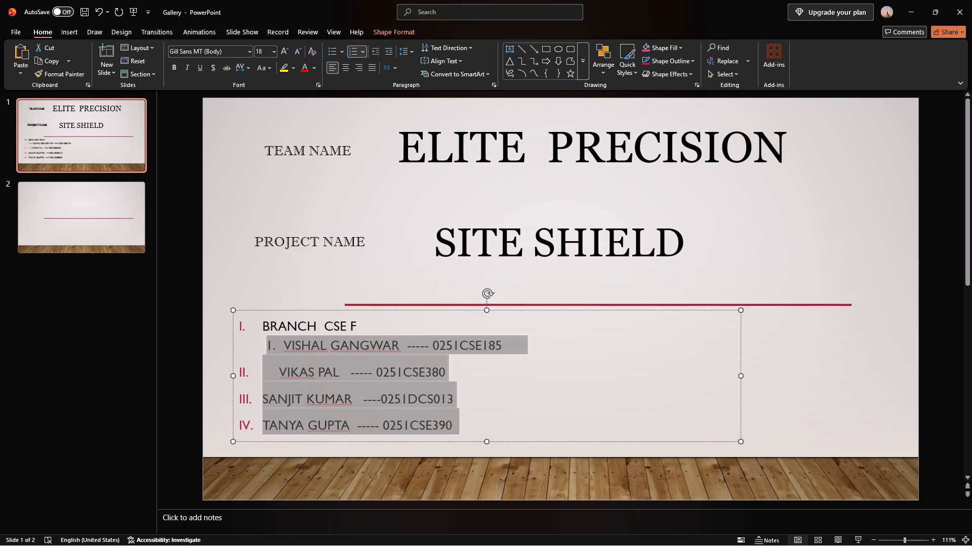
# Replace the BRANCH CSE F line with a copy of the first member's entry and delete the duplicate line below it.
pyautogui.click(356, 320)
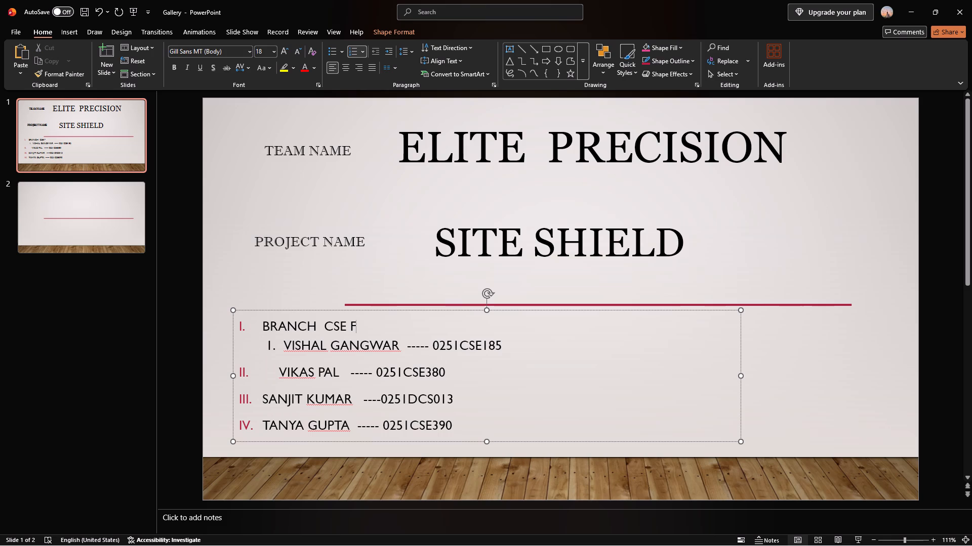
pyautogui.moveTo(282, 344); pyautogui.dragTo(519, 344)
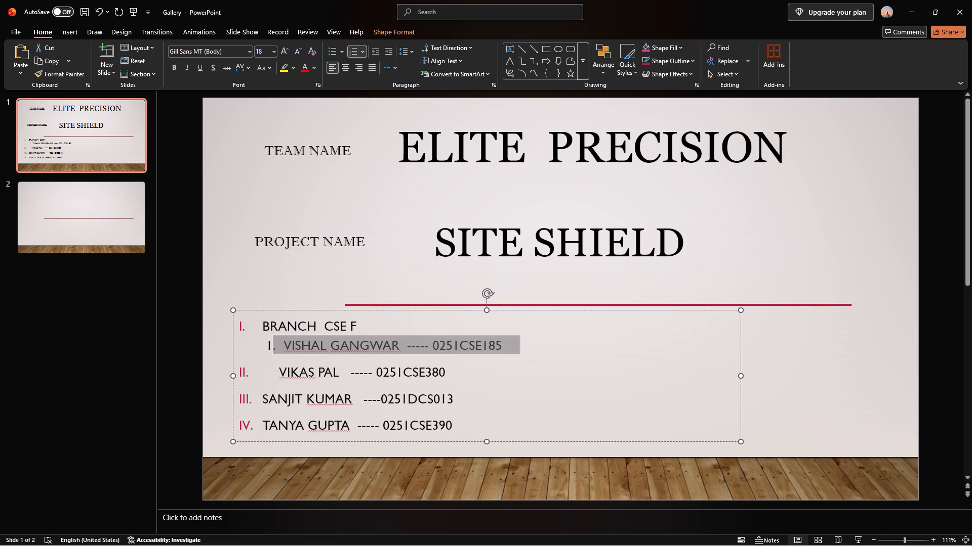
pyautogui.hotkey('ctrl', 'c')
pyautogui.moveTo(360, 323); pyautogui.dragTo(270, 320)
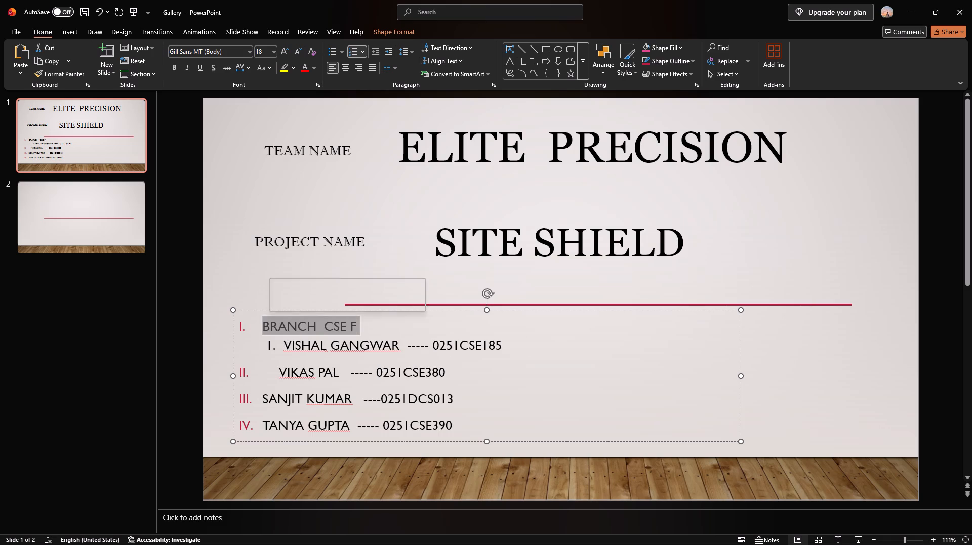
pyautogui.hotkey('ctrl', 'v')
pyautogui.moveTo(261, 347); pyautogui.dragTo(464, 362)
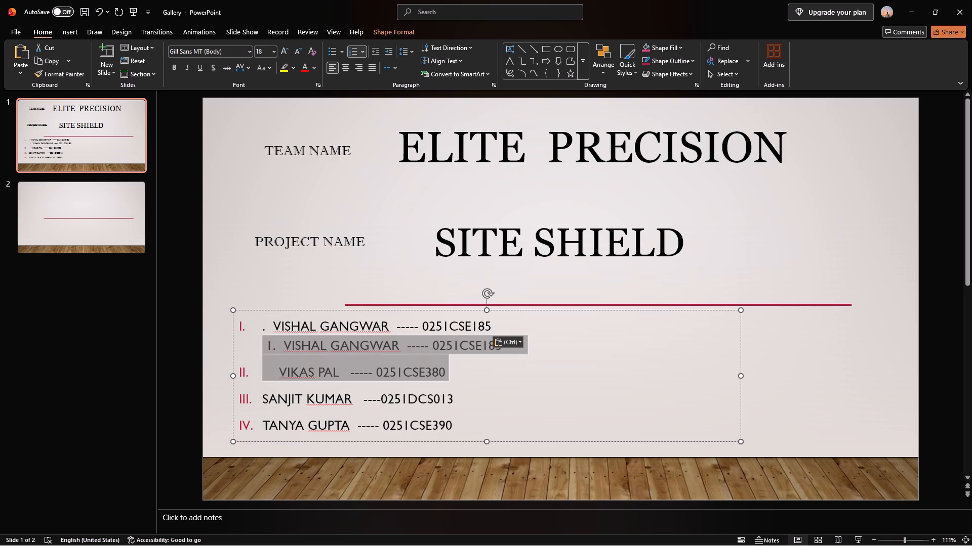
pyautogui.moveTo(464, 362); pyautogui.dragTo(521, 349)
pyautogui.press('BackSpace')
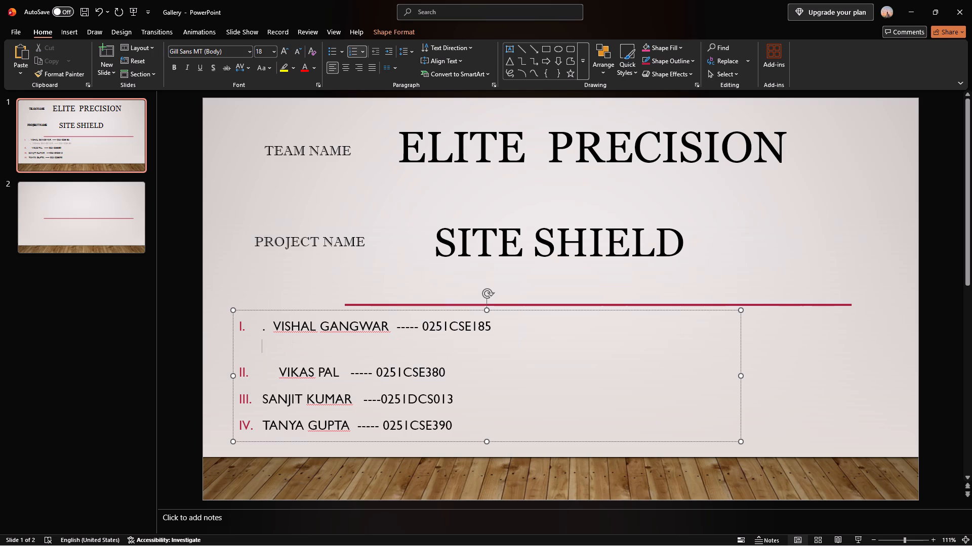
pyautogui.press('BackSpace')
pyautogui.click(516, 353)
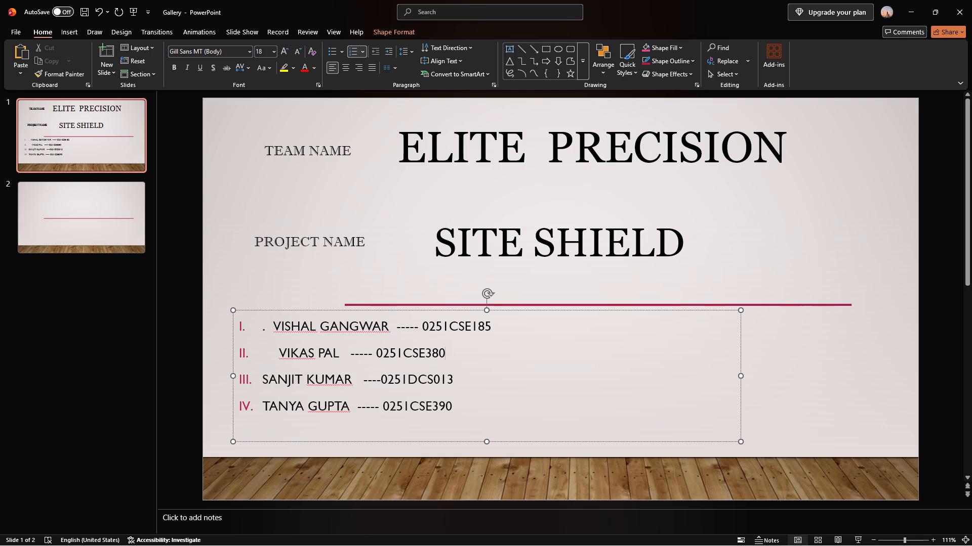
# Remove the stray period and spaces before the first member's name and trim three spaces before the second member's name.
pyautogui.click(270, 328)
pyautogui.press('BackSpace')
pyautogui.press('BackSpace')
pyautogui.press('BackSpace')
pyautogui.press('BackSpace')
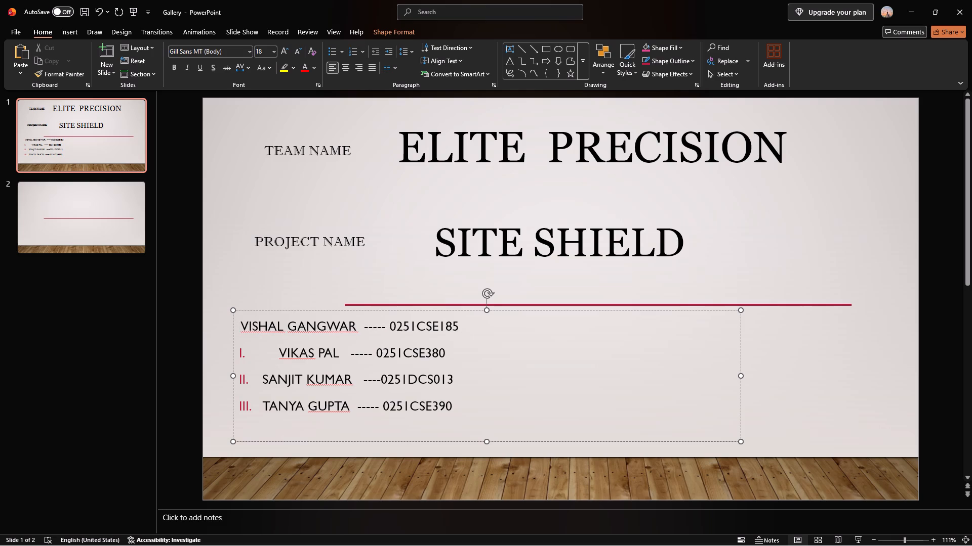
pyautogui.hotkey('ctrl', 'z')
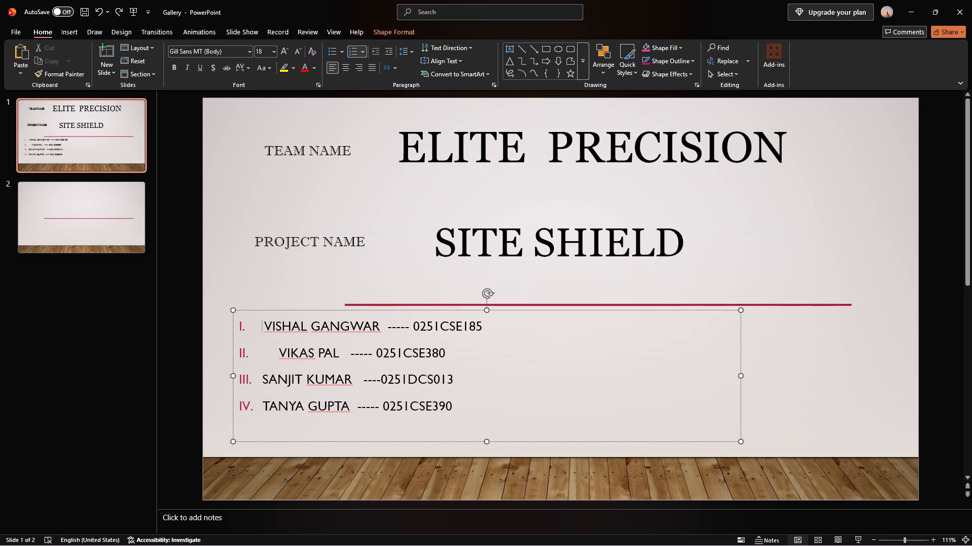
pyautogui.click(278, 350)
pyautogui.press('BackSpace')
pyautogui.press('BackSpace')
pyautogui.press('BackSpace')
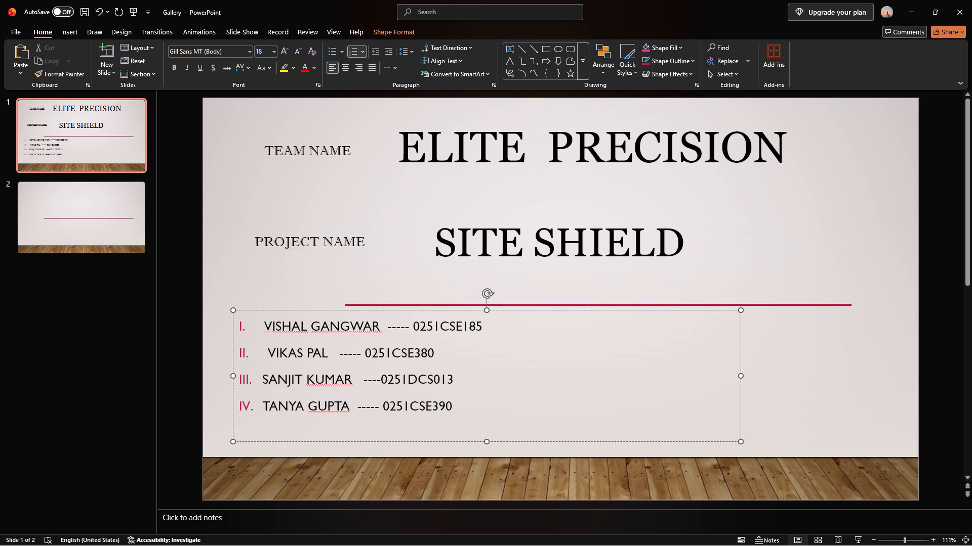
pyautogui.click(332, 252)
pyautogui.click(484, 333)
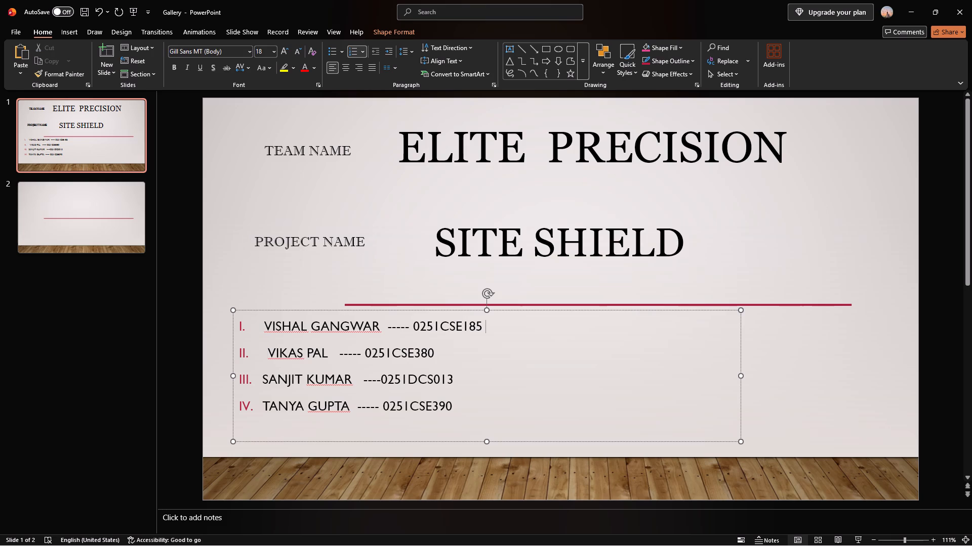
# Add a text box above the member list reading BRANCH - CSE, with SECTION - F on a second line.
pyautogui.click(403, 294)
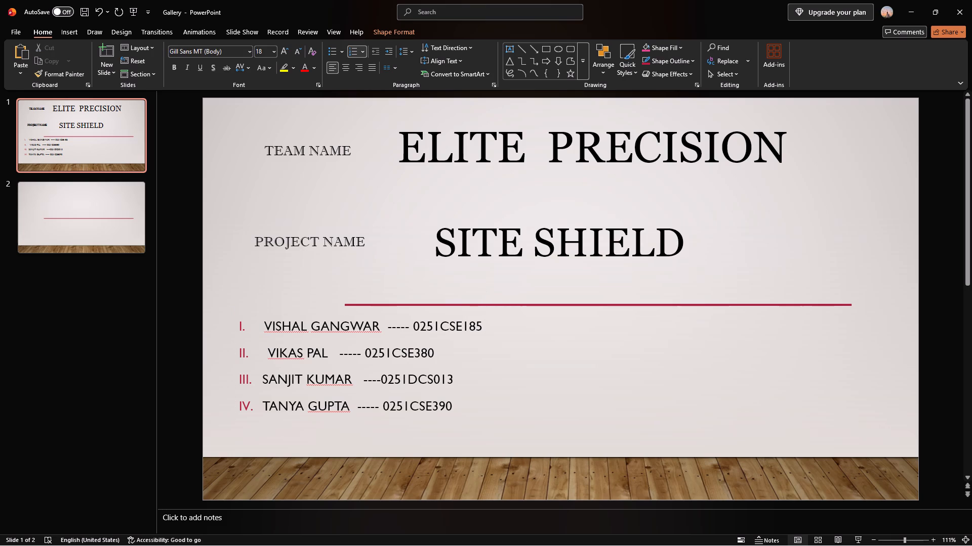
pyautogui.doubleClick(384, 291)
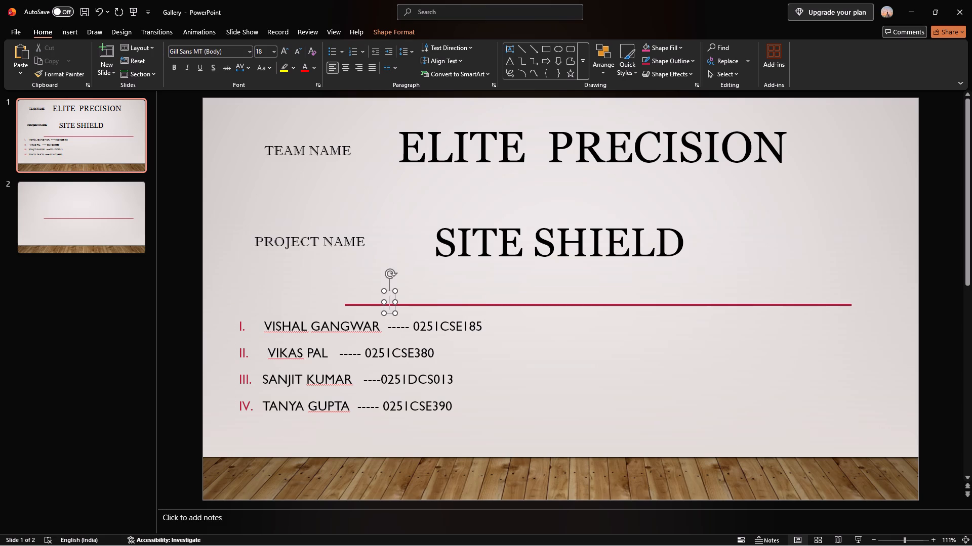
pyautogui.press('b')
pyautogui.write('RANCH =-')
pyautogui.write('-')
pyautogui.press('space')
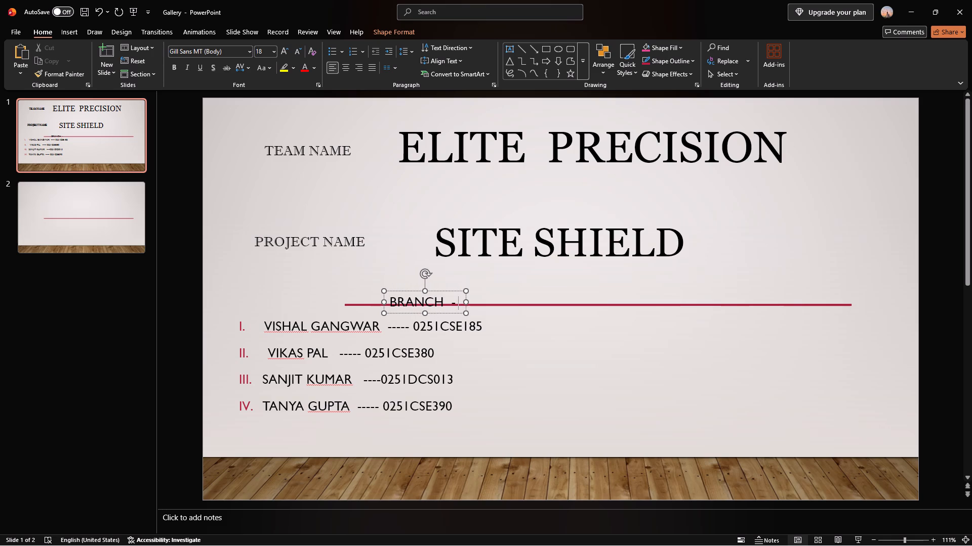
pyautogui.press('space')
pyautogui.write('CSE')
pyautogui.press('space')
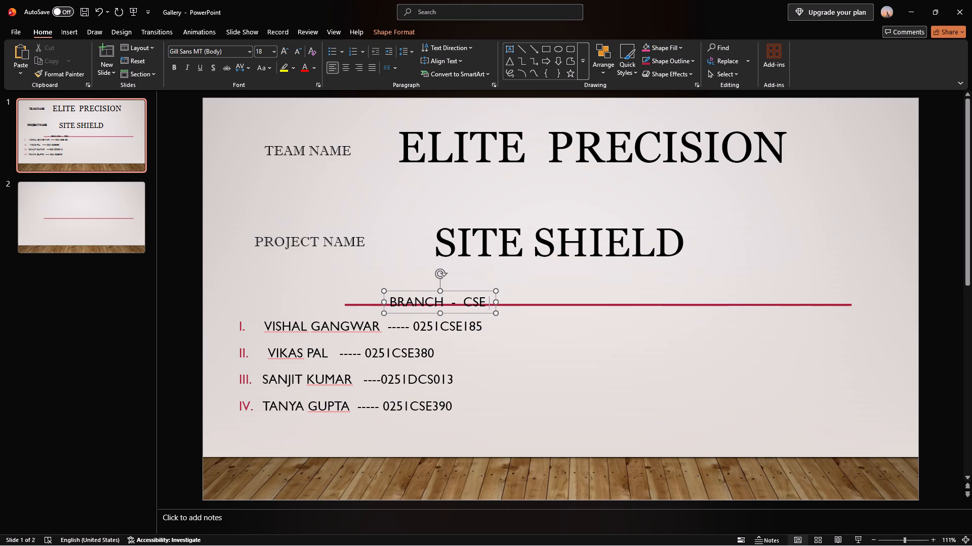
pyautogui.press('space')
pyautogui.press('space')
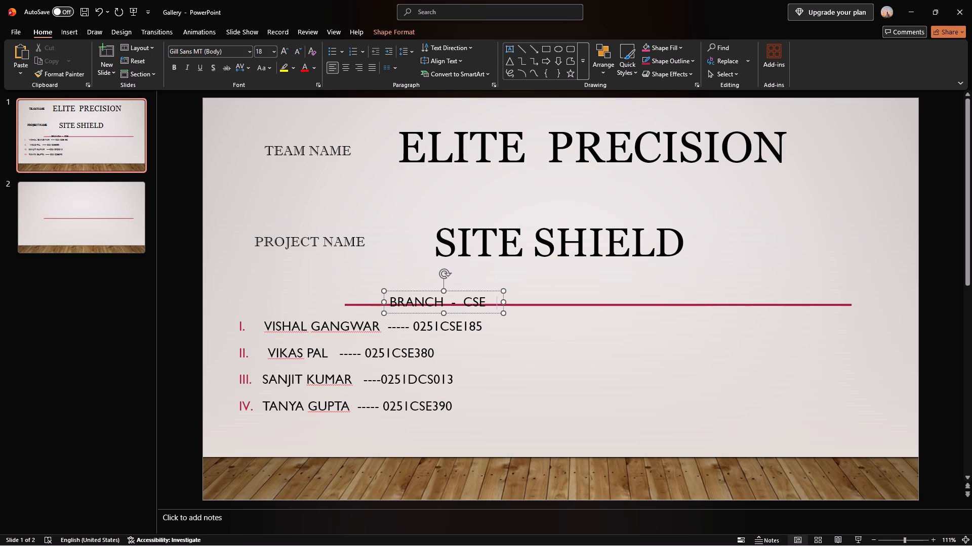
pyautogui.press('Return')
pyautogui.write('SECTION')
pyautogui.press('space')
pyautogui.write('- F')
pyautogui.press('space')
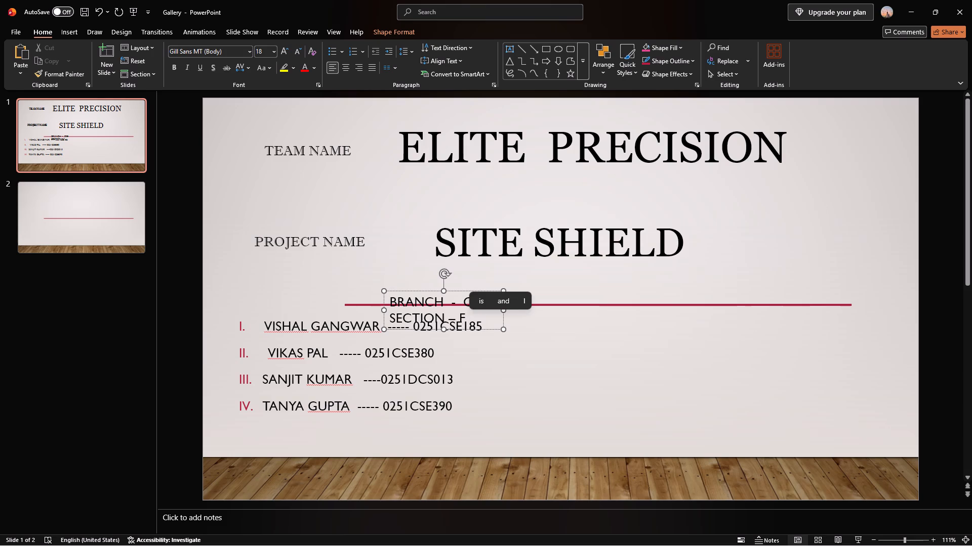
# Replace the long dash after SECTION with a plain hyphen in the branch and section text box.
pyautogui.click(383, 302)
pyautogui.click(393, 300)
pyautogui.doubleClick(313, 246)
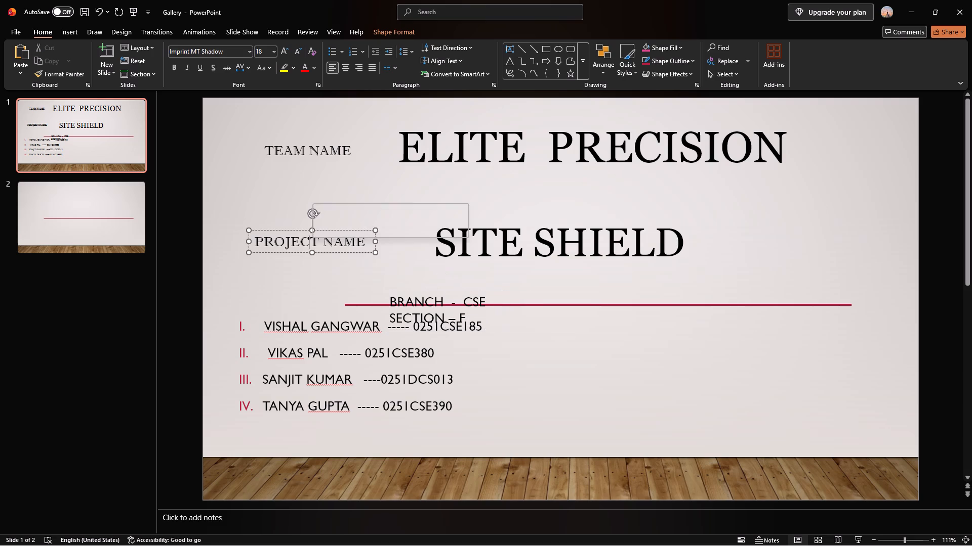
pyautogui.click(322, 279)
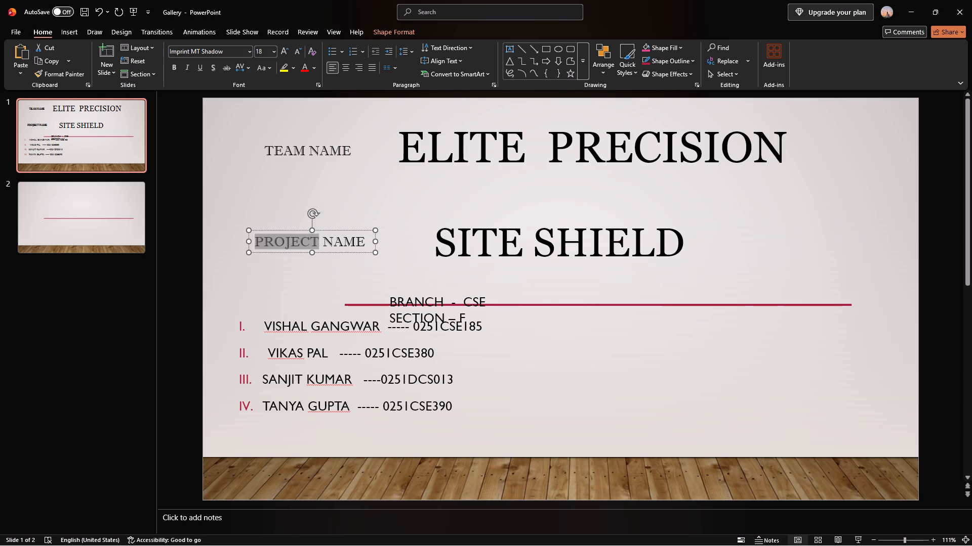
pyautogui.tripleClick(397, 301)
pyautogui.click(397, 301)
pyautogui.click(395, 299)
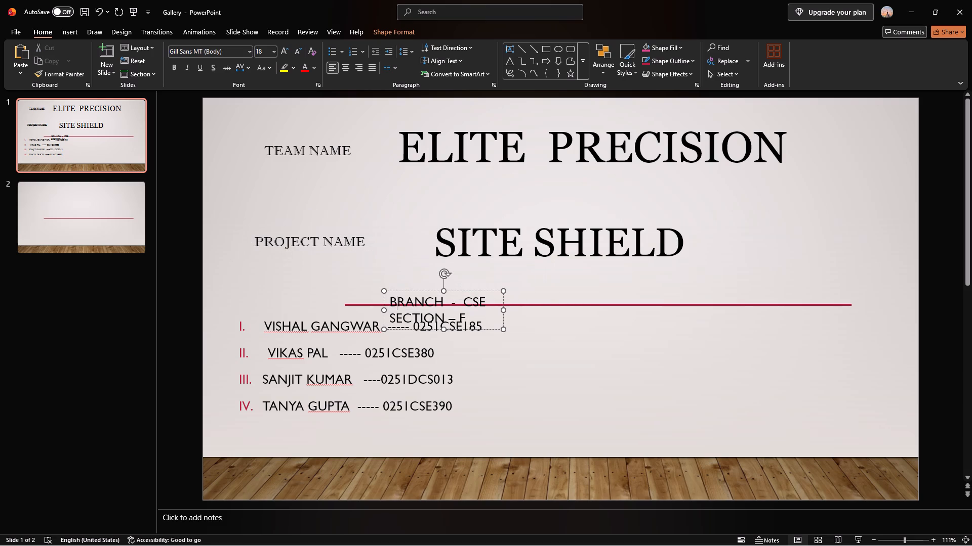
pyautogui.moveTo(390, 299); pyautogui.dragTo(471, 324)
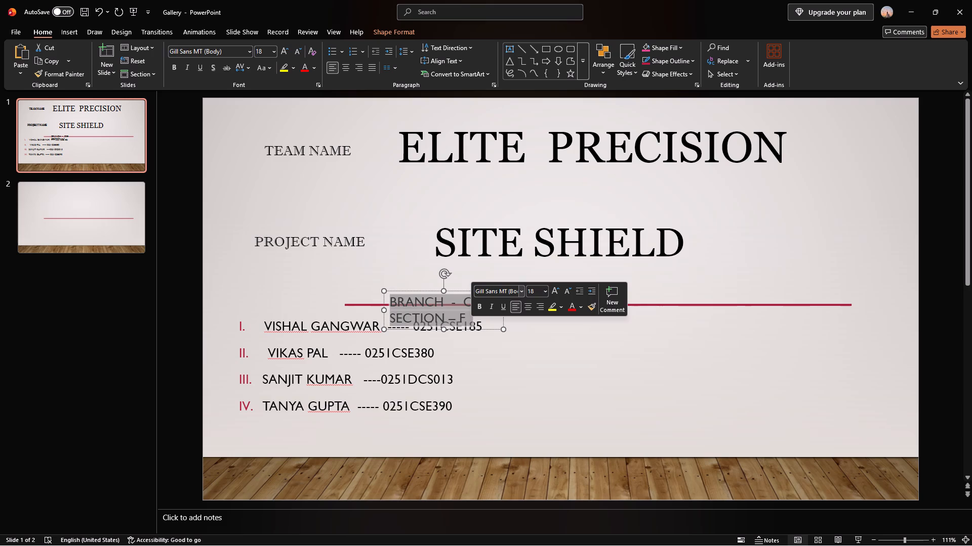
pyautogui.click(491, 289)
pyautogui.click(433, 291)
pyautogui.click(461, 304)
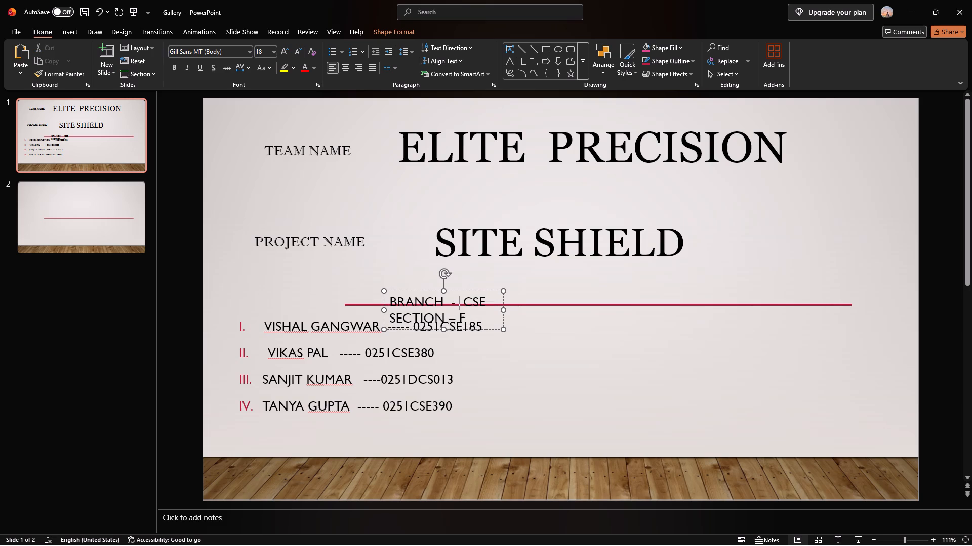
pyautogui.click(456, 317)
pyautogui.press('BackSpace')
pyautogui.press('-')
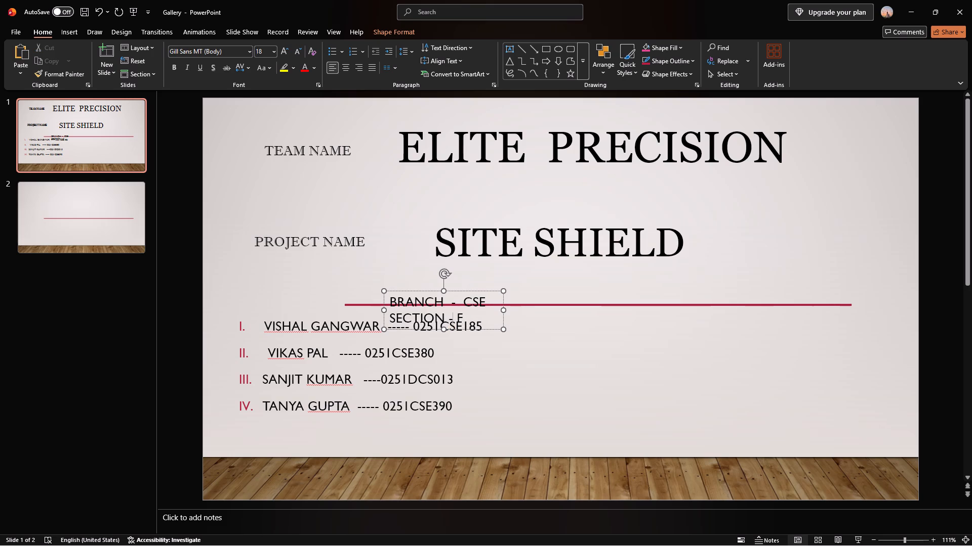
# Set the font of the BRANCH and SECTION lines to Imprint MT Shadow.
pyautogui.moveTo(392, 301); pyautogui.dragTo(515, 316)
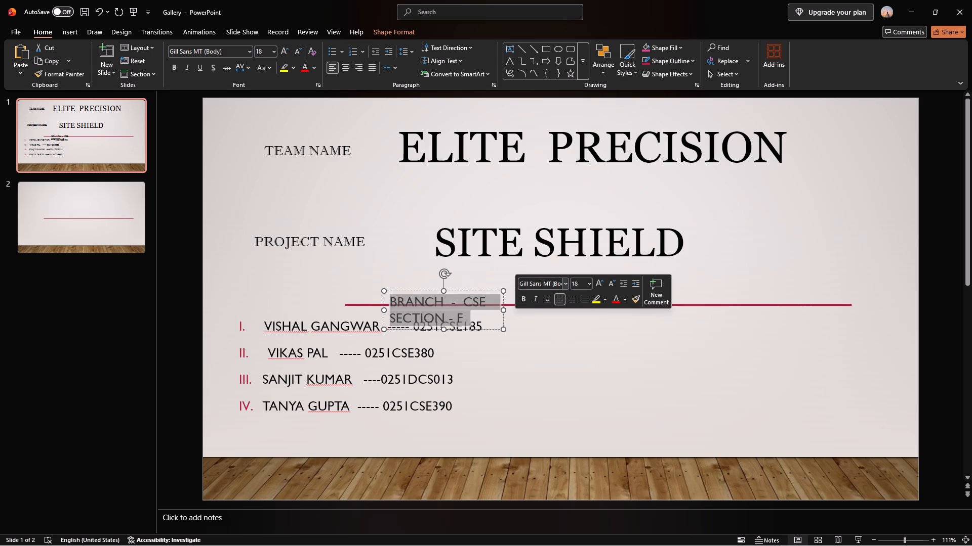
pyautogui.click(563, 287)
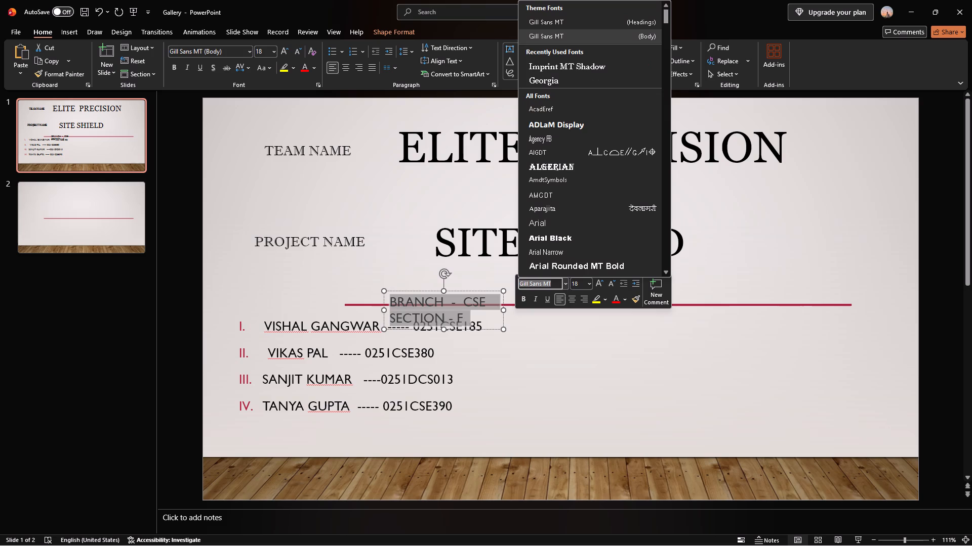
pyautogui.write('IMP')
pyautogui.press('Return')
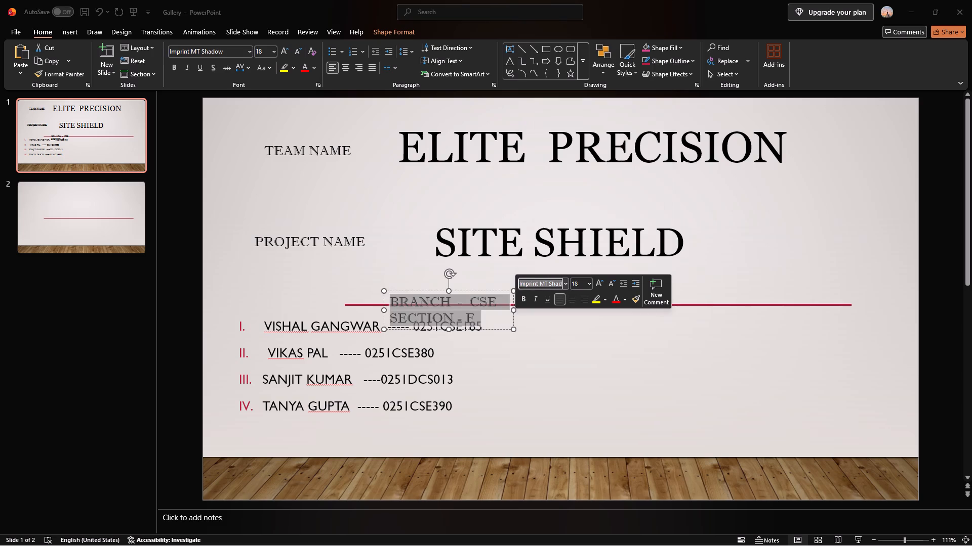
# Move the branch and section text box directly under the PROJECT NAME label, aligned with its left edge.
pyautogui.click(481, 286)
pyautogui.click(478, 292)
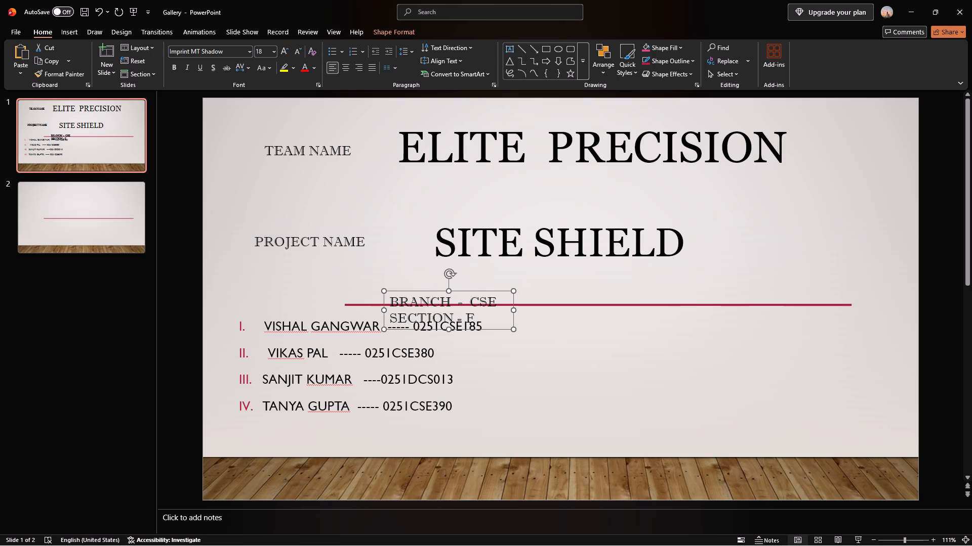
pyautogui.moveTo(479, 292); pyautogui.dragTo(343, 275)
pyautogui.click(397, 276)
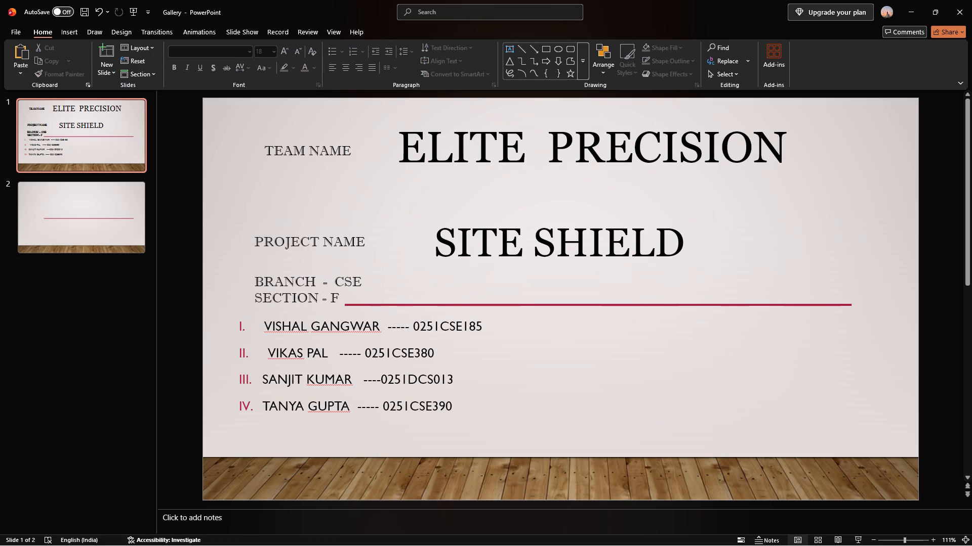
# Place the text cursor in the second member's entry of the member list.
pyautogui.click(295, 351)
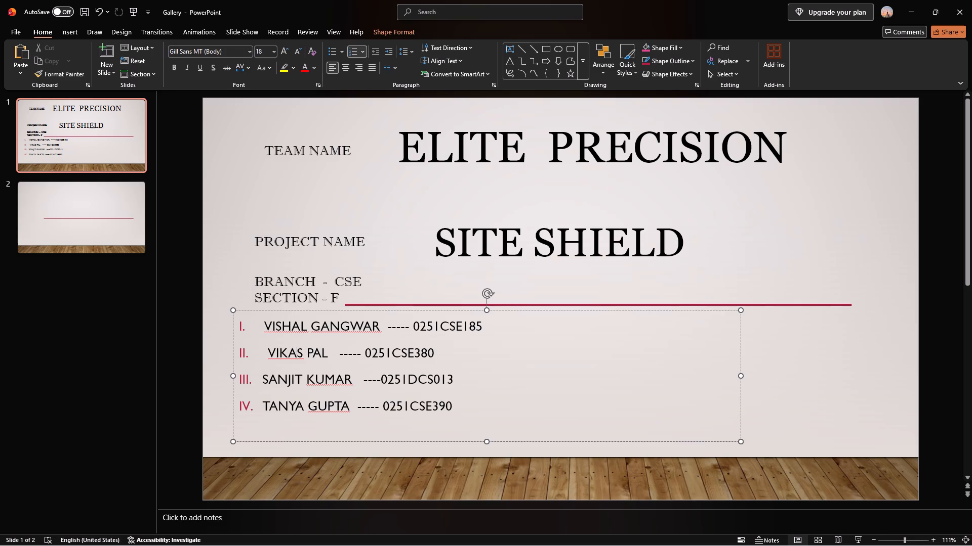
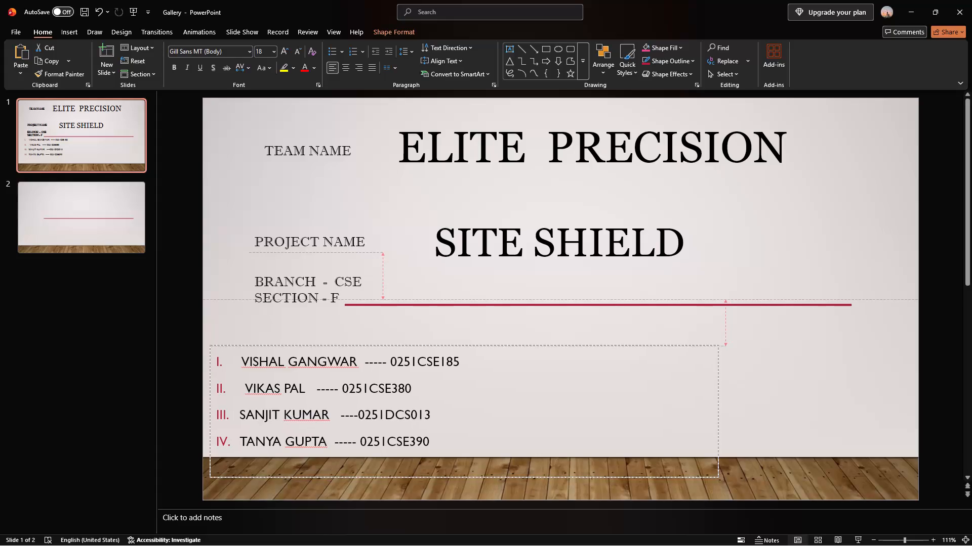
# Move the branch and section text box below the red line, just above the member list and lined up under the PROJECT NAME label.
pyautogui.click(334, 296)
pyautogui.moveTo(352, 271); pyautogui.dragTo(348, 282)
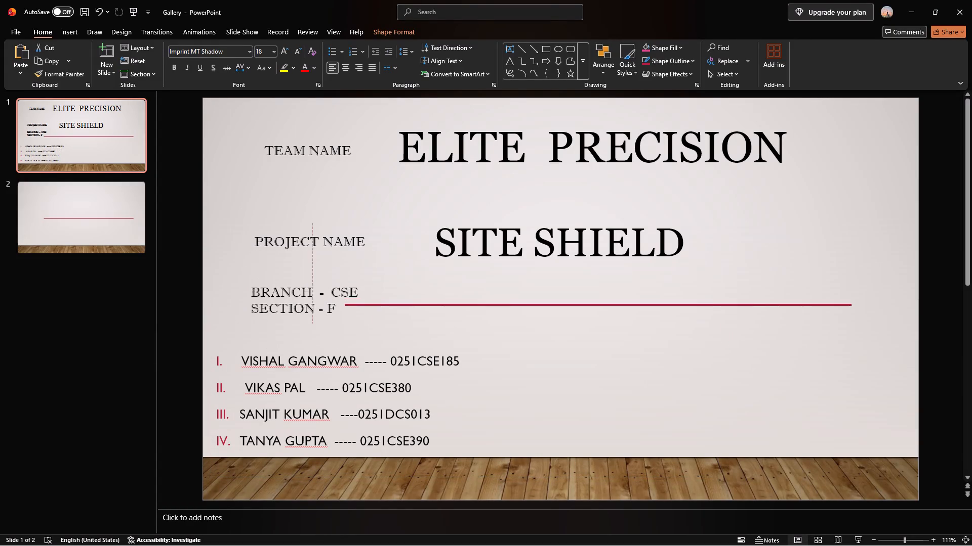
pyautogui.moveTo(348, 282); pyautogui.dragTo(338, 310)
pyautogui.click(386, 270)
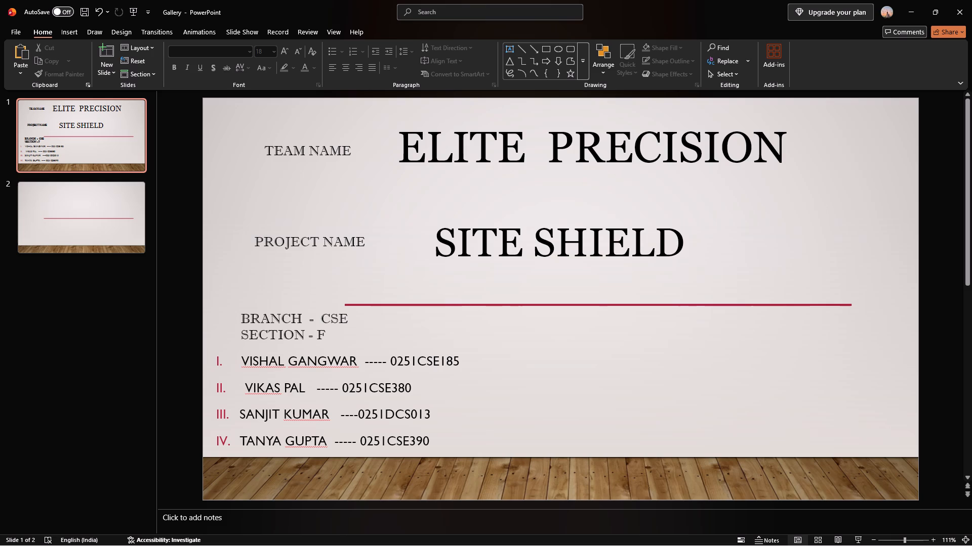
pyautogui.click(605, 311)
pyautogui.click(611, 305)
pyautogui.click(265, 353)
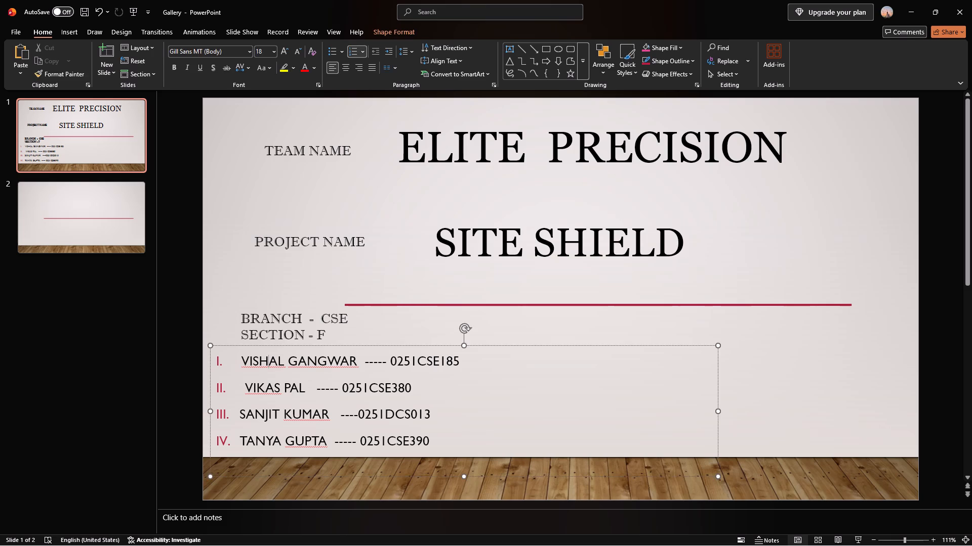
pyautogui.click(325, 323)
pyautogui.moveTo(330, 306); pyautogui.dragTo(316, 307)
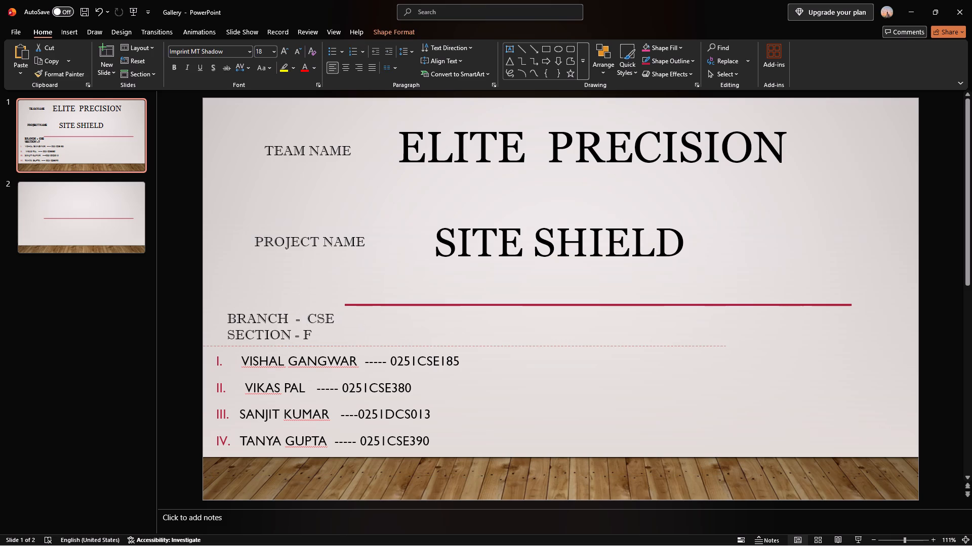
pyautogui.moveTo(316, 307); pyautogui.dragTo(346, 305)
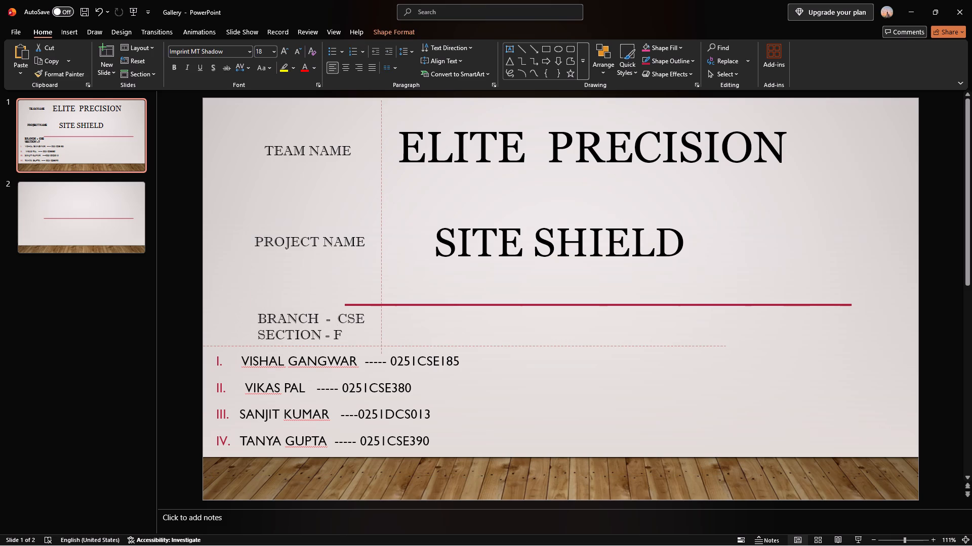
pyautogui.moveTo(346, 305); pyautogui.dragTo(345, 305)
pyautogui.click(295, 280)
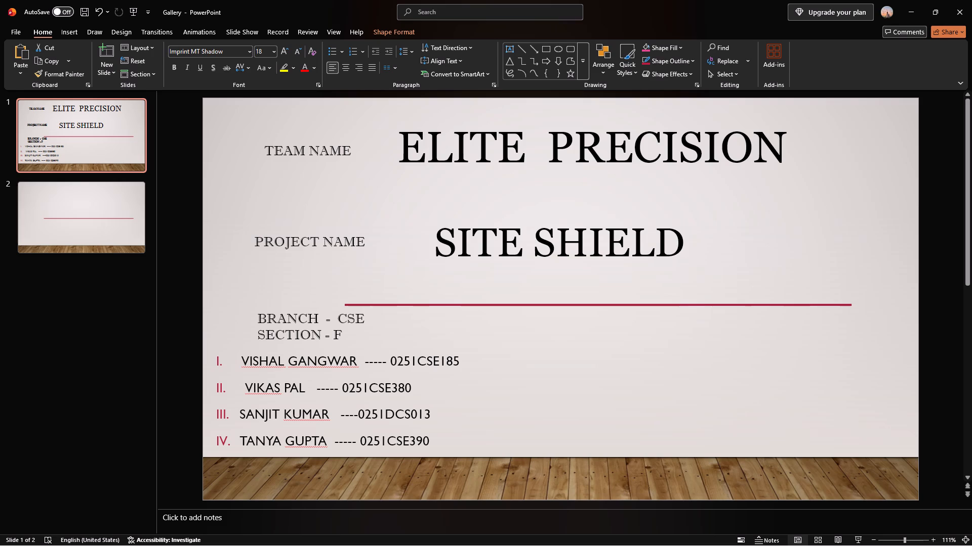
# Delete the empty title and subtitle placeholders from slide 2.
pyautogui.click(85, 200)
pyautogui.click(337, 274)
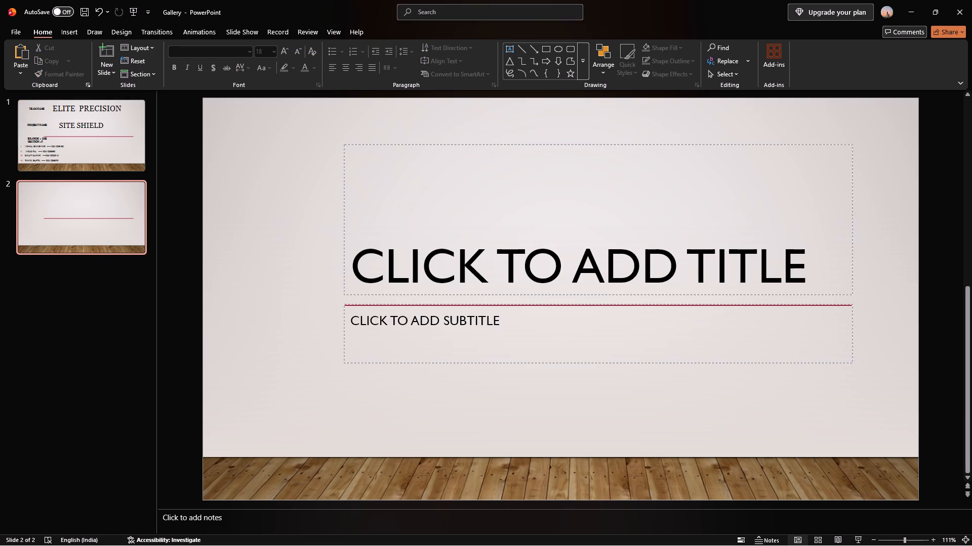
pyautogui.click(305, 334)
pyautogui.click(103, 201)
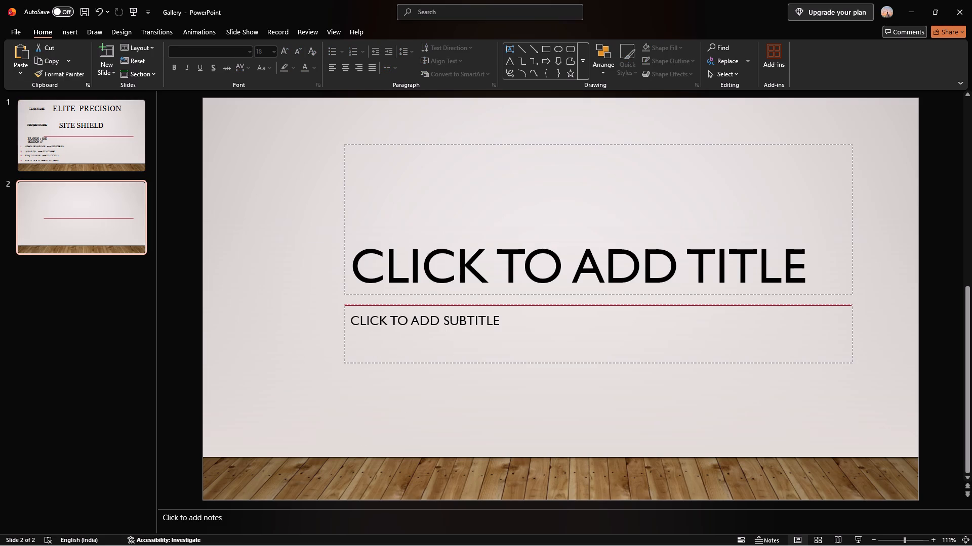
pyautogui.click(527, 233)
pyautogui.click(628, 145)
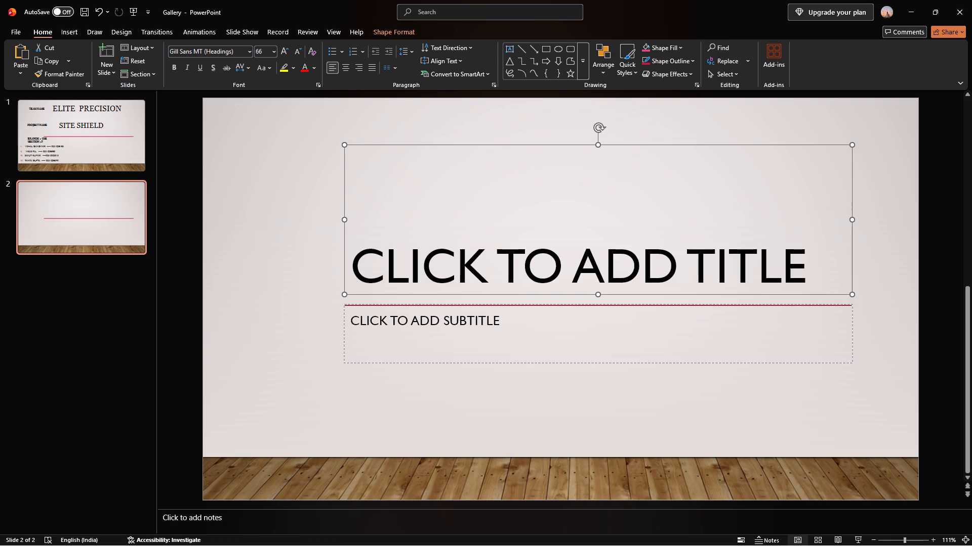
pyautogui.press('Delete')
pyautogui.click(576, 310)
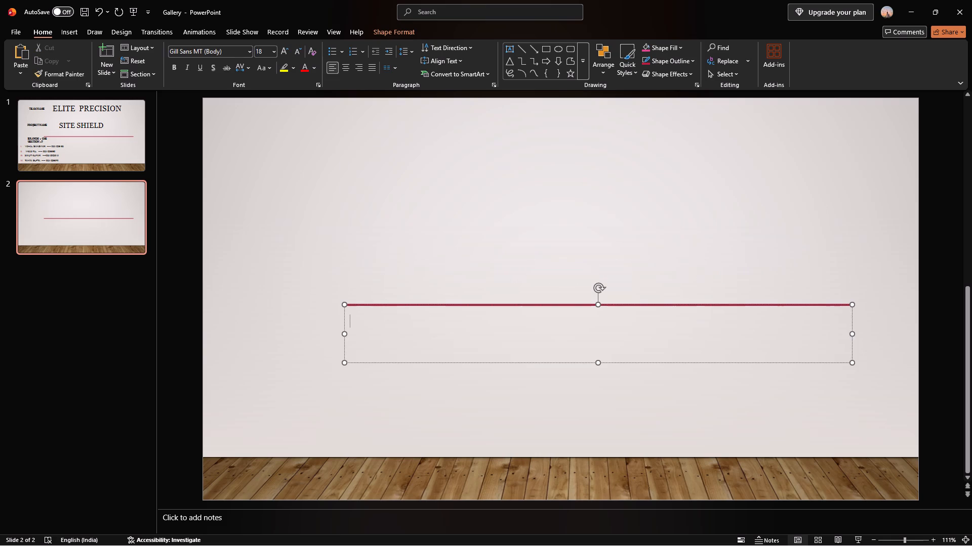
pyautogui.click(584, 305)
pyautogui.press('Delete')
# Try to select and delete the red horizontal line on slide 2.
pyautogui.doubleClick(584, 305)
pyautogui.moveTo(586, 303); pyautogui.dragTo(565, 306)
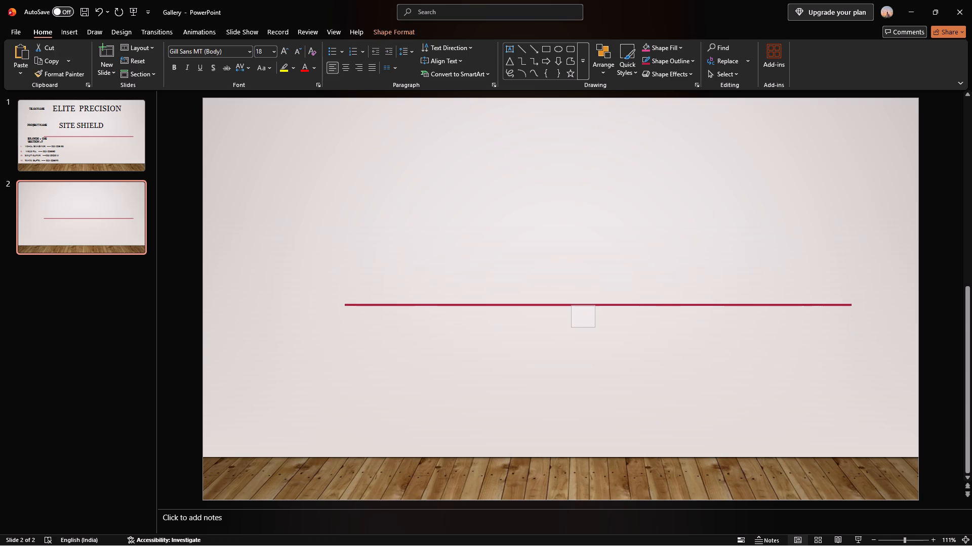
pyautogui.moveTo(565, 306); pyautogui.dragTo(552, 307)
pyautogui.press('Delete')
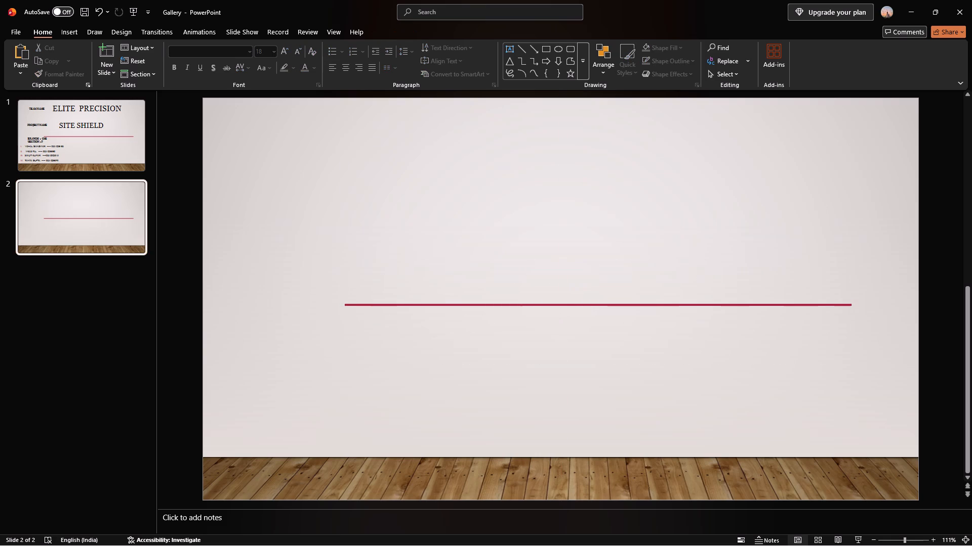
# Replace the second slide with a new slide that uses the Gallery theme's Blank layout.
pyautogui.click(93, 210)
pyautogui.press('Delete')
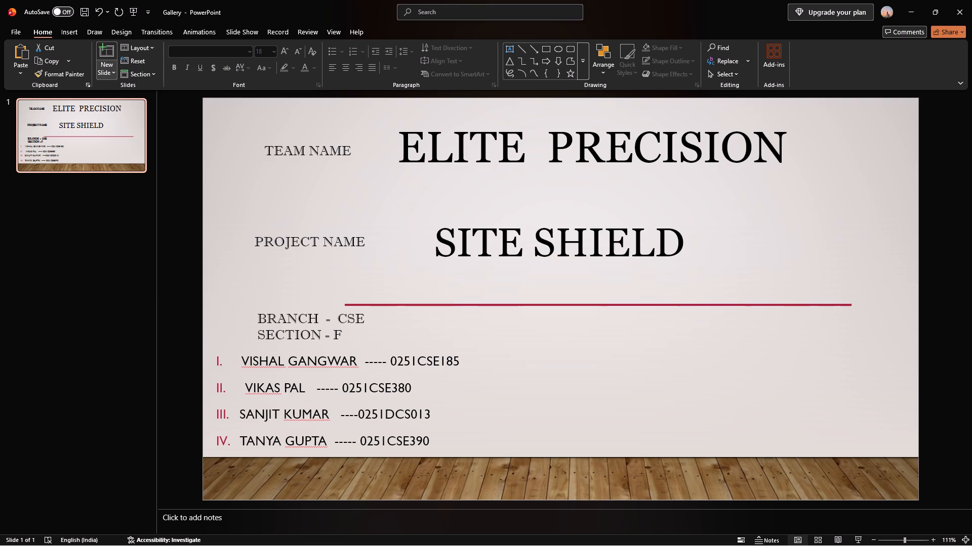
pyautogui.click(103, 72)
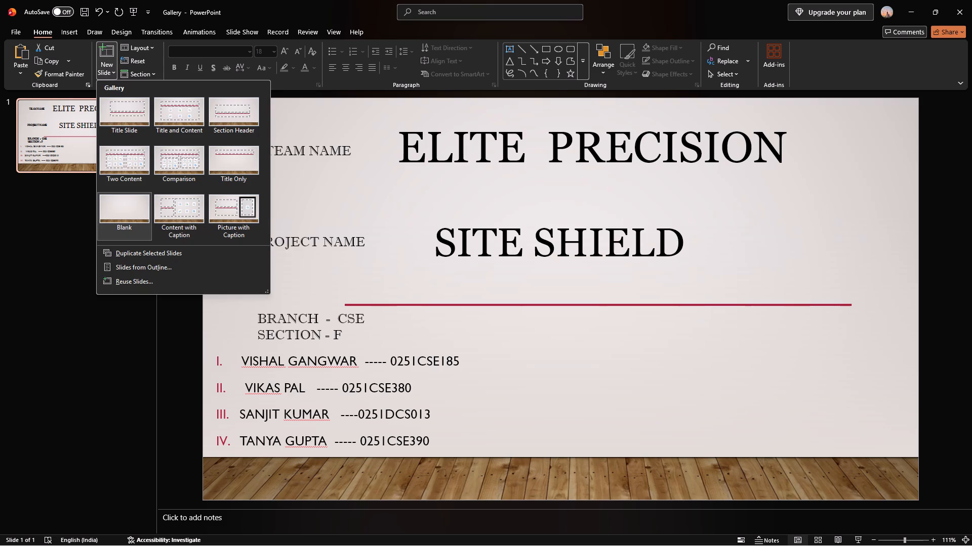
pyautogui.click(139, 226)
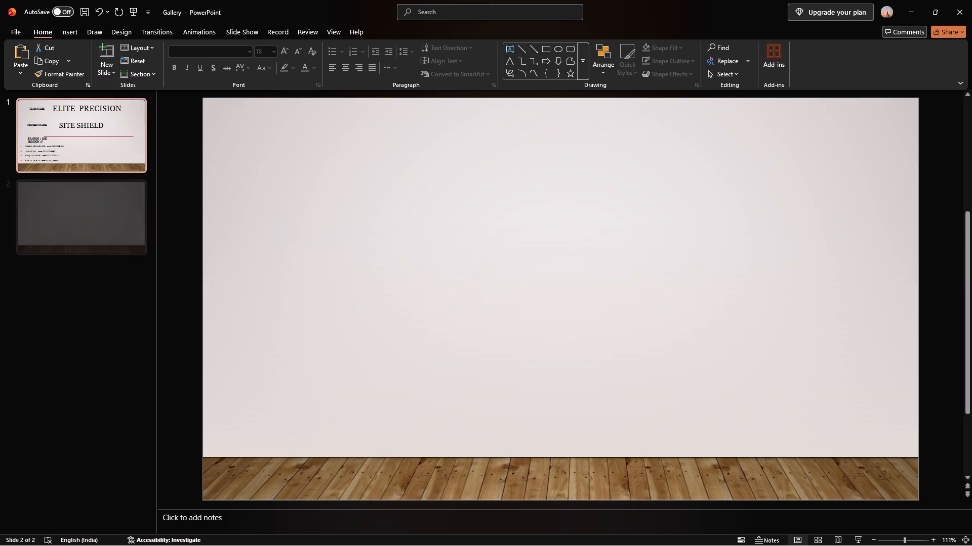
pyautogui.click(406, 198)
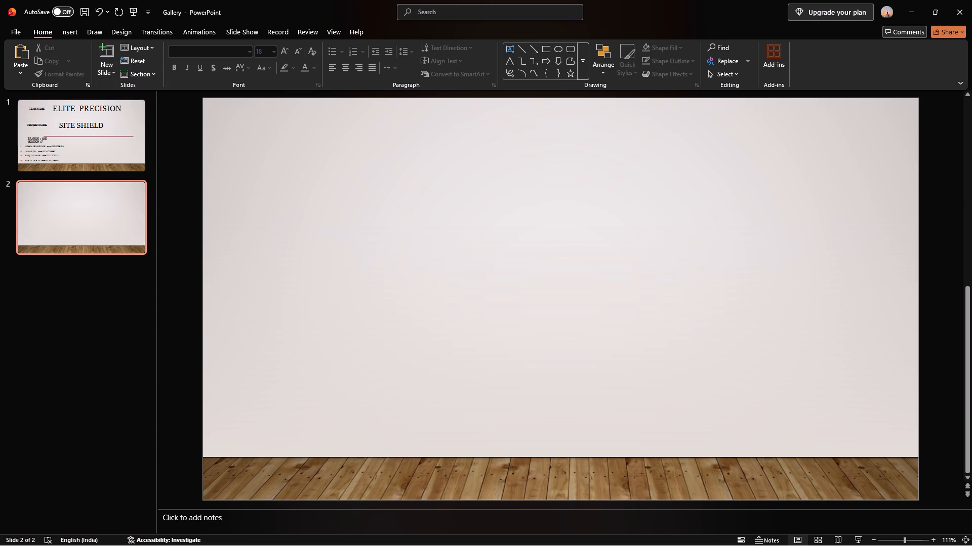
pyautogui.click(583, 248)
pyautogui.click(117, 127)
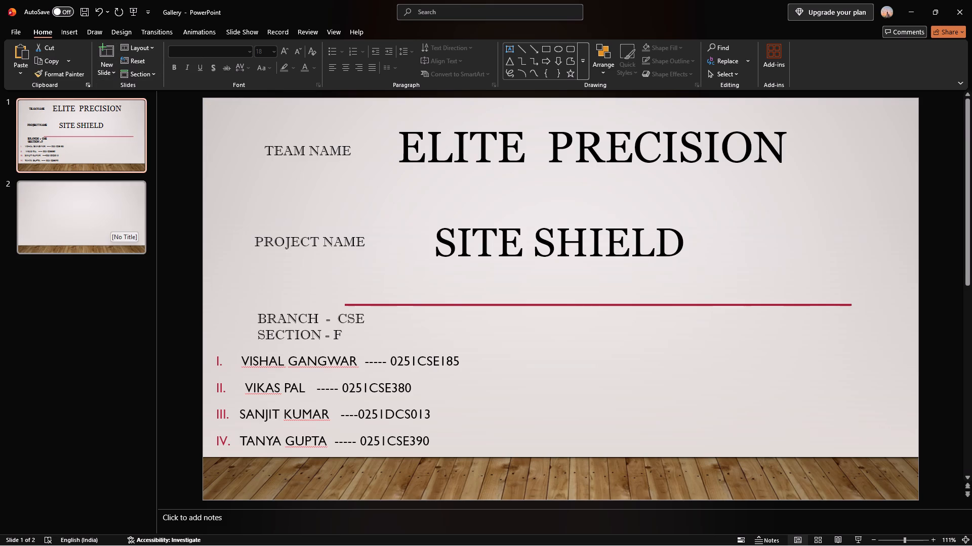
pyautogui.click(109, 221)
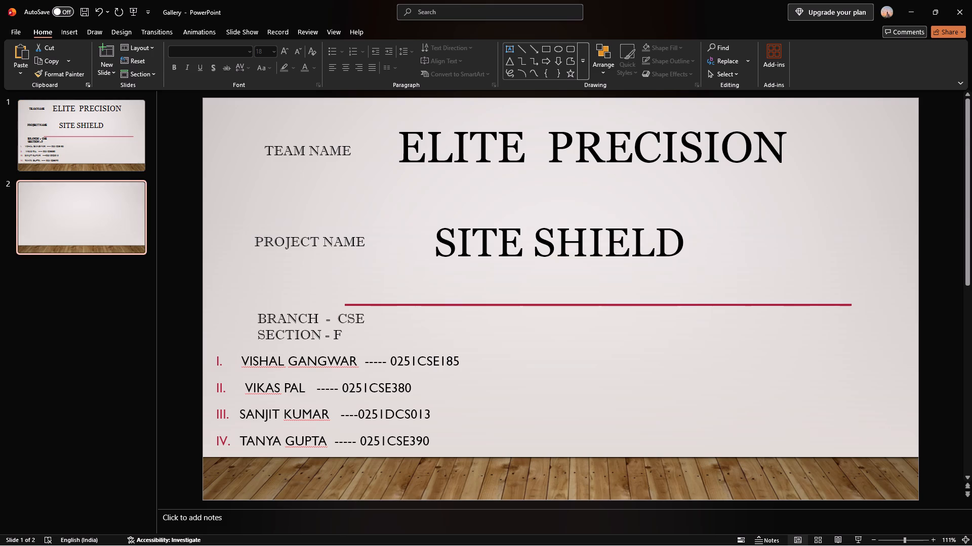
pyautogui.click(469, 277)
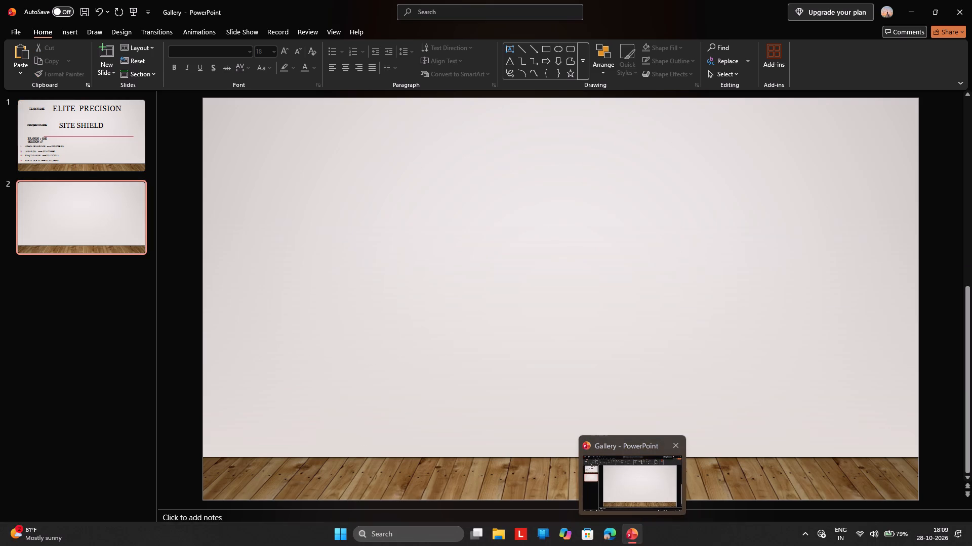
# Switch to File Explorer.
pyautogui.click(501, 544)
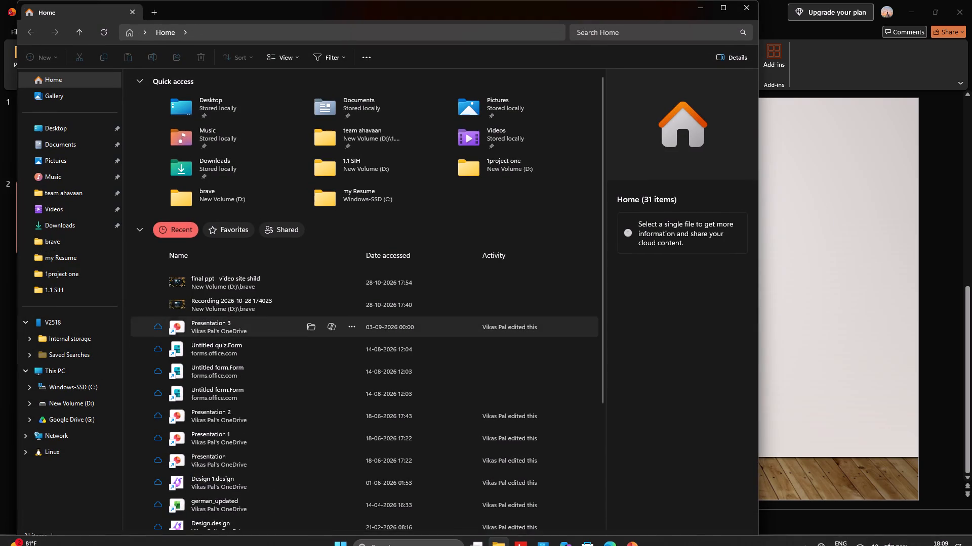
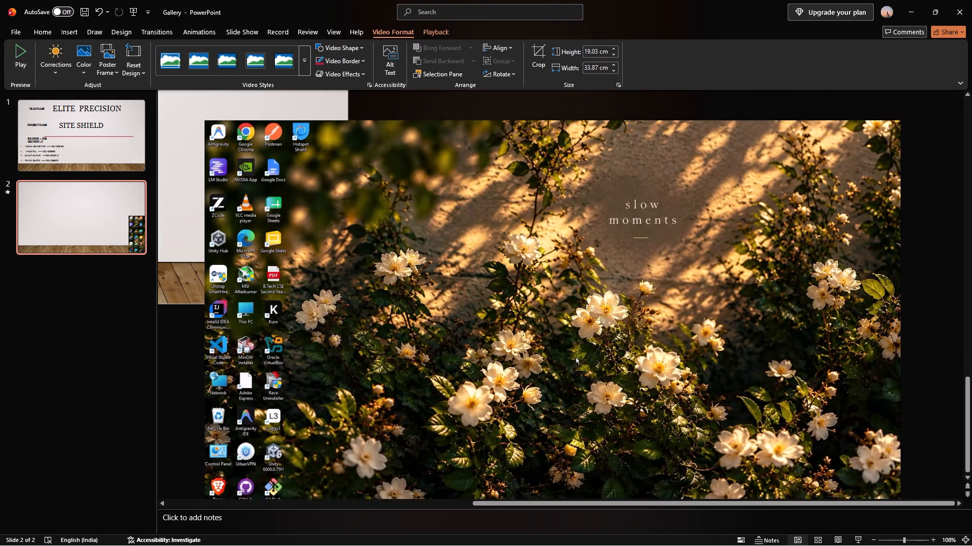
# Shrink the video on slide 2 to about 8.22 × 14.63 cm and move it fully inside the slide area.
pyautogui.moveTo(581, 125); pyautogui.dragTo(417, 89)
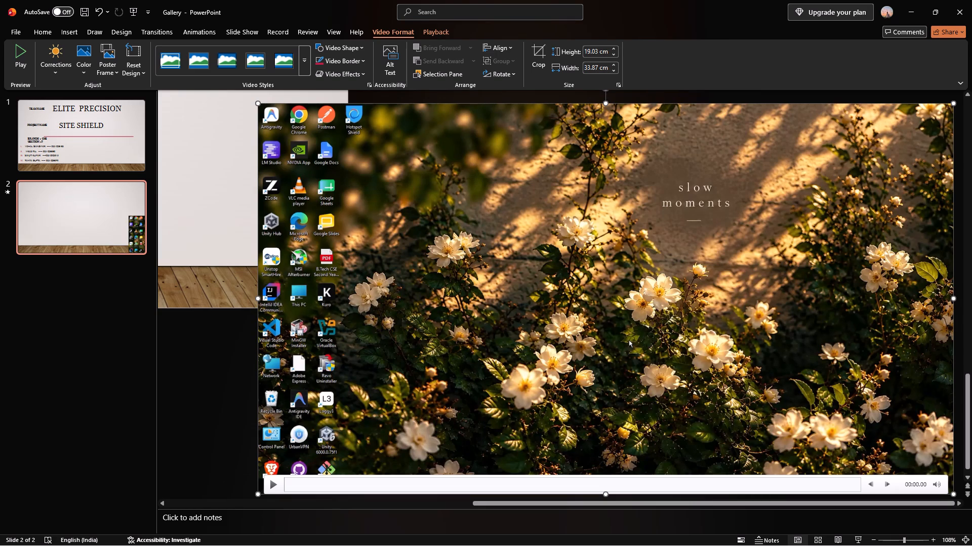
pyautogui.moveTo(642, 108); pyautogui.dragTo(296, 92)
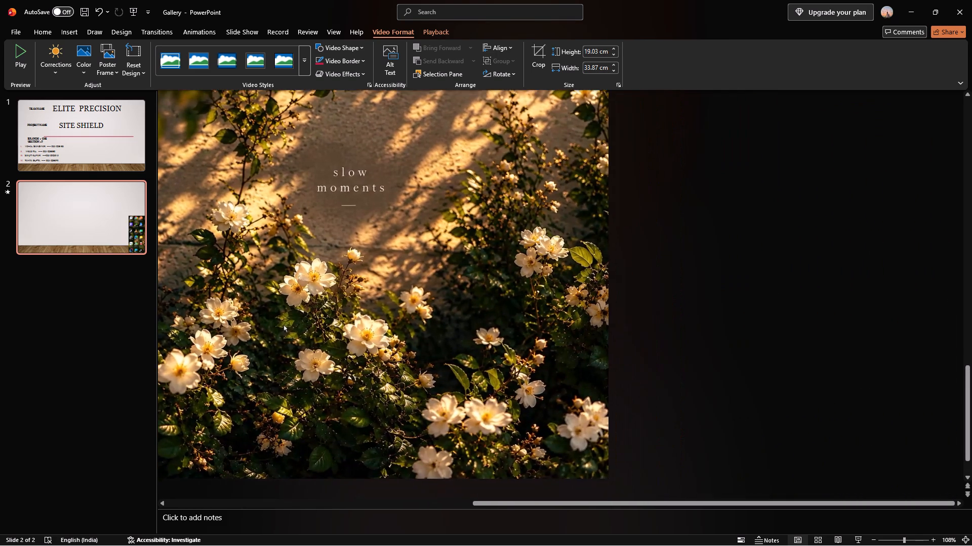
pyautogui.moveTo(296, 92); pyautogui.dragTo(256, 89)
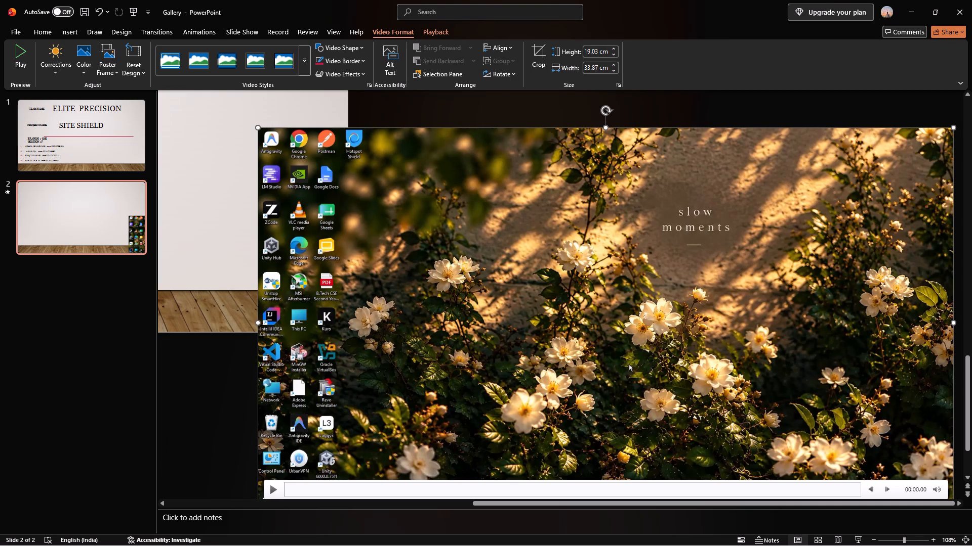
pyautogui.moveTo(257, 129); pyautogui.dragTo(653, 389)
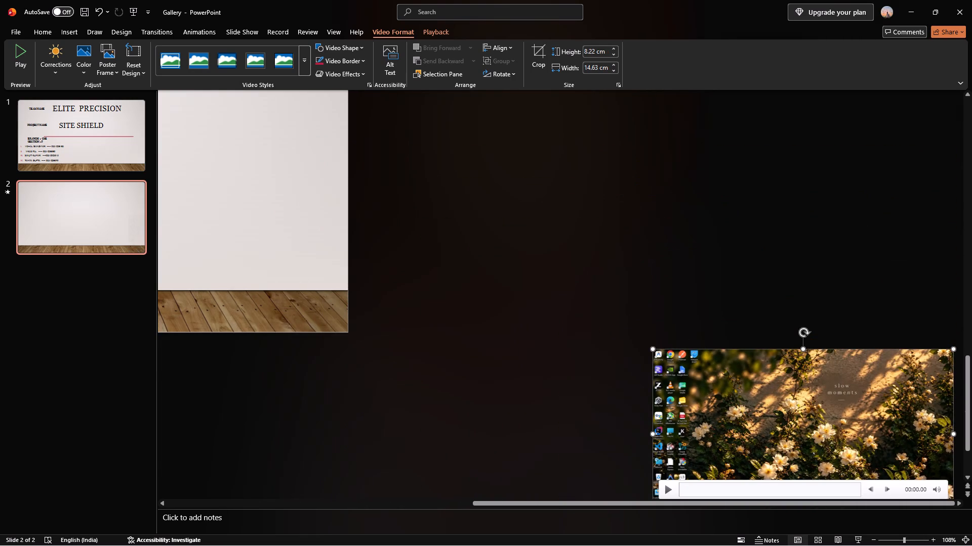
pyautogui.moveTo(786, 348); pyautogui.dragTo(300, 188)
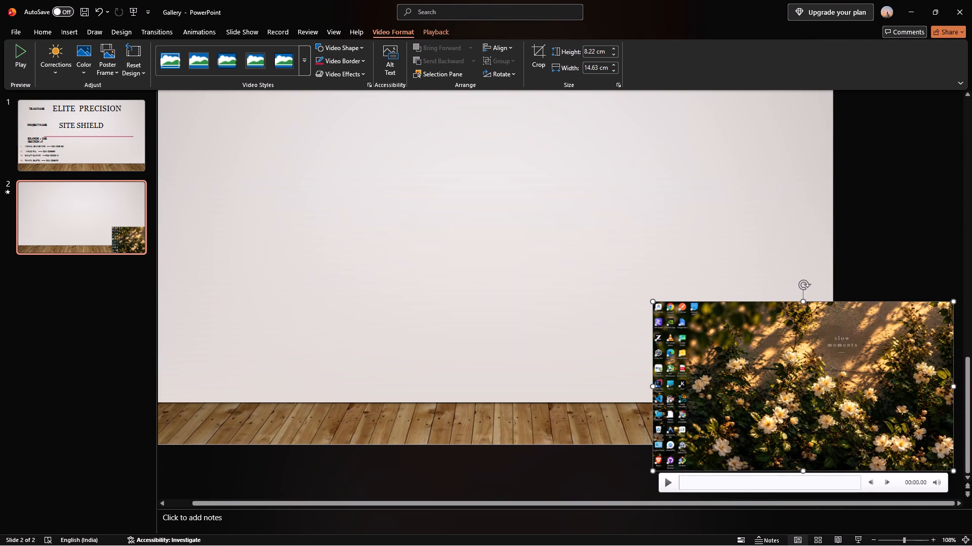
pyautogui.moveTo(775, 301); pyautogui.dragTo(351, 113)
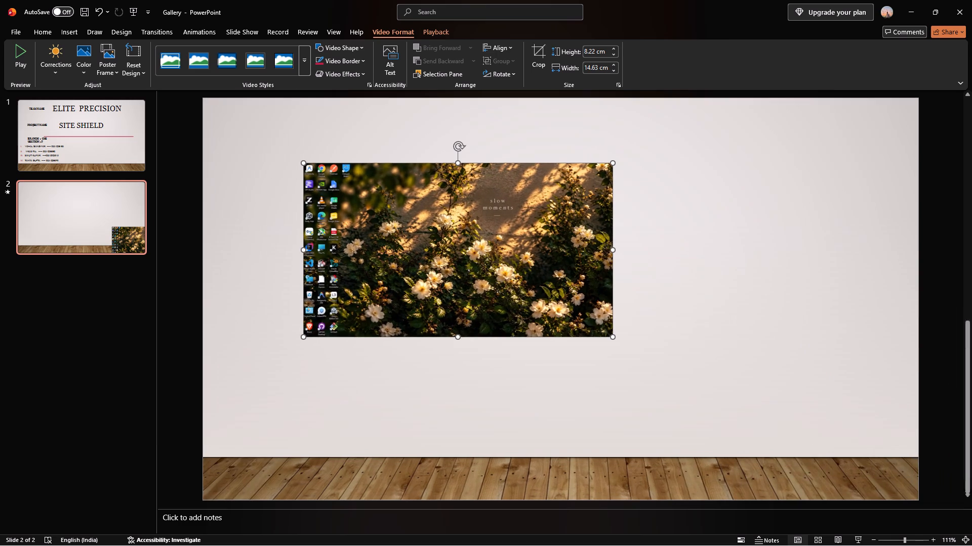
# Align the video with slide 2's top-left corner and enlarge it to about 16.99 × 30.23 cm, reaching down to the wooden floor.
pyautogui.moveTo(302, 163); pyautogui.dragTo(300, 163)
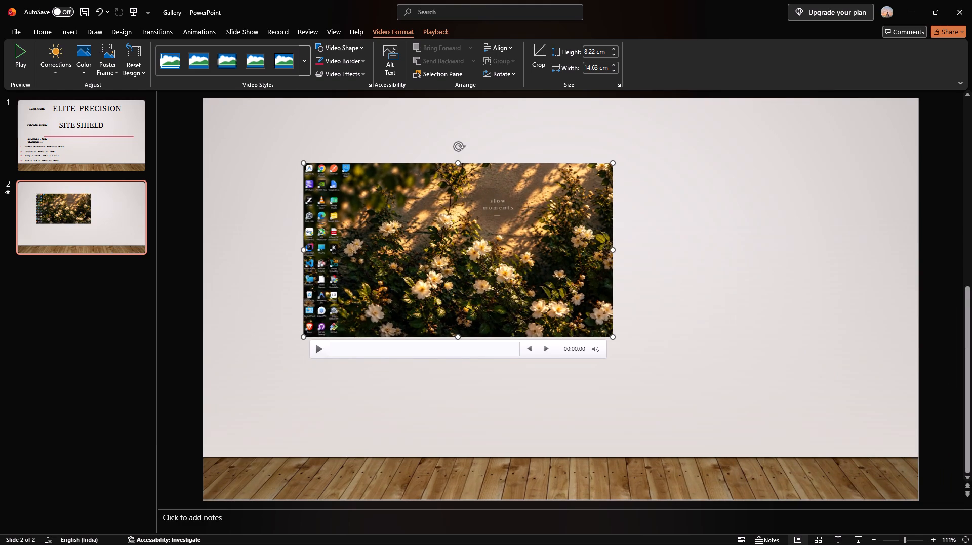
pyautogui.moveTo(300, 163); pyautogui.dragTo(212, 99)
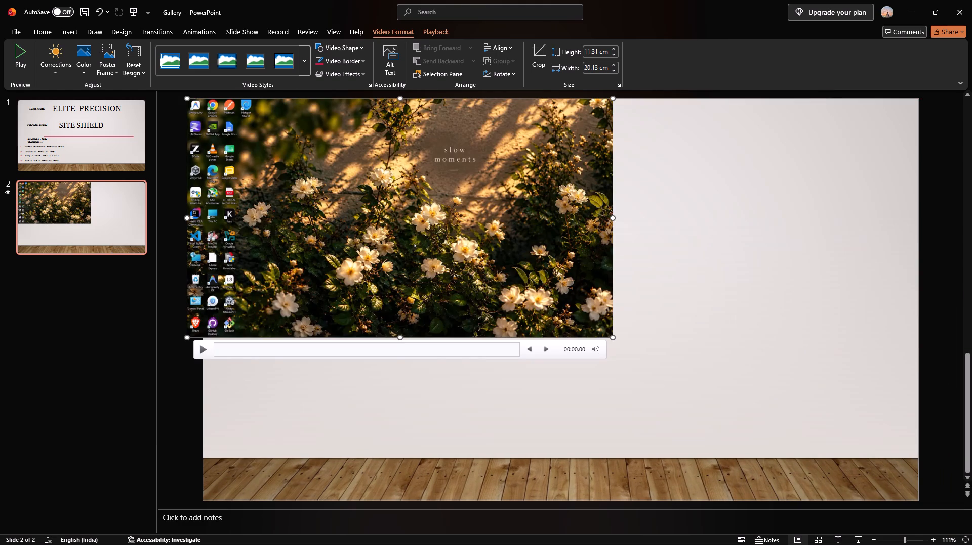
pyautogui.click(401, 98)
pyautogui.moveTo(405, 98); pyautogui.dragTo(423, 109)
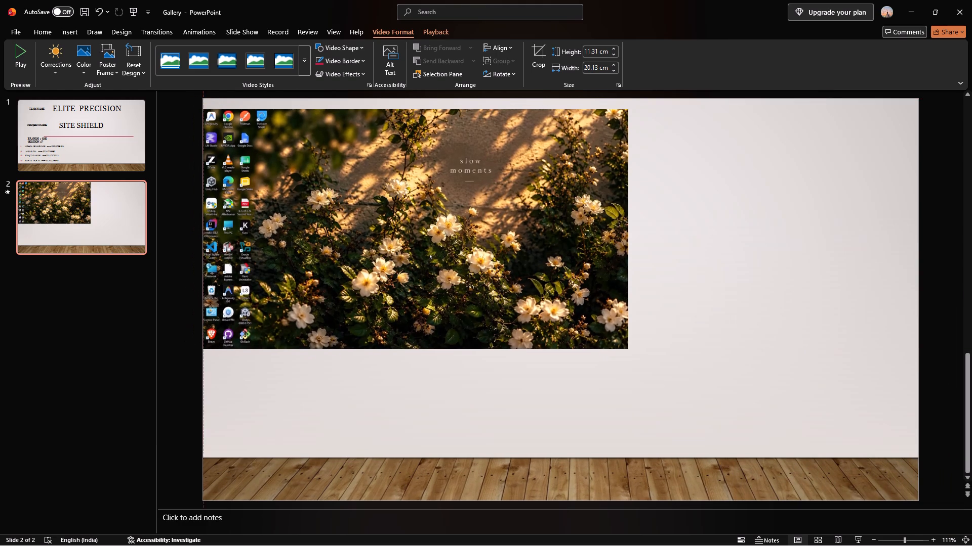
pyautogui.moveTo(423, 109); pyautogui.dragTo(419, 100)
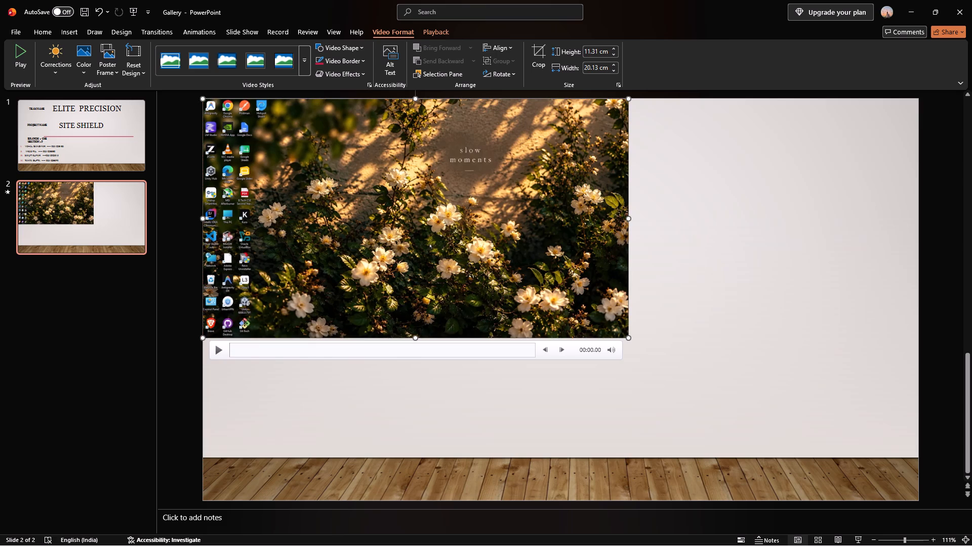
pyautogui.moveTo(628, 338); pyautogui.dragTo(756, 456)
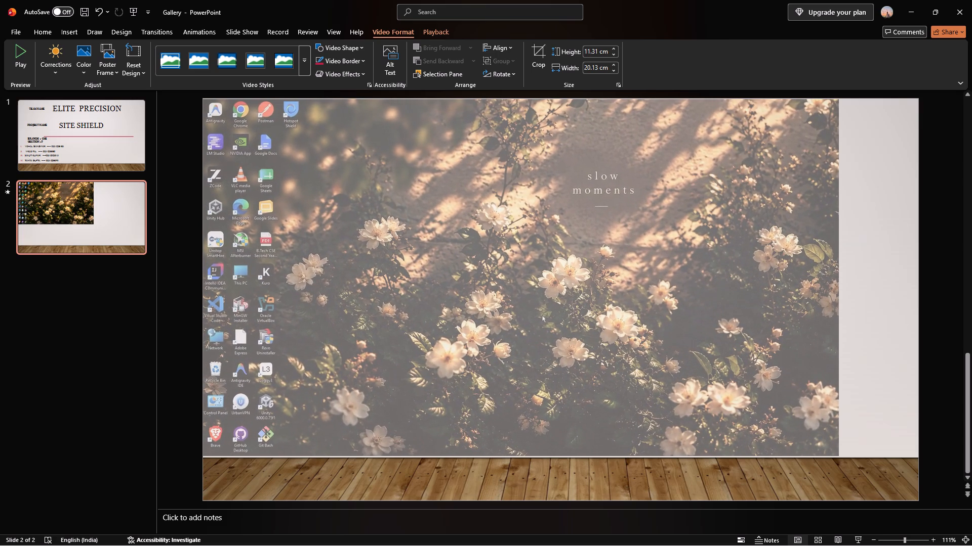
pyautogui.moveTo(756, 456); pyautogui.dragTo(758, 458)
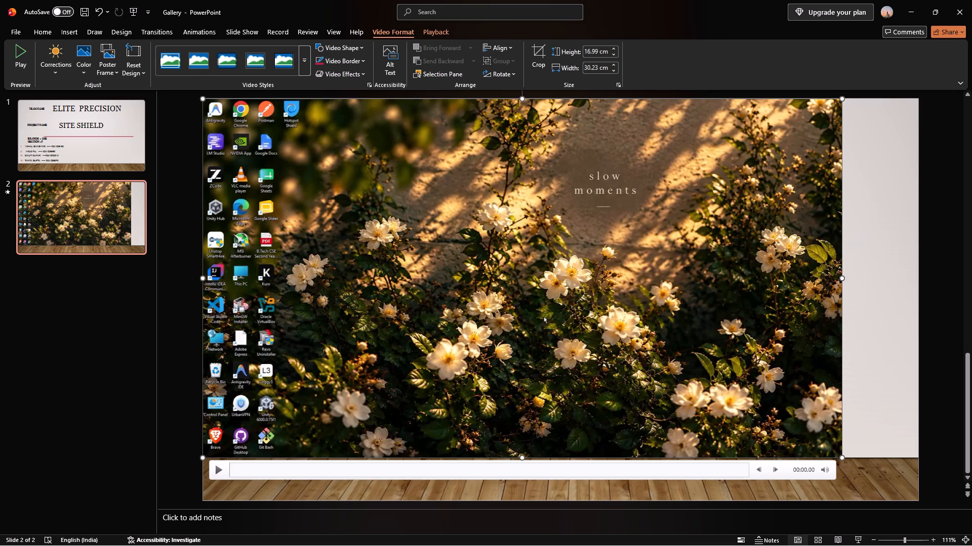
# Start the video preview on slide 2 and move the video sideways to centre it along the slide's top edge.
pyautogui.click(221, 472)
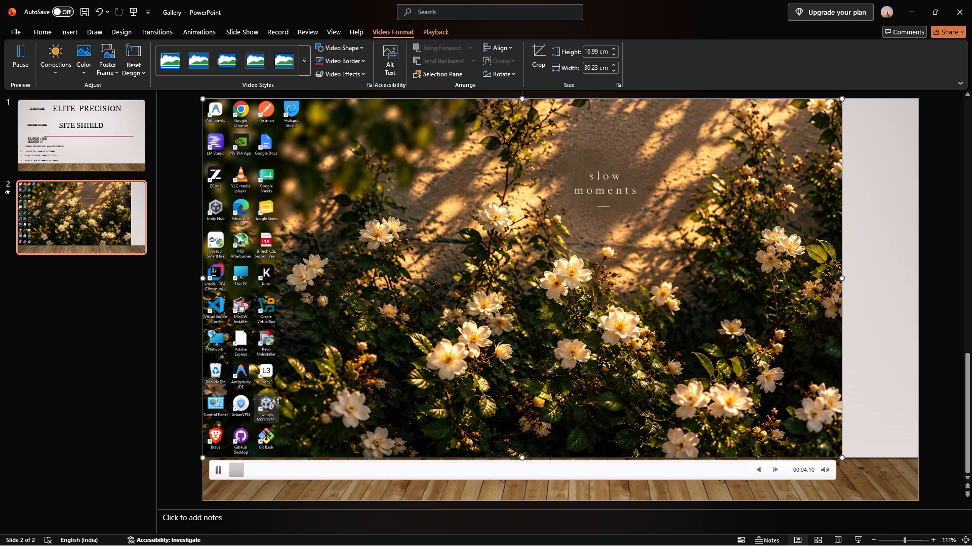
pyautogui.moveTo(568, 99); pyautogui.dragTo(577, 98)
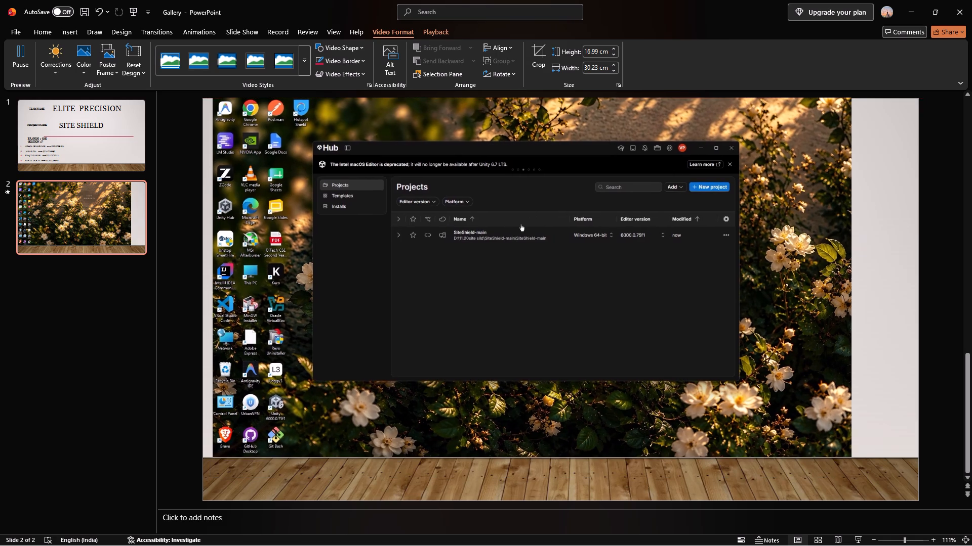
pyautogui.moveTo(577, 98); pyautogui.dragTo(600, 102)
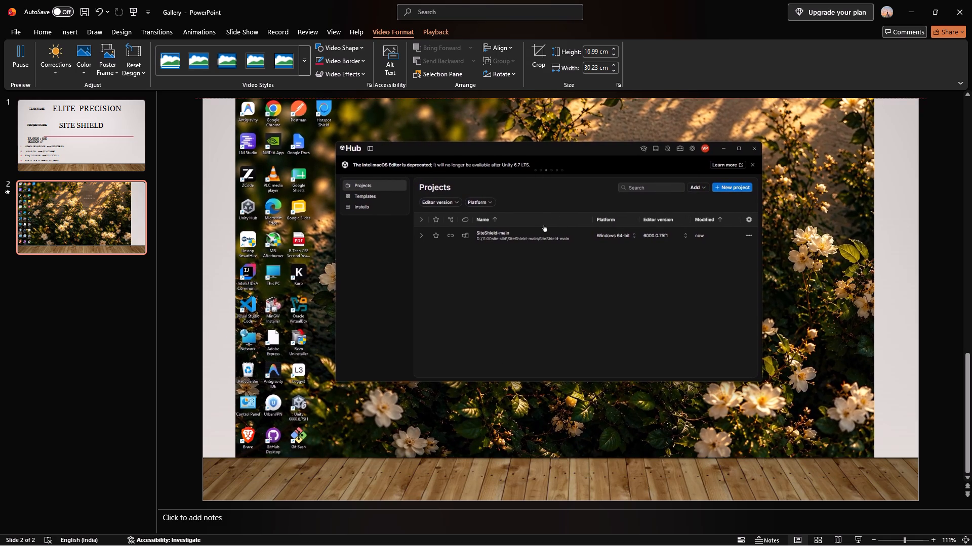
pyautogui.moveTo(600, 102); pyautogui.dragTo(600, 101)
pyautogui.moveTo(600, 101); pyautogui.dragTo(605, 100)
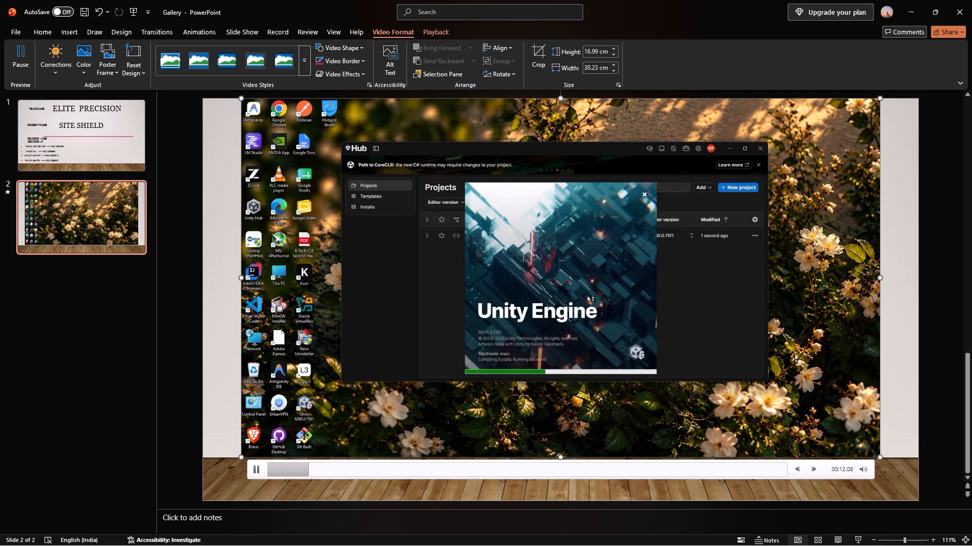
# Pause and resume the video preview on slide 2.
pyautogui.click(253, 467)
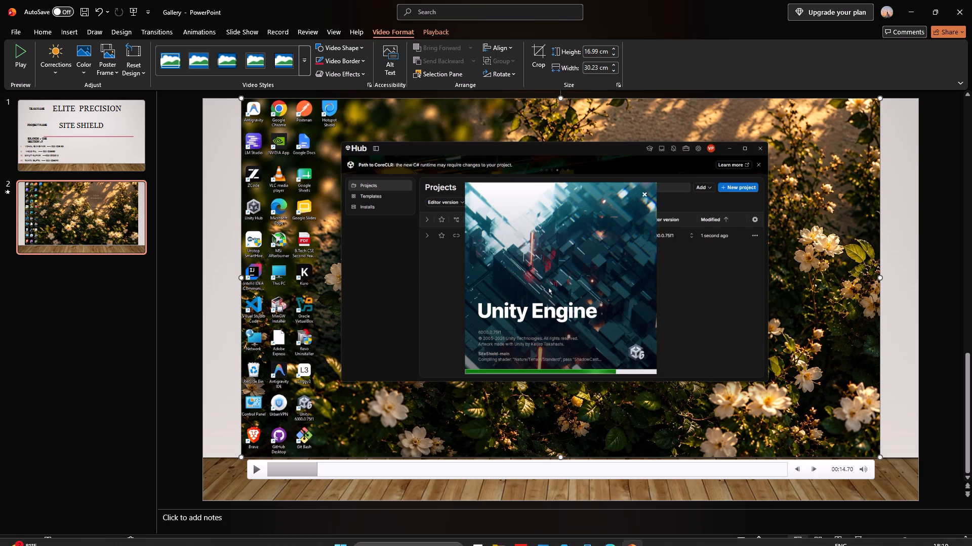
pyautogui.click(257, 464)
pyautogui.click(256, 464)
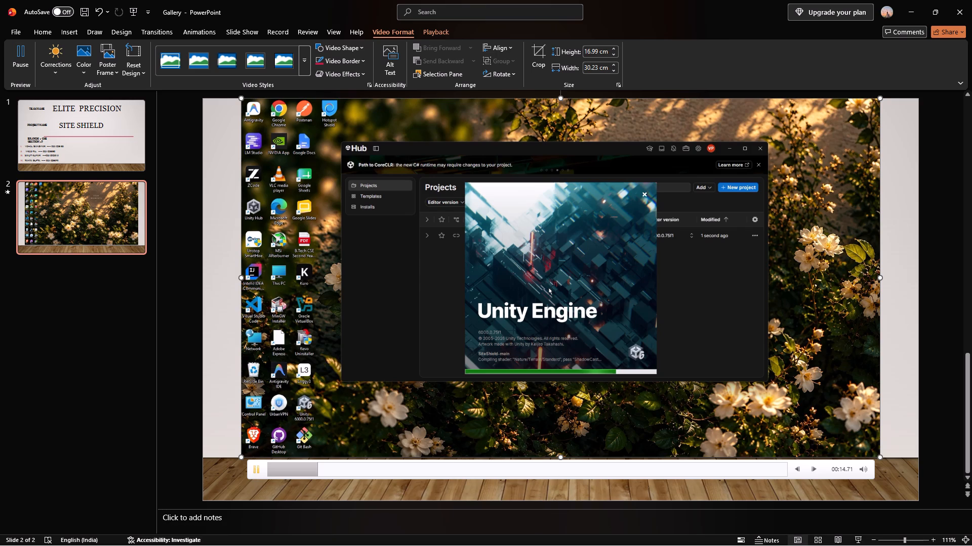
# On the title slide, widen the gap between the first and last name in member row II by two spaces.
pyautogui.click(118, 136)
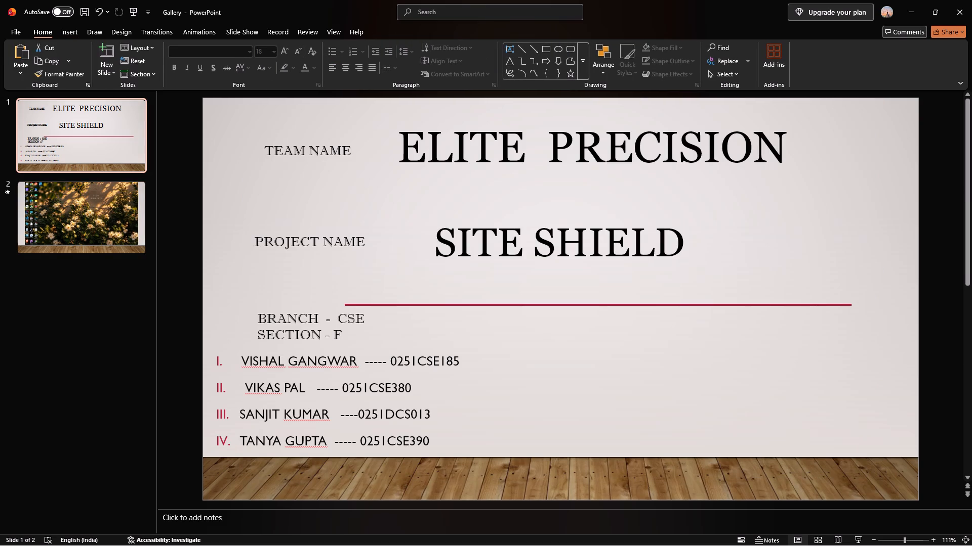
pyautogui.click(282, 388)
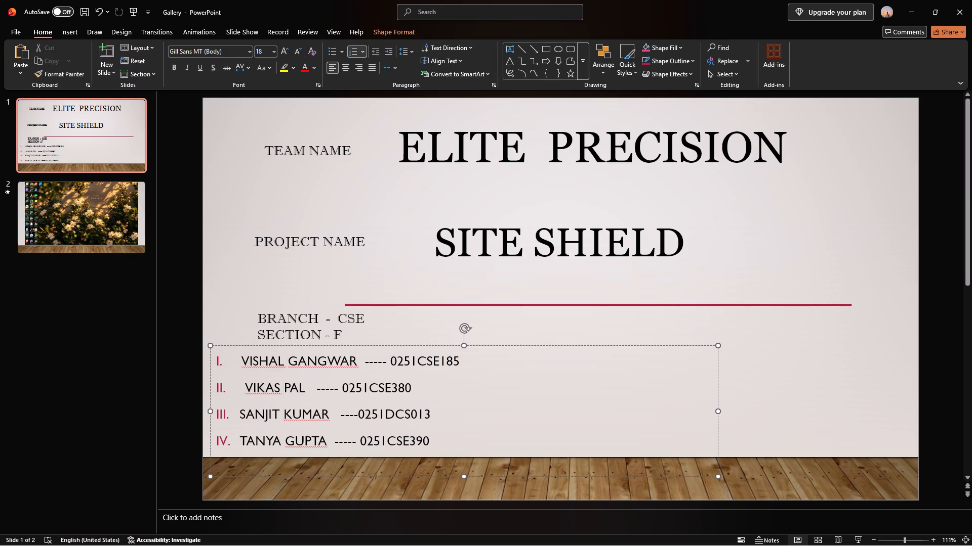
pyautogui.press('space')
pyautogui.press('space')
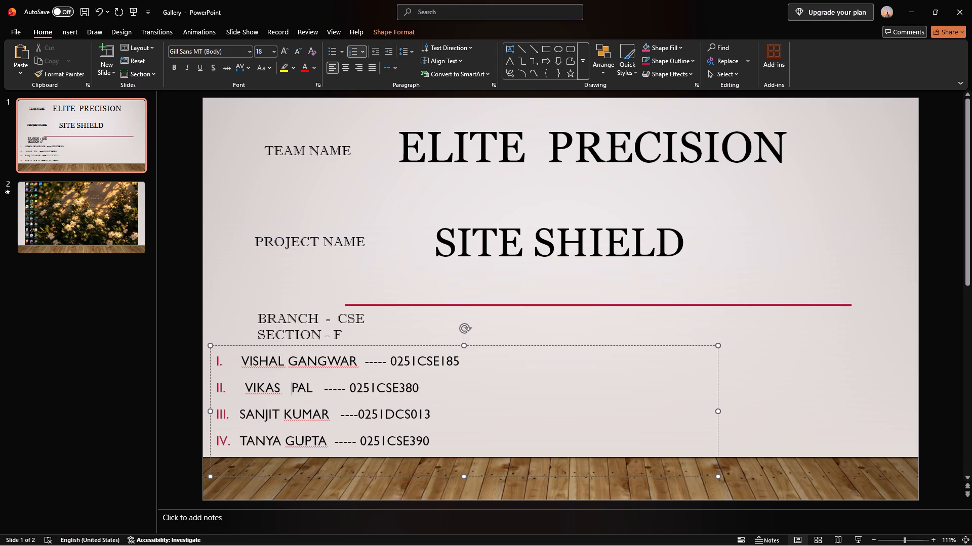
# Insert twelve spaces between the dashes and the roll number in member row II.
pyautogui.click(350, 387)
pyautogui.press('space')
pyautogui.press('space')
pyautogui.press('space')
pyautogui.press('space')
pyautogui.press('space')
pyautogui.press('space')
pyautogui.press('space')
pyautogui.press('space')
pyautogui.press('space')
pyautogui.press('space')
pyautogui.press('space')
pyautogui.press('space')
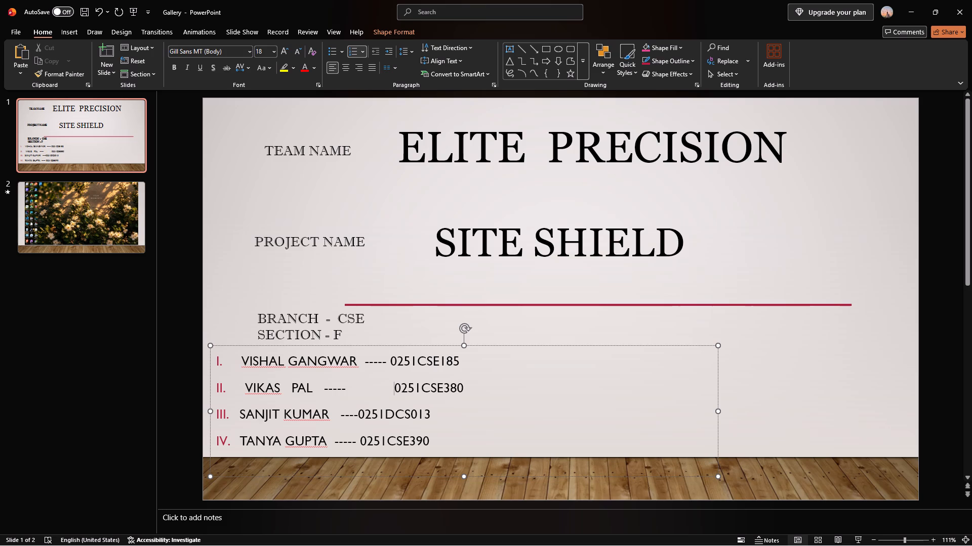
# Replace the dashes in member row I with spaces, lining its roll number up with the one in row II.
pyautogui.moveTo(387, 362); pyautogui.dragTo(370, 362)
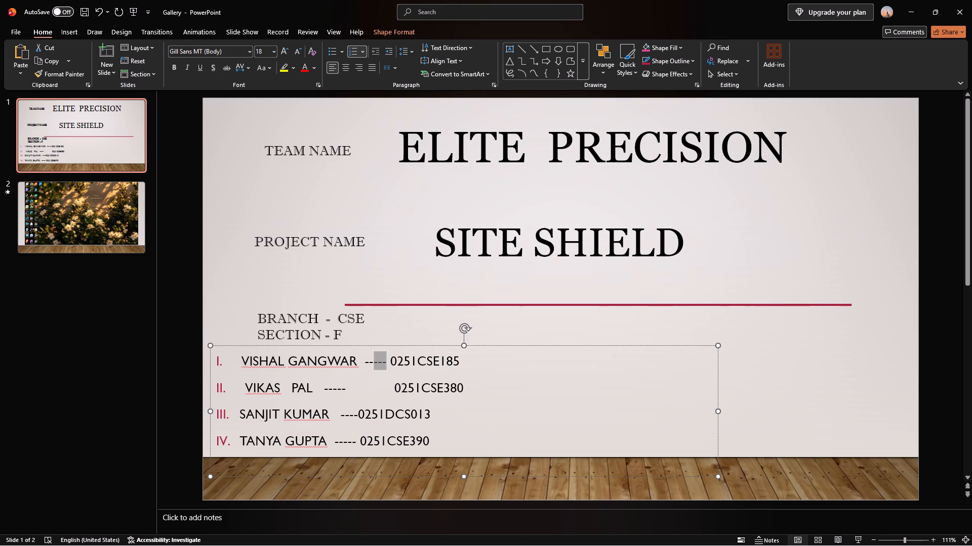
pyautogui.moveTo(370, 362); pyautogui.dragTo(364, 364)
pyautogui.press('BackSpace')
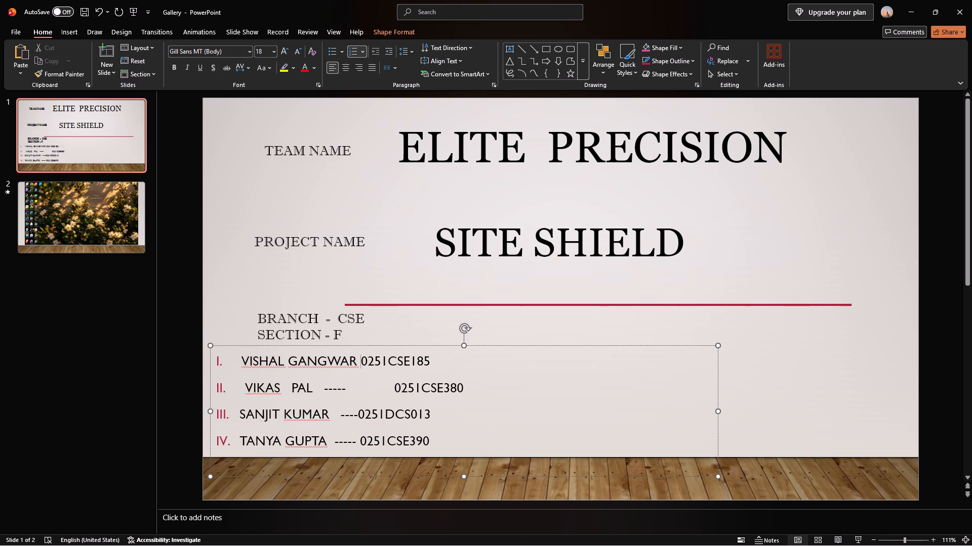
pyautogui.press('space')
pyautogui.press('space')
pyautogui.press('space')
pyautogui.press('space')
pyautogui.press('space')
pyautogui.press('space')
pyautogui.press('space')
pyautogui.press('space')
pyautogui.press('space')
pyautogui.press('space')
pyautogui.press('space')
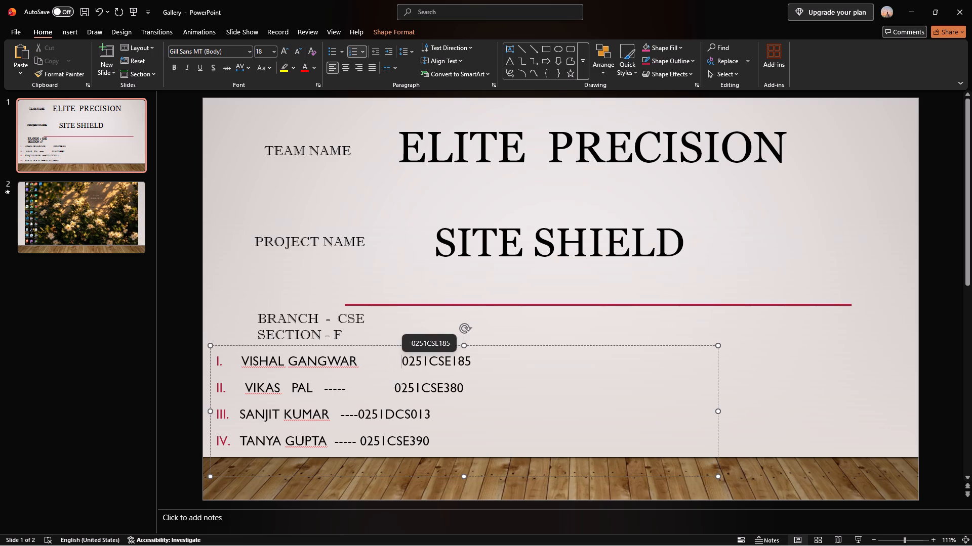
pyautogui.press('BackSpace')
pyautogui.press('BackSpace')
# Replace the dashes in member row II with spaces, lining its roll number up with the one in row I.
pyautogui.moveTo(354, 388); pyautogui.dragTo(335, 390)
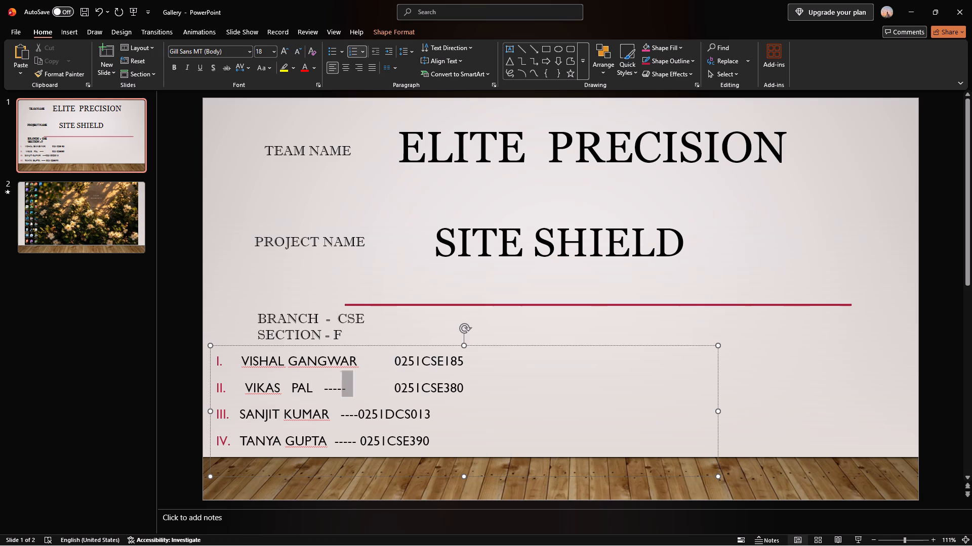
pyautogui.moveTo(335, 390); pyautogui.dragTo(323, 384)
pyautogui.press('BackSpace')
pyautogui.press('space')
pyautogui.press('space')
pyautogui.press('space')
pyautogui.press('space')
pyautogui.press('space')
pyautogui.press('space')
pyautogui.press('space')
pyautogui.press('space')
pyautogui.press('space')
pyautogui.press('space')
pyautogui.press('space')
pyautogui.press('space')
pyautogui.press('space')
pyautogui.press('space')
pyautogui.press('space')
pyautogui.press('space')
pyautogui.press('space')
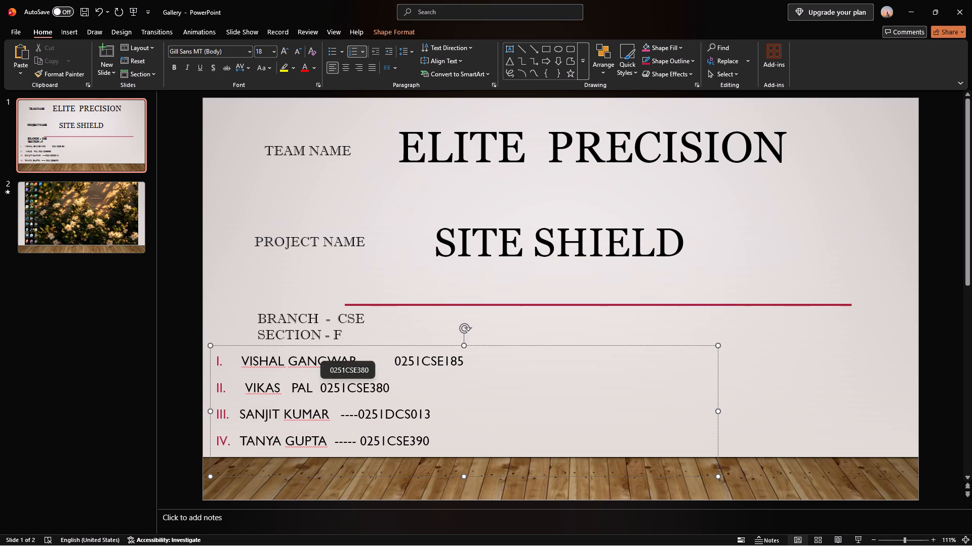
pyautogui.press('space')
pyautogui.press('space')
pyautogui.press('space')
pyautogui.press('space')
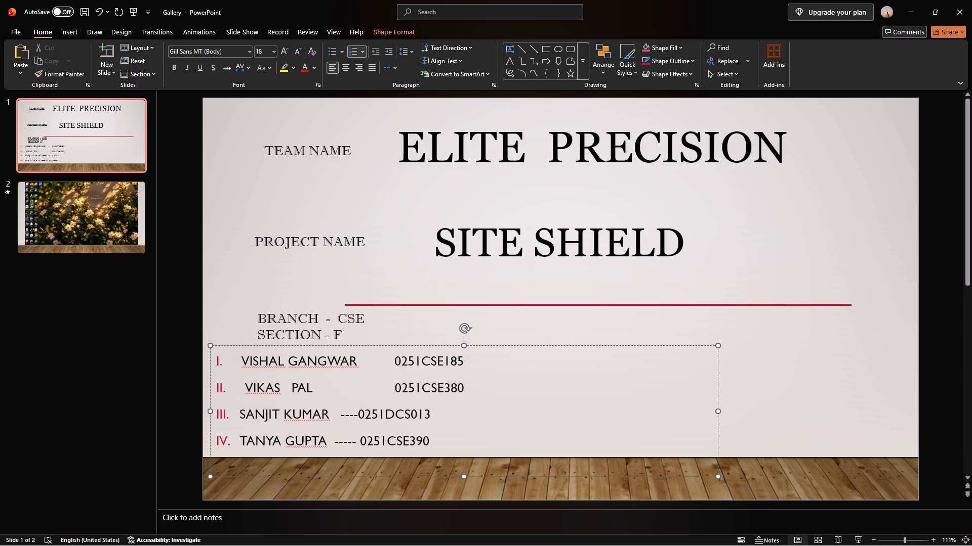
# Replace the dashes in member row III with spaces, bringing its roll number into the same column as the rows above.
pyautogui.moveTo(356, 413); pyautogui.dragTo(342, 414)
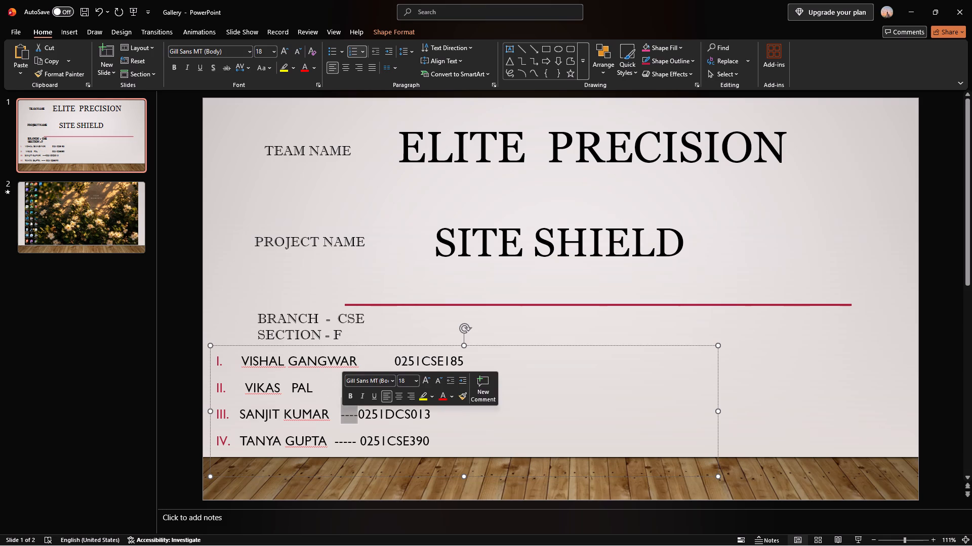
pyautogui.press('BackSpace')
pyautogui.press('space')
pyautogui.press('space')
pyautogui.press('space')
pyautogui.press('space')
pyautogui.press('space')
pyautogui.press('space')
pyautogui.press('space')
pyautogui.press('space')
pyautogui.press('space')
pyautogui.press('space')
pyautogui.press('space')
pyautogui.press('space')
pyautogui.press('space')
pyautogui.press('space')
pyautogui.press('space')
pyautogui.press('space')
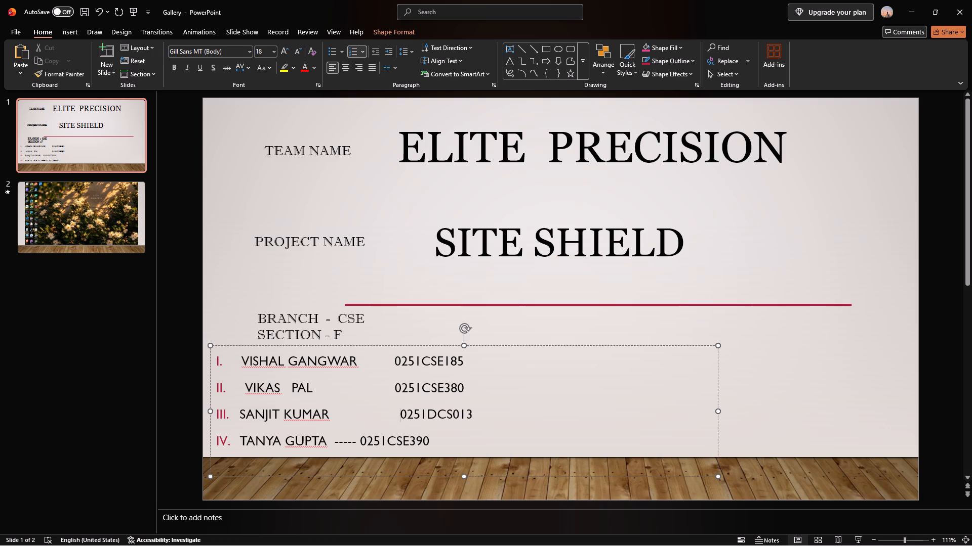
pyautogui.press('BackSpace')
# Replace the dashes in member row IV with spaces, bringing its roll number into line with the row III number.
pyautogui.moveTo(353, 442); pyautogui.dragTo(338, 439)
pyautogui.press('BackSpace')
pyautogui.press('Right')
pyautogui.press('BackSpace')
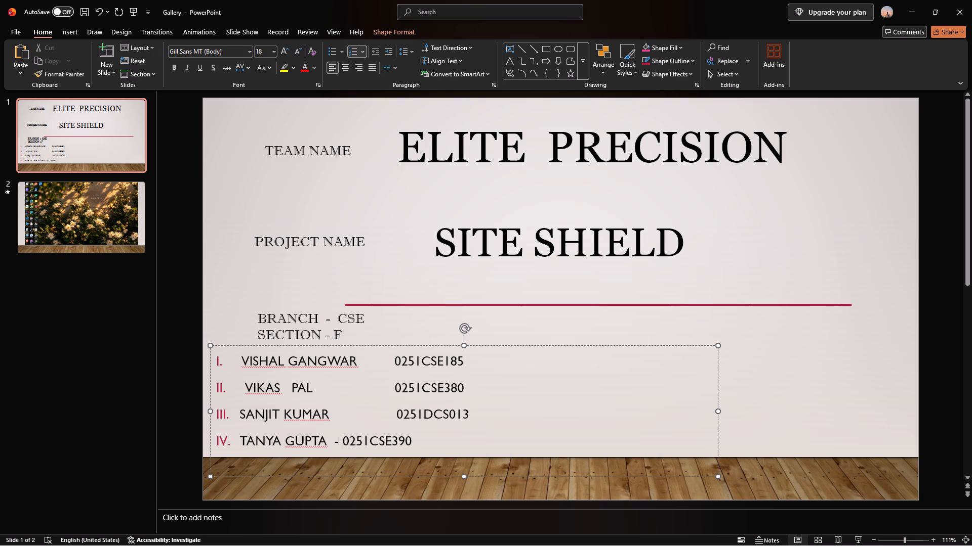
pyautogui.press('BackSpace')
pyautogui.press('space')
pyautogui.press('space')
pyautogui.press('space')
pyautogui.press('space')
pyautogui.press('space')
pyautogui.press('space')
pyautogui.press('space')
pyautogui.press('space')
pyautogui.press('space')
pyautogui.press('space')
pyautogui.press('space')
pyautogui.press('space')
pyautogui.press('space')
pyautogui.press('space')
pyautogui.press('space')
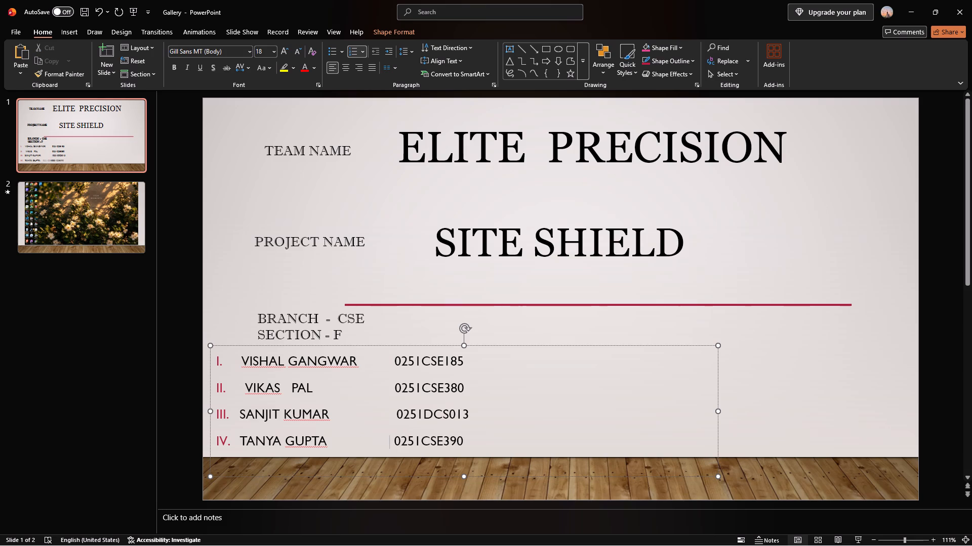
pyautogui.press('space')
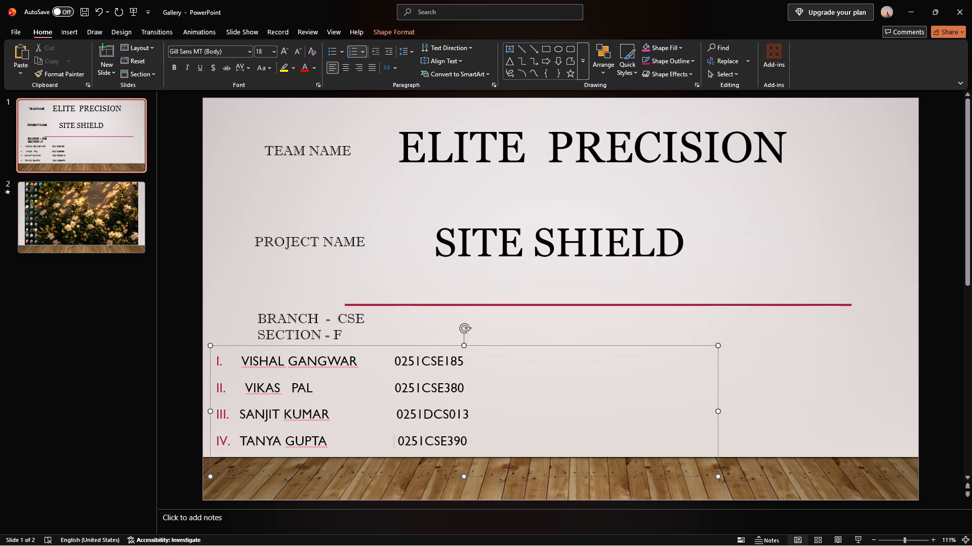
# Remove one space before the roll numbers in member rows III and IV to line them up with the rows above.
pyautogui.click(396, 411)
pyautogui.press('BackSpace')
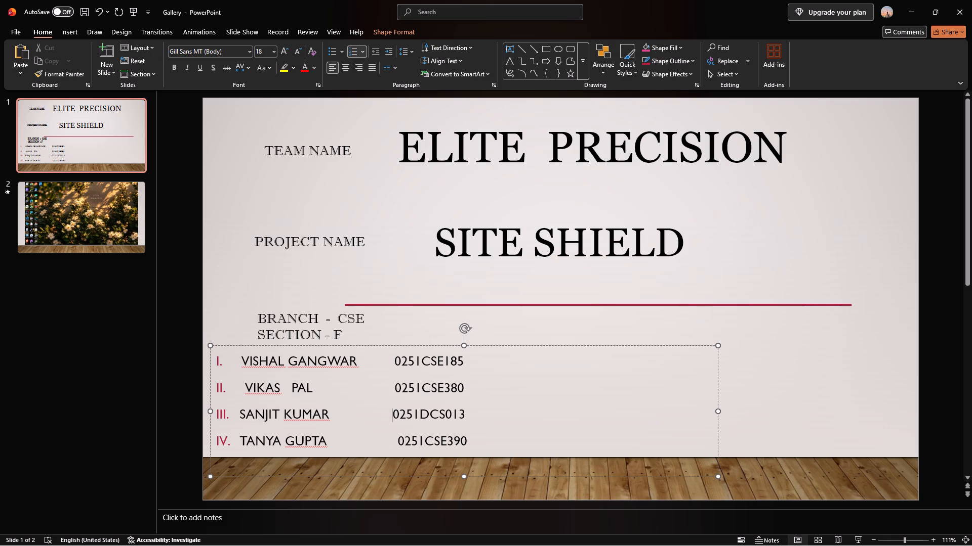
pyautogui.click(397, 444)
pyautogui.press('BackSpace')
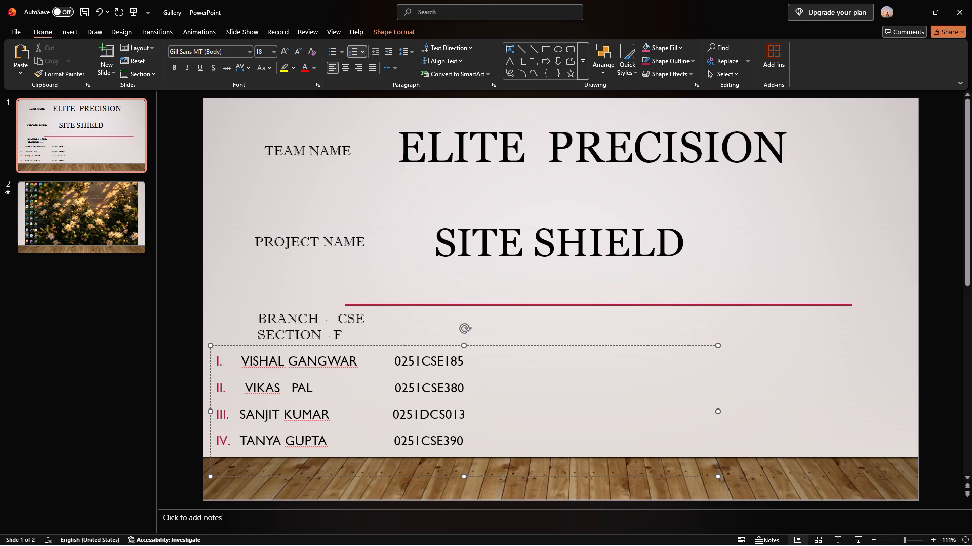
pyautogui.click(394, 362)
# Insert one space before the member names in rows I, III and IV, bringing them closer to row II's indent.
pyautogui.click(243, 362)
pyautogui.press('space')
pyautogui.click(239, 413)
pyautogui.press('space')
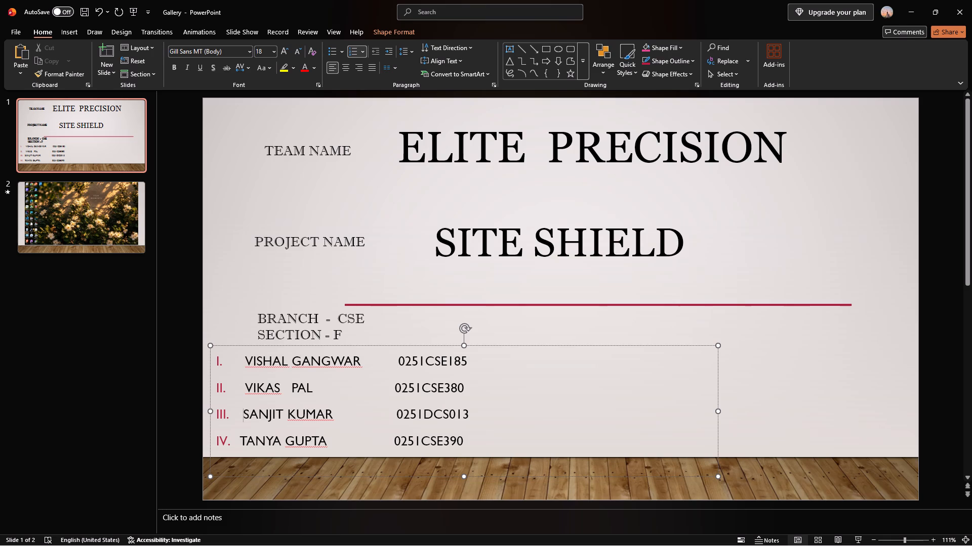
pyautogui.click(243, 439)
pyautogui.click(241, 437)
pyautogui.press('space')
pyautogui.click(772, 300)
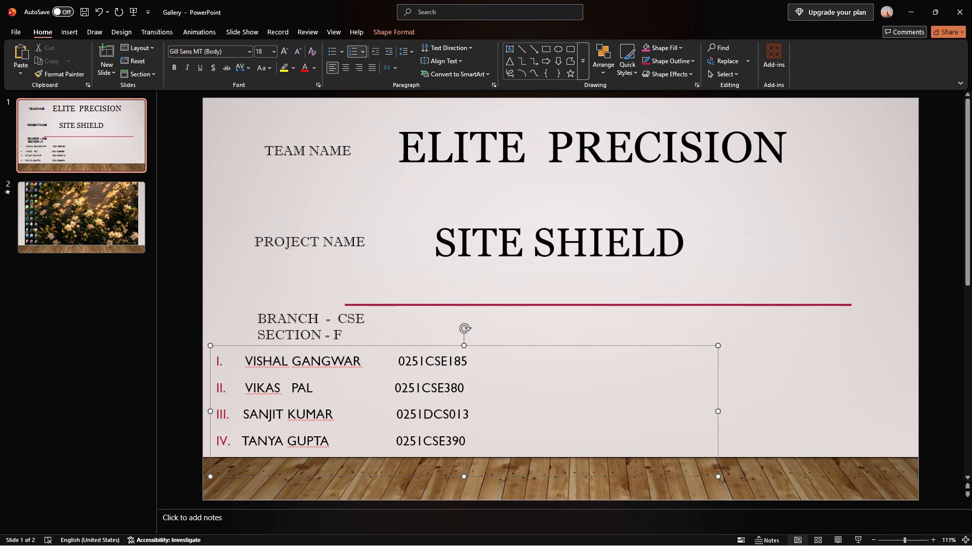
# Display slide 2 with the demo video.
pyautogui.click(76, 225)
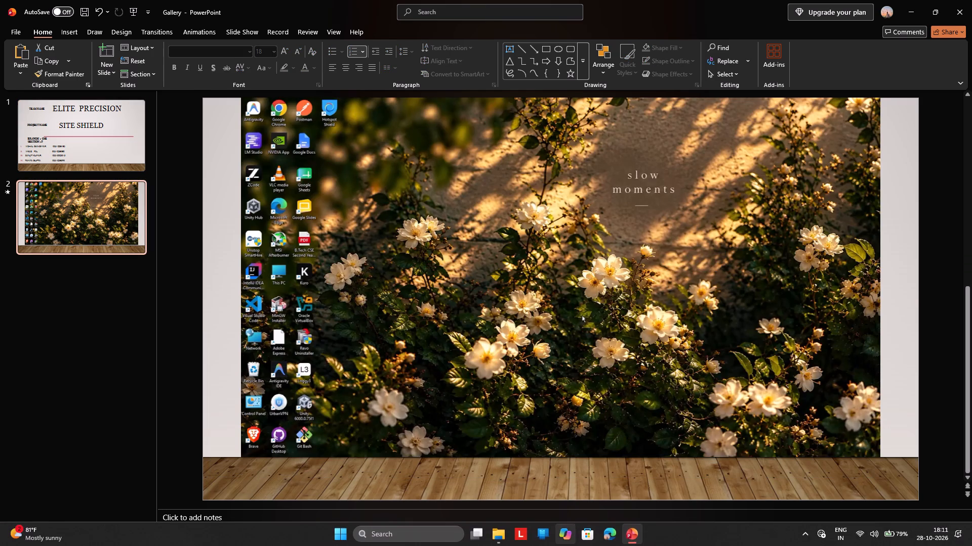
# Switch to Microsoft Edge and open the suggested Google Drive address for "drive".
pyautogui.click(607, 535)
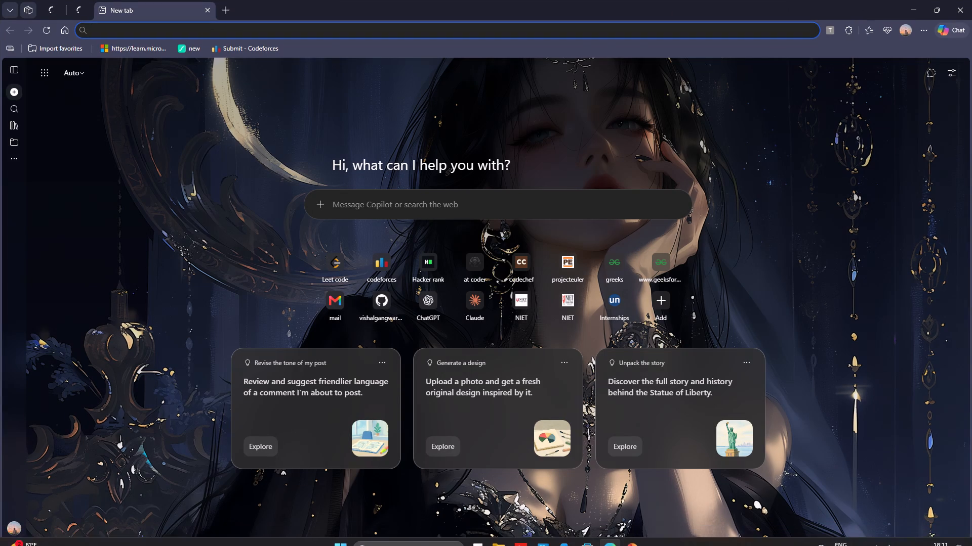
pyautogui.click(346, 34)
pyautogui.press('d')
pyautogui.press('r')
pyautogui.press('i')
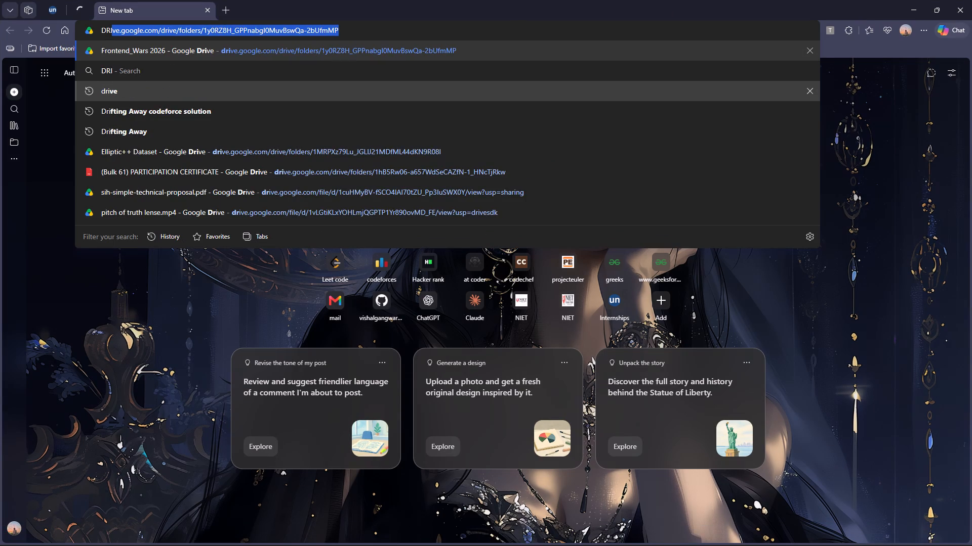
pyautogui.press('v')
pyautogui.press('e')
pyautogui.press('Return')
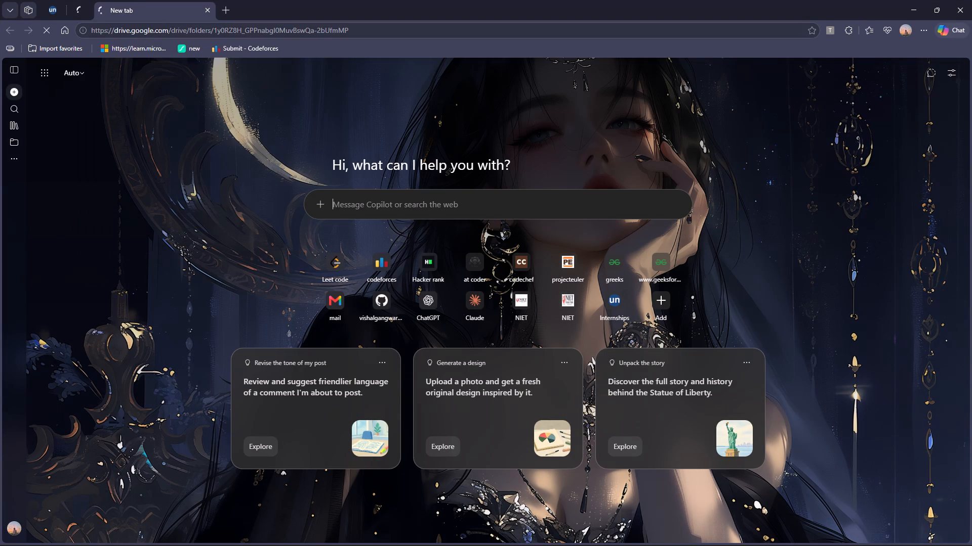
# Check the Wi-Fi connection while Google Drive loads, with the browser window moved aside, and return the window to full size.
pyautogui.moveTo(495, 0); pyautogui.dragTo(469, 495)
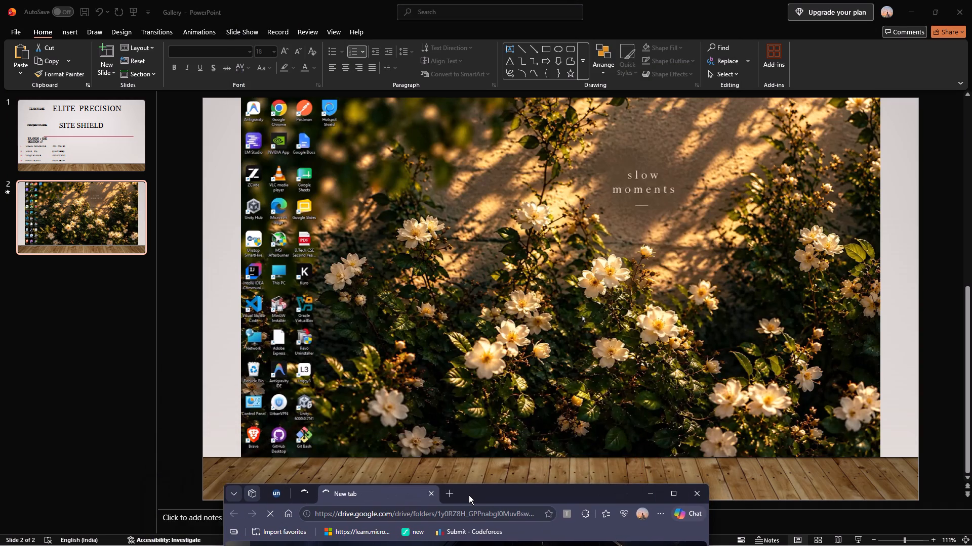
pyautogui.moveTo(469, 495); pyautogui.dragTo(520, 0)
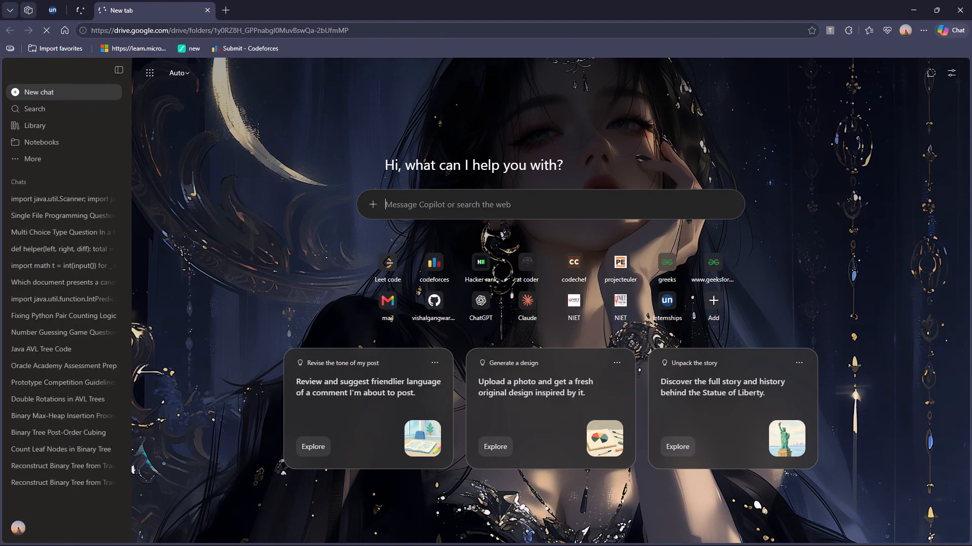
pyautogui.moveTo(489, 0); pyautogui.dragTo(395, 237)
pyautogui.click(863, 543)
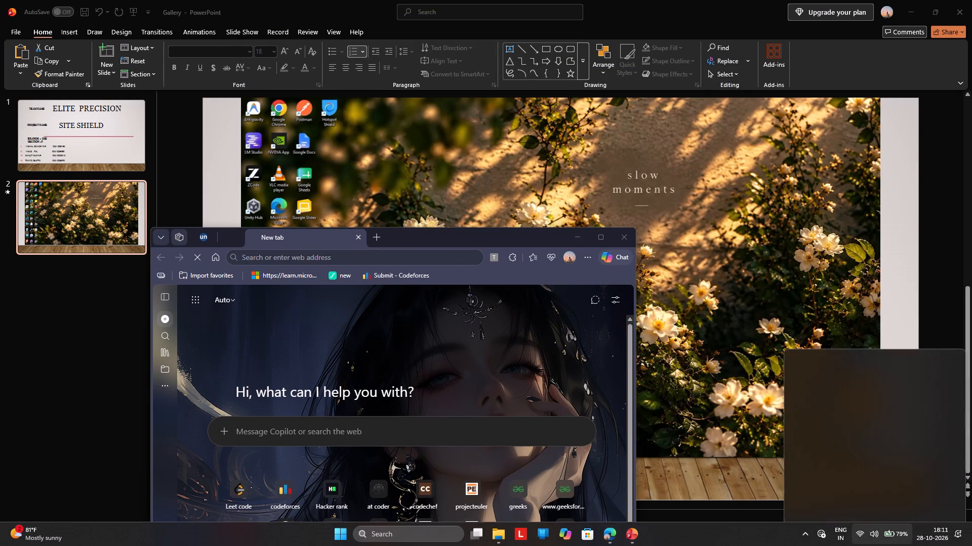
pyautogui.click(835, 341)
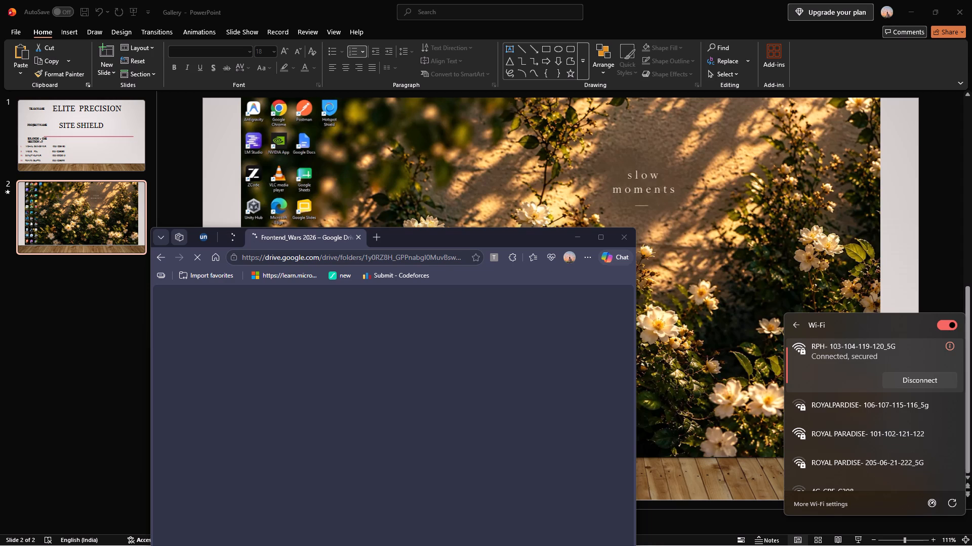
pyautogui.moveTo(410, 237); pyautogui.dragTo(424, 202)
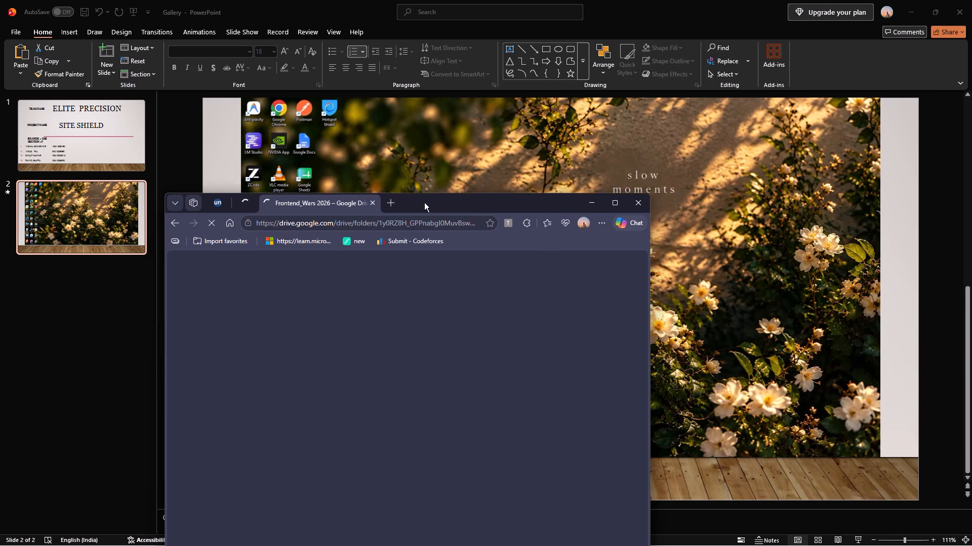
pyautogui.moveTo(424, 202); pyautogui.dragTo(426, 183)
pyautogui.click(857, 527)
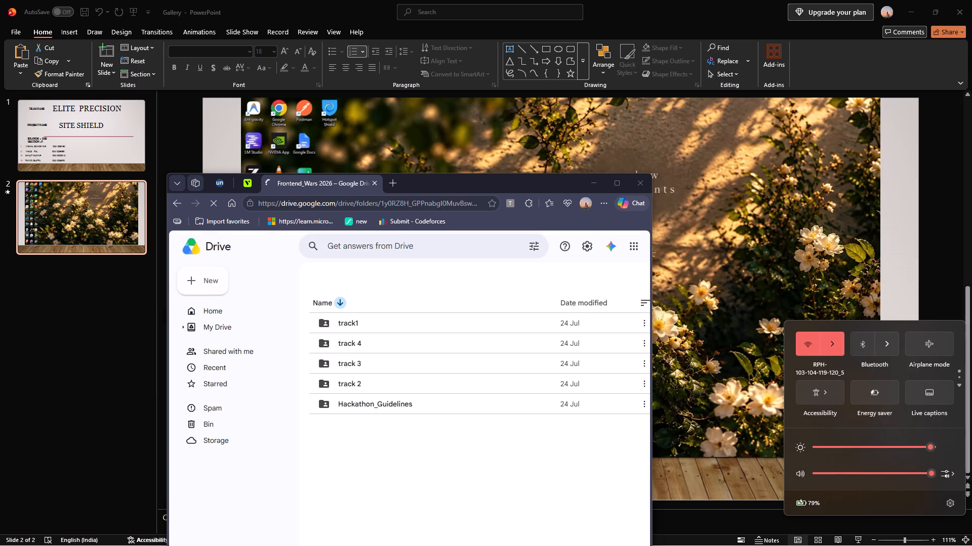
pyautogui.click(251, 331)
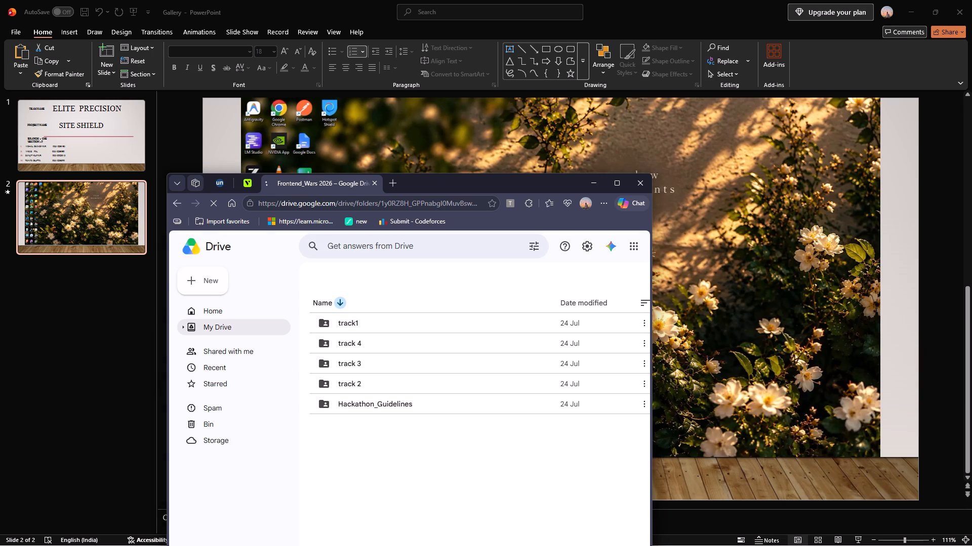
pyautogui.moveTo(516, 178); pyautogui.dragTo(612, 118)
pyautogui.moveTo(536, 121); pyautogui.dragTo(552, 100)
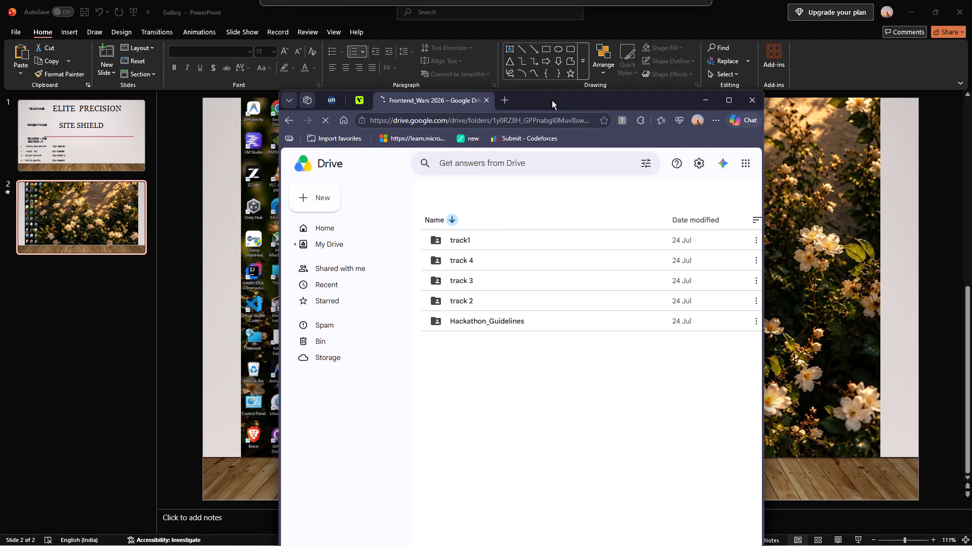
pyautogui.moveTo(552, 100); pyautogui.dragTo(546, 0)
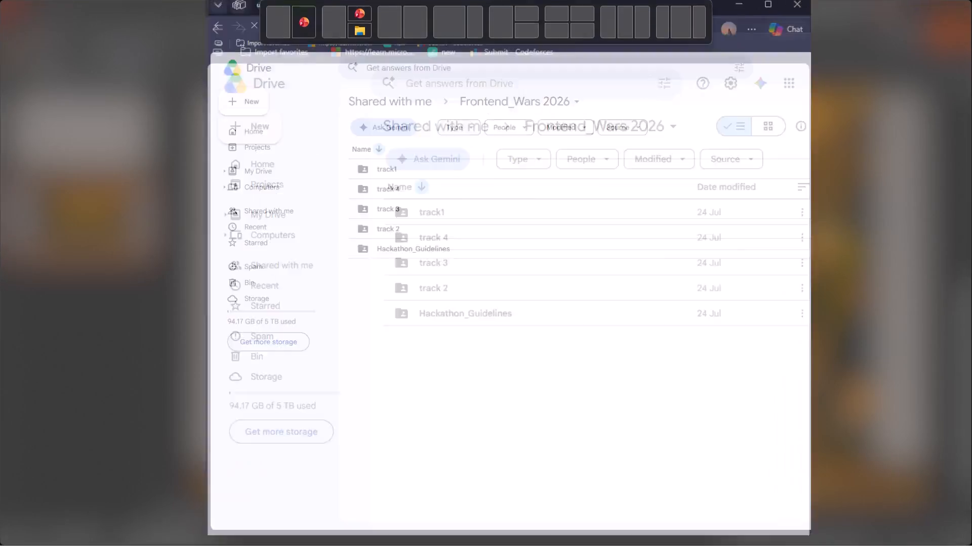
pyautogui.moveTo(550, 0); pyautogui.dragTo(539, 0)
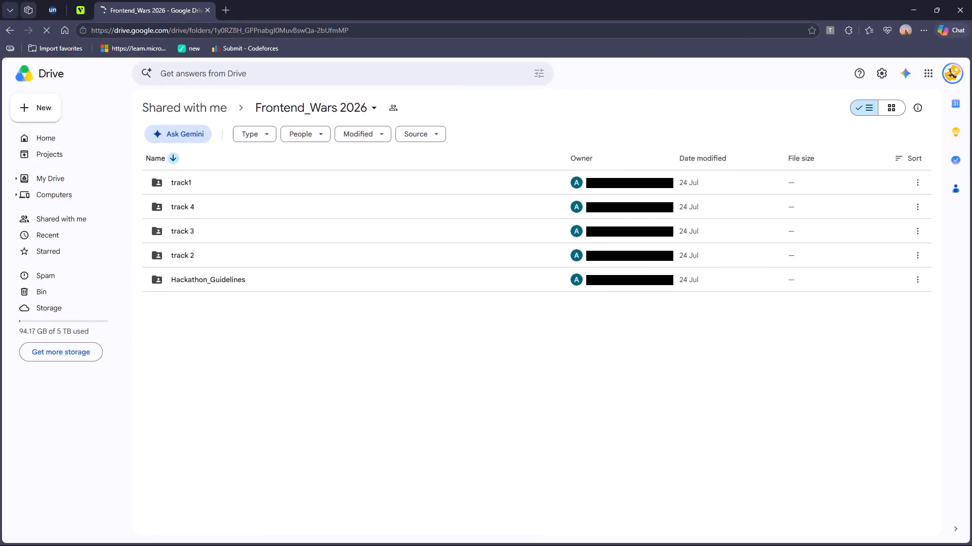
# Go from the shared Frontend_Wars 2026 folder to Drive's Home and open My Drive.
pyautogui.click(68, 140)
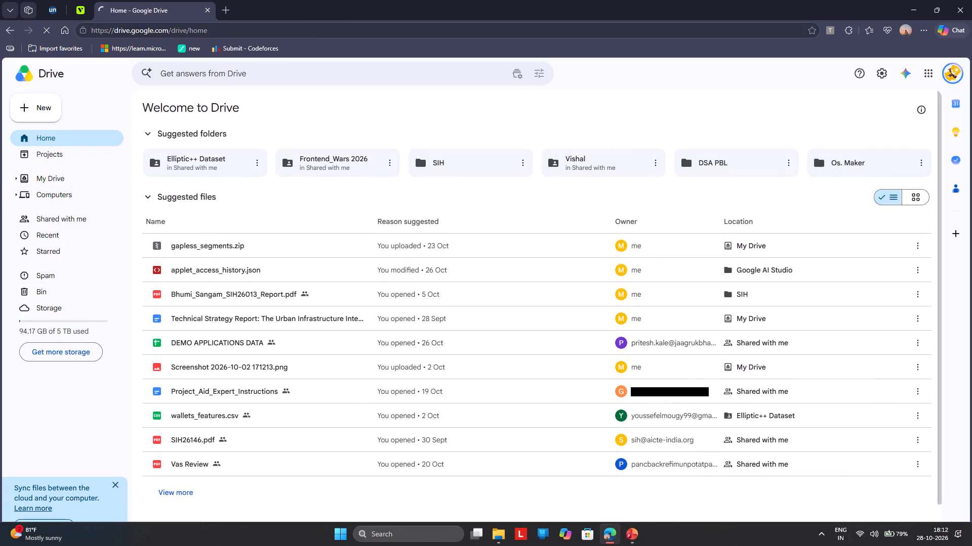
pyautogui.click(68, 180)
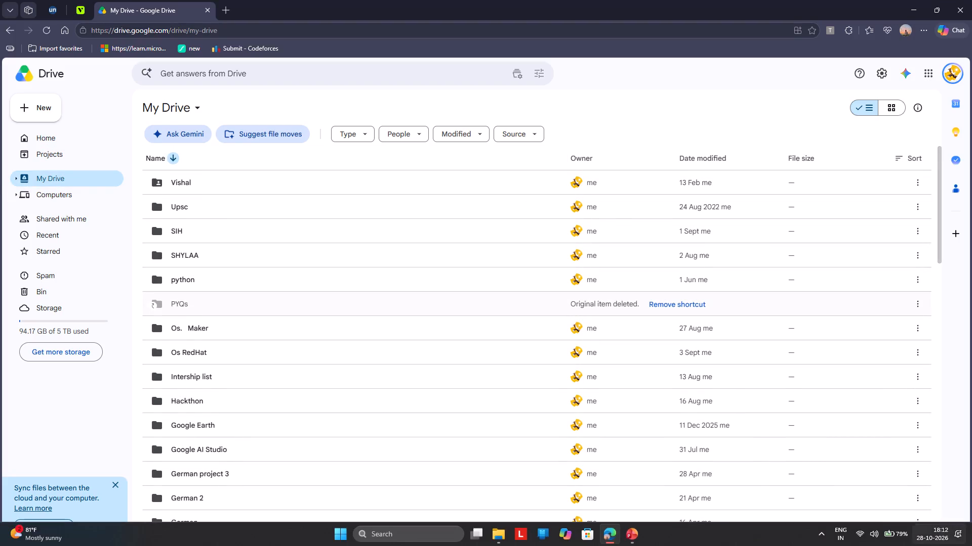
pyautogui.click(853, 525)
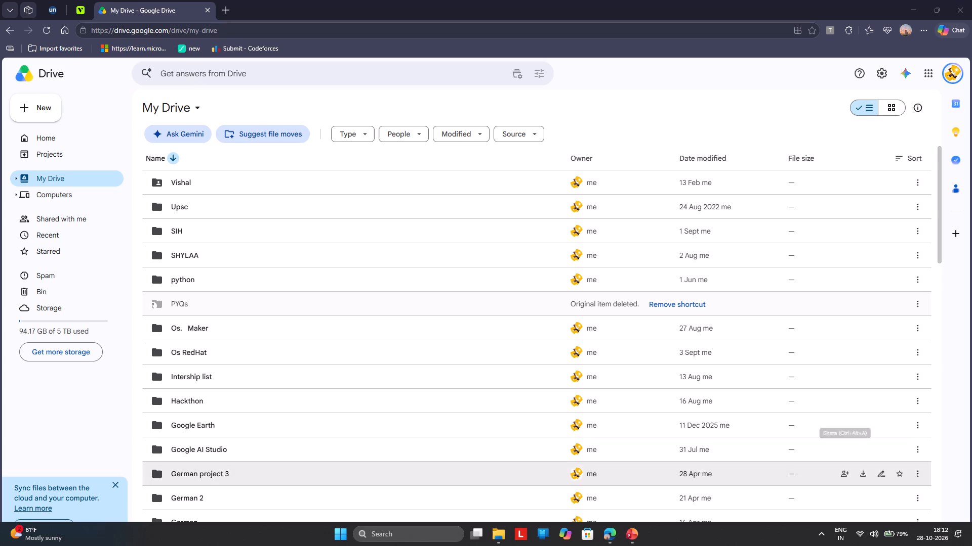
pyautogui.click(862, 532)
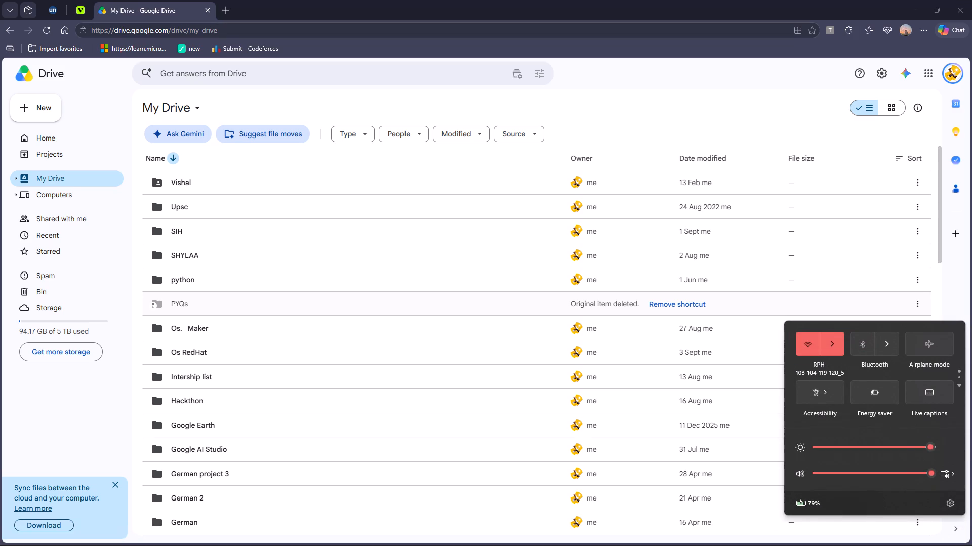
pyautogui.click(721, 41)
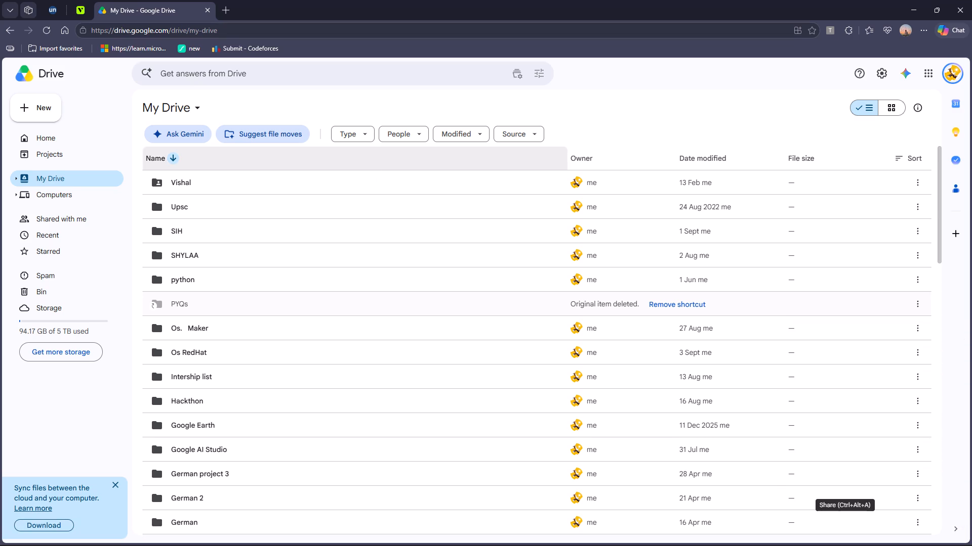
# Create a new folder named SITESHIELD UNITY PDF in My Drive.
pyautogui.click(50, 108)
pyautogui.click(80, 95)
pyautogui.click(80, 106)
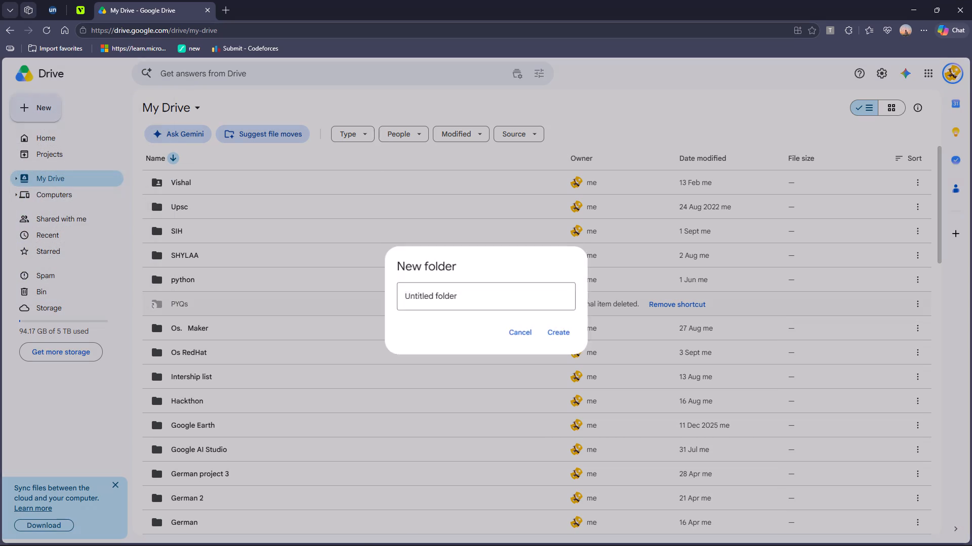
pyautogui.press('BackSpace')
pyautogui.write('SITESHIELD')
pyautogui.press('space')
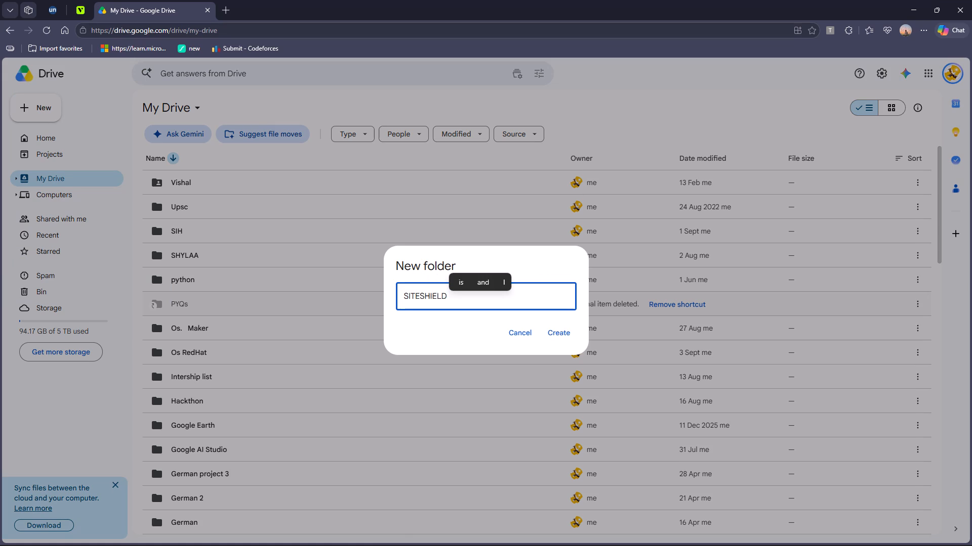
pyautogui.write('UMNI')
pyautogui.press('BackSpace')
pyautogui.press('BackSpace')
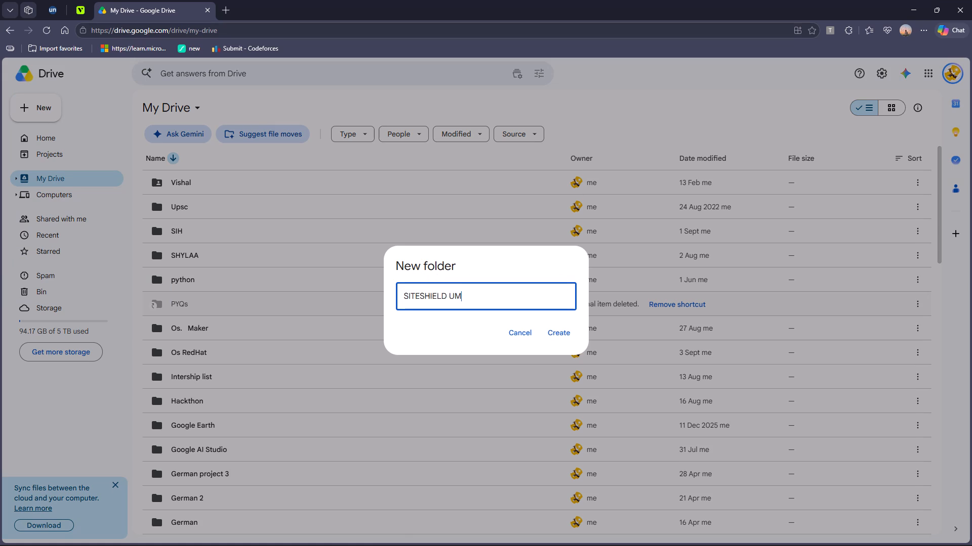
pyautogui.press('BackSpace')
pyautogui.write('NITY PDF')
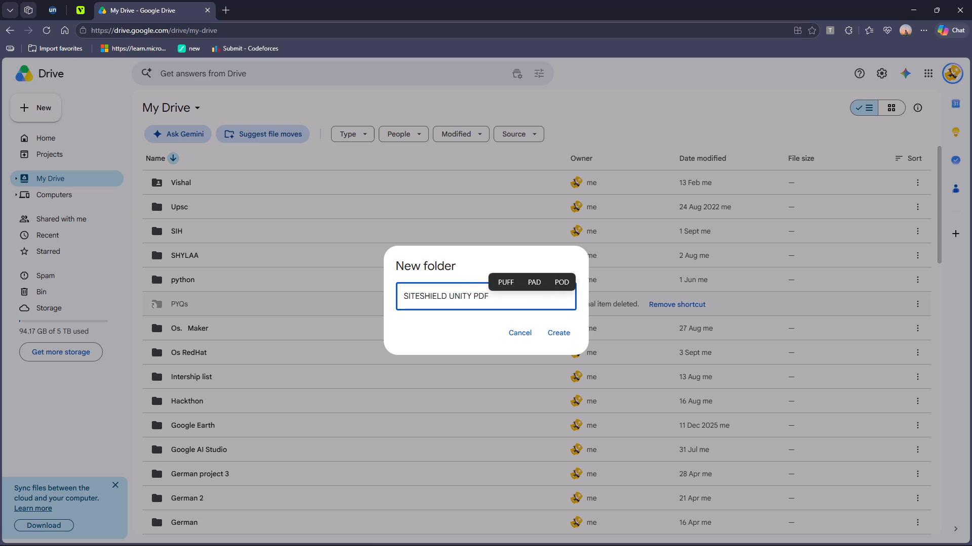
pyautogui.press('Return')
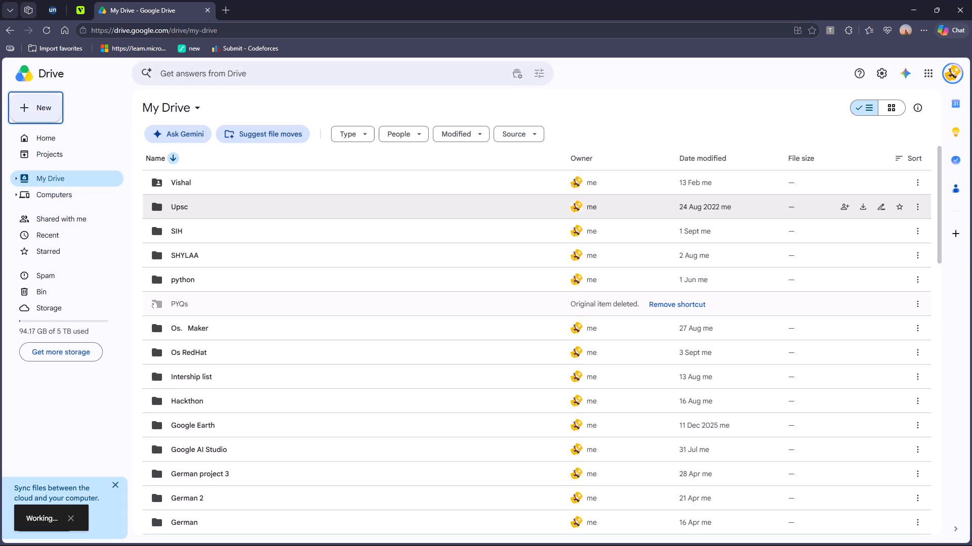
# Open the new SITESHIELD UNITY PDF folder.
pyautogui.doubleClick(214, 225)
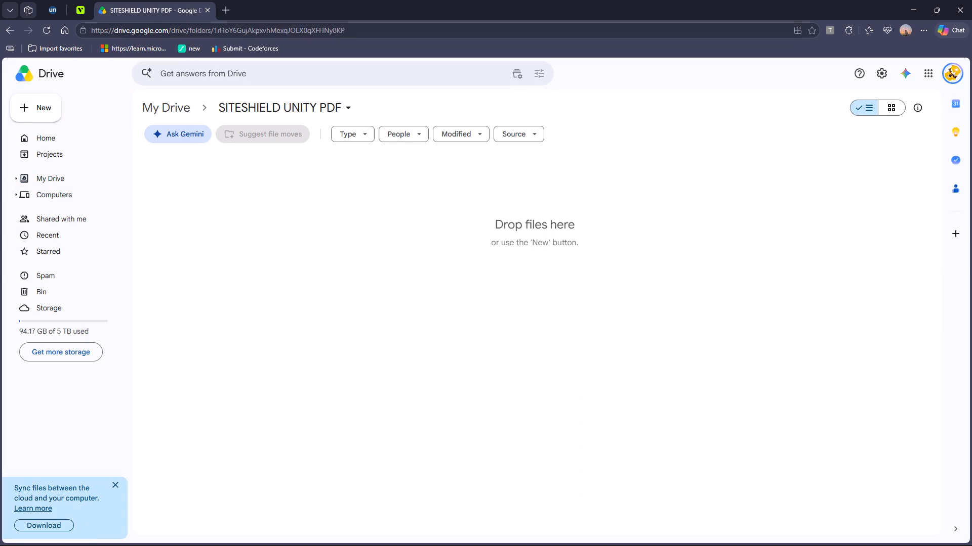
pyautogui.click(344, 205)
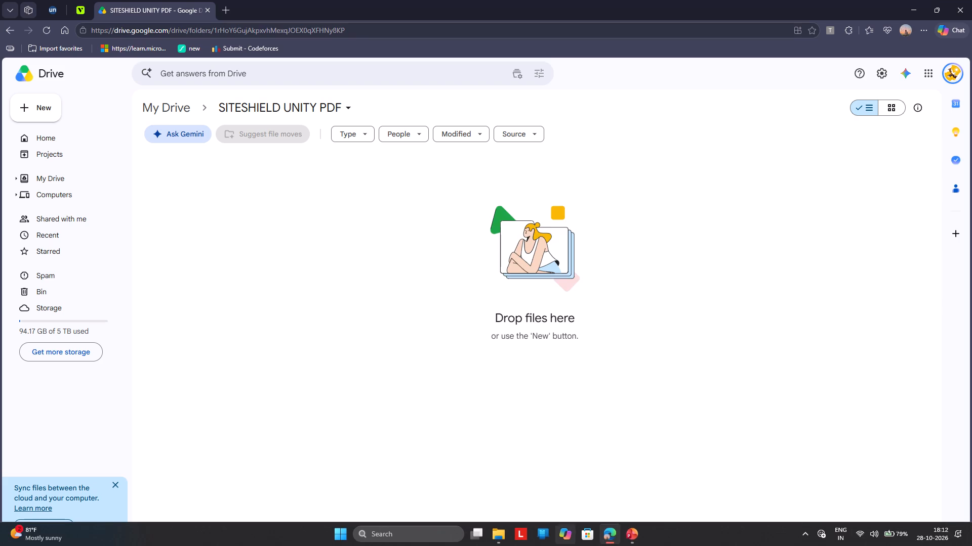
pyautogui.click(492, 317)
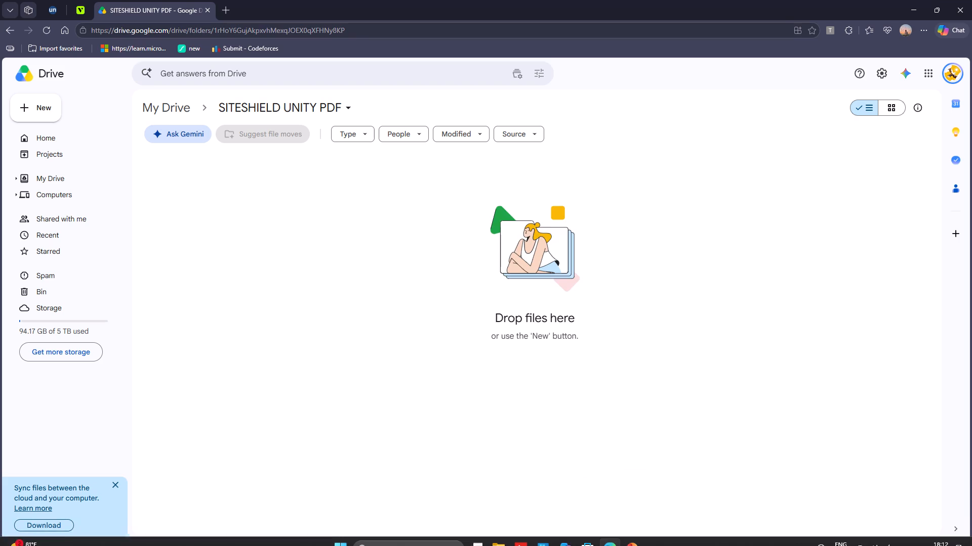
# Upload the recent video file "final ppt video site shild" from File Explorer to the open Drive folder.
pyautogui.click(502, 533)
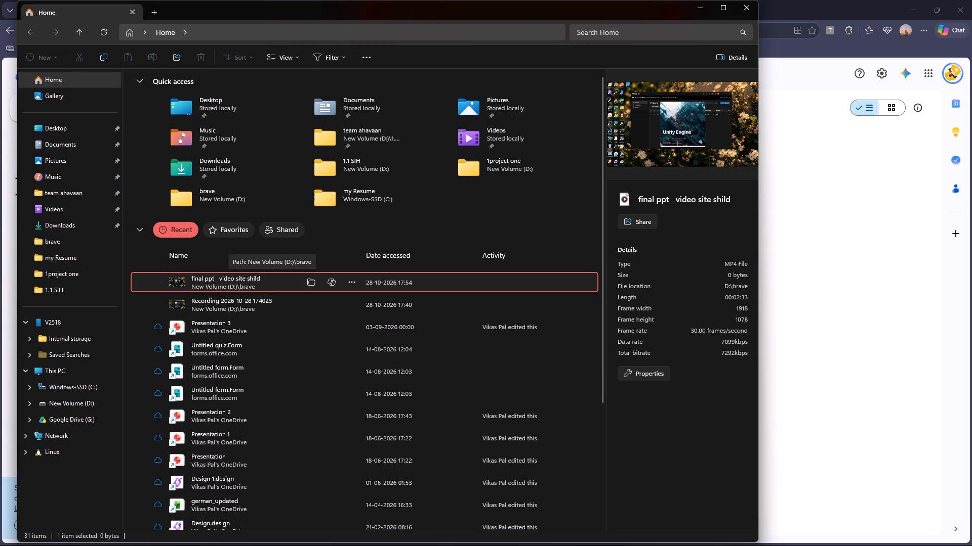
pyautogui.moveTo(270, 280); pyautogui.dragTo(874, 281)
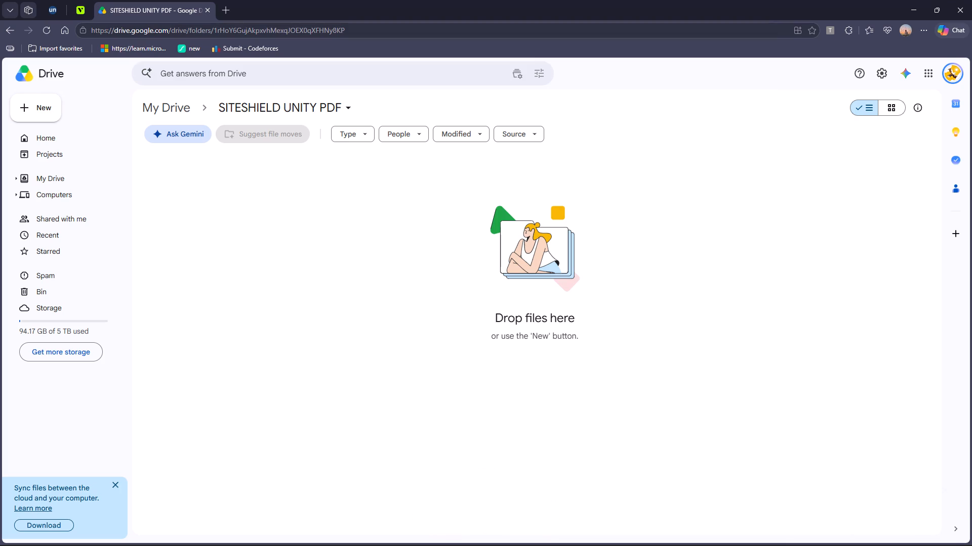
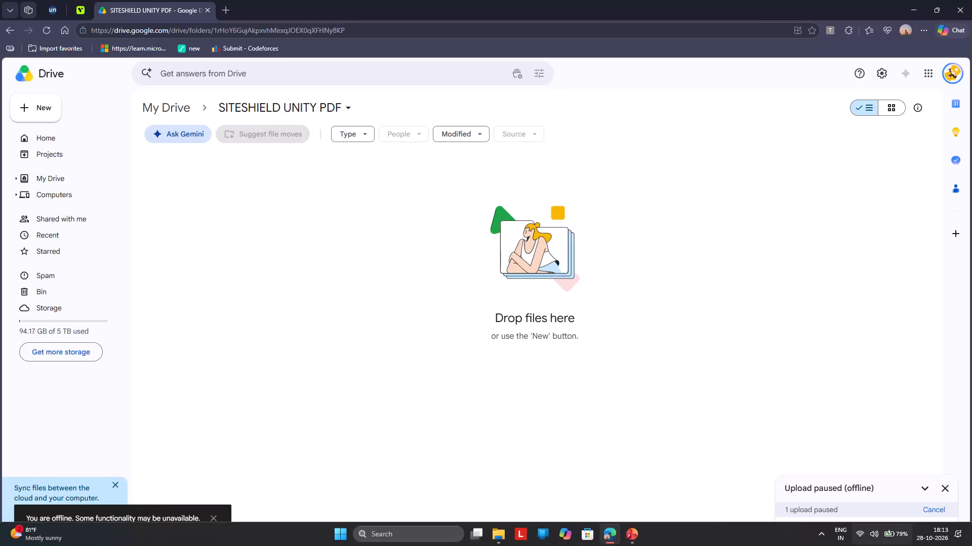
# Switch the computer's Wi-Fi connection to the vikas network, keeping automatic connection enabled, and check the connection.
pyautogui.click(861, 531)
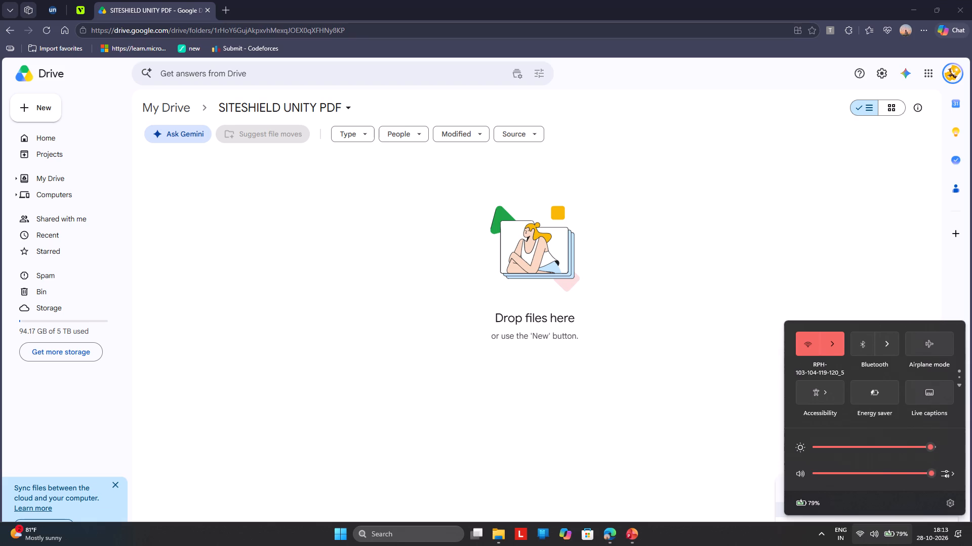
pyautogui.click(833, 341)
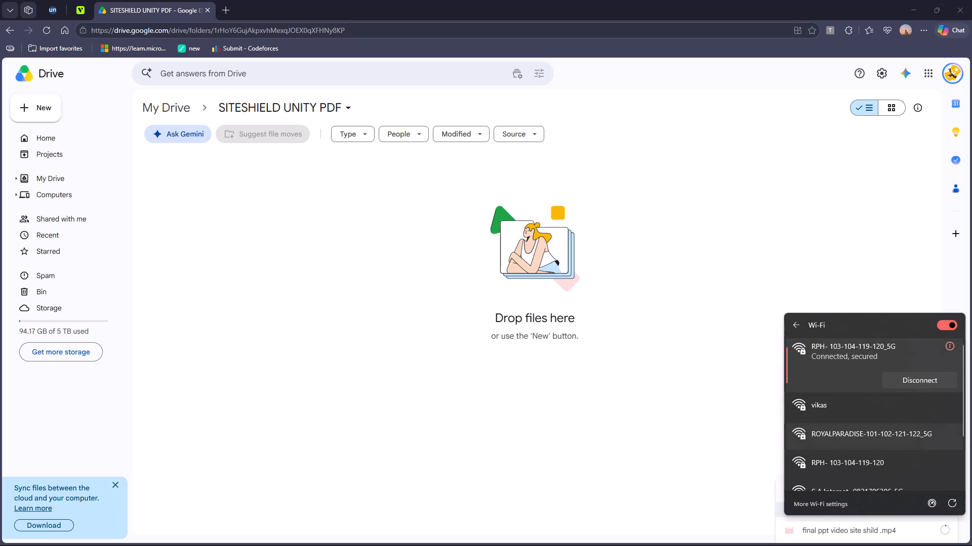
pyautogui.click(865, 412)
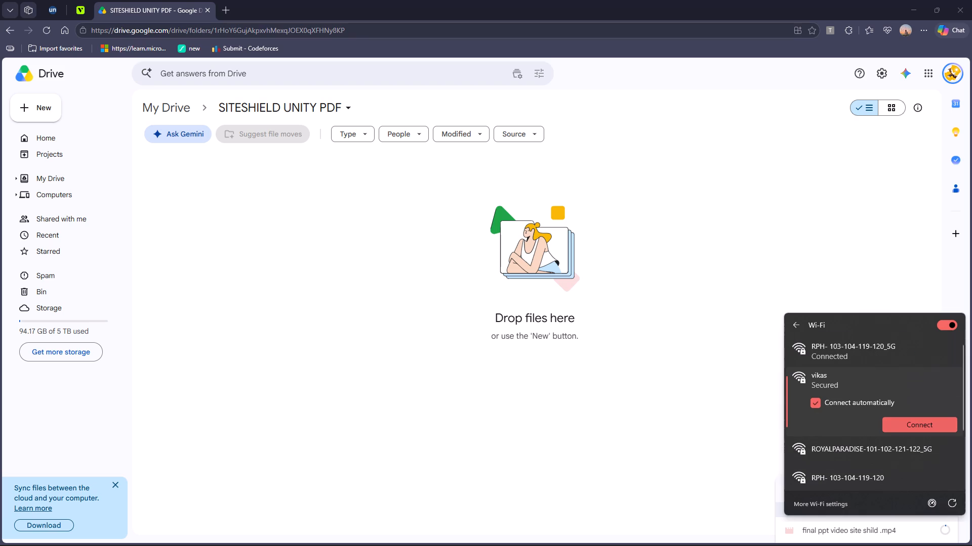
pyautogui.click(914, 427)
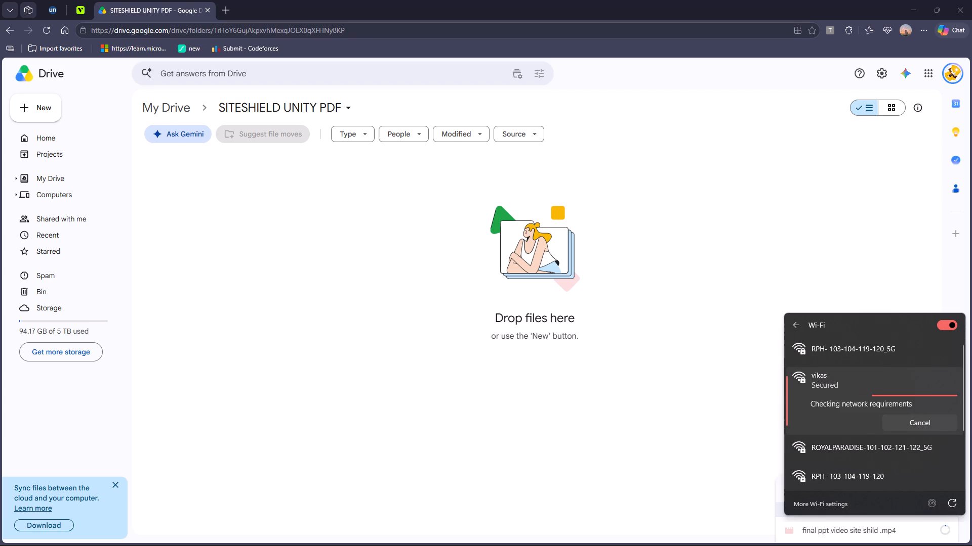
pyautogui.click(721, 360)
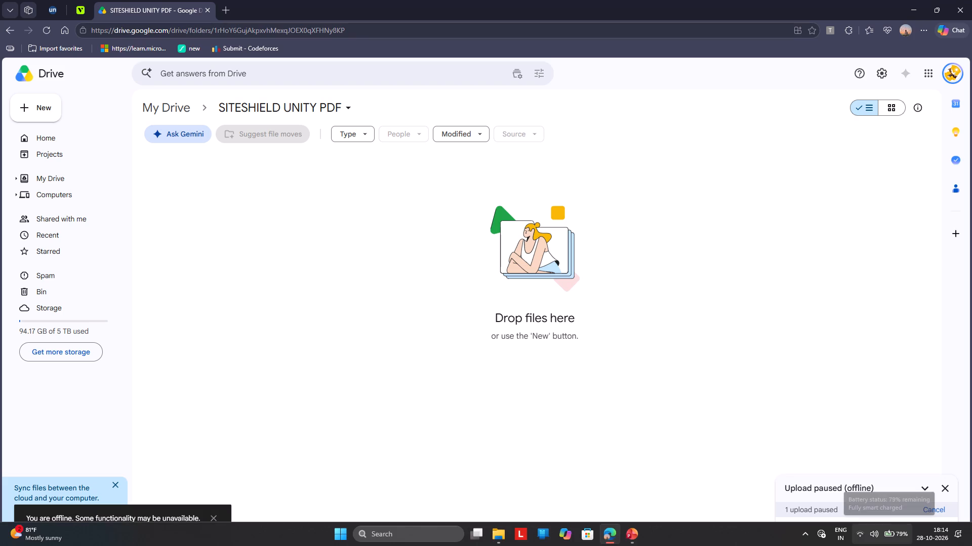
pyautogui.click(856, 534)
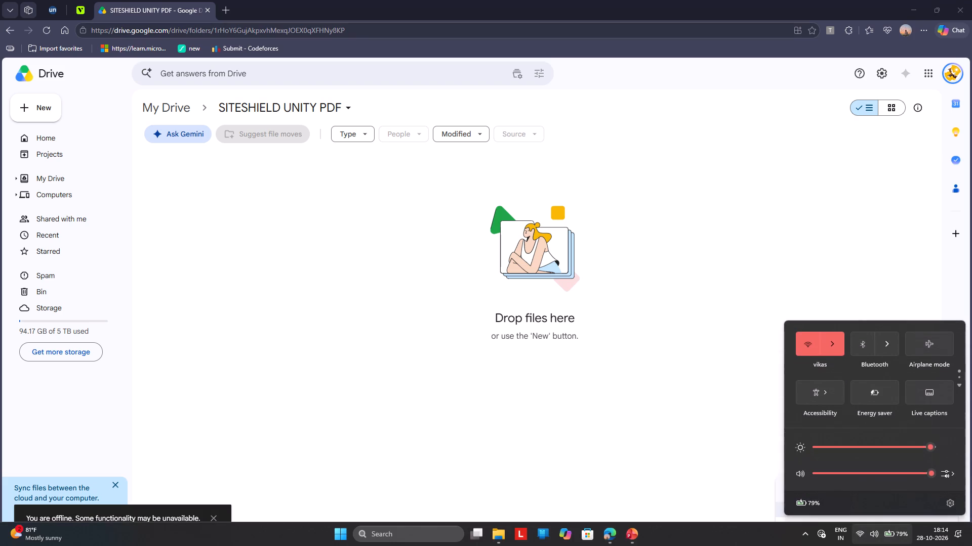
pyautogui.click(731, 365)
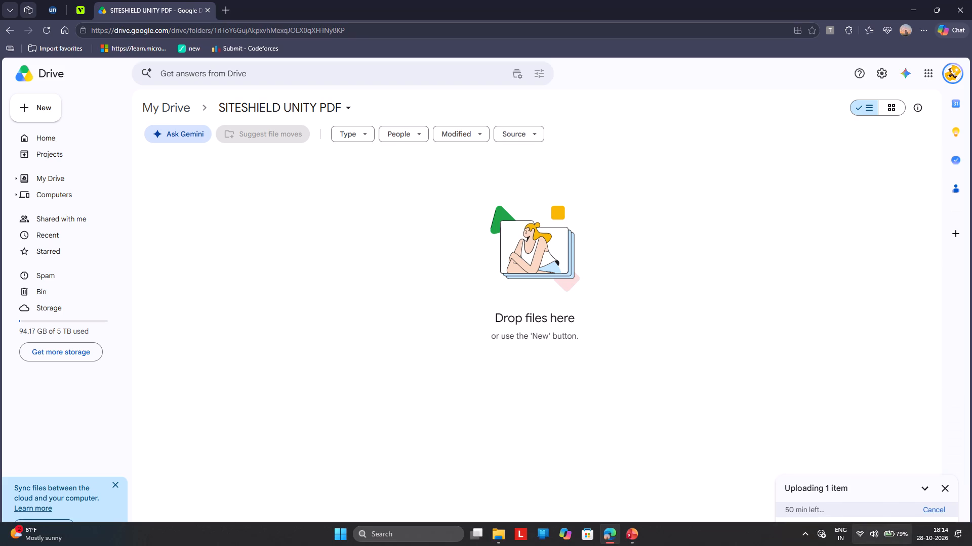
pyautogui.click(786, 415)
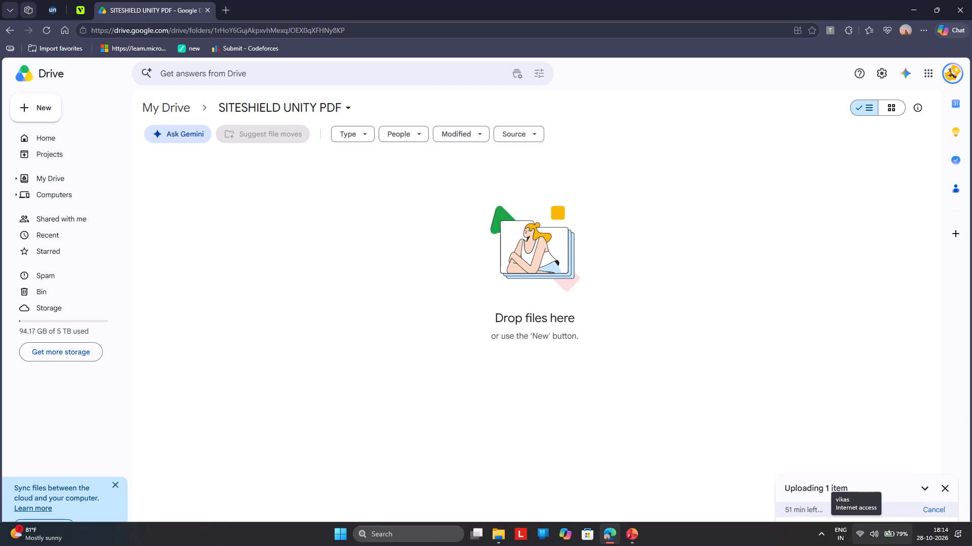
pyautogui.click(857, 539)
pyautogui.click(835, 345)
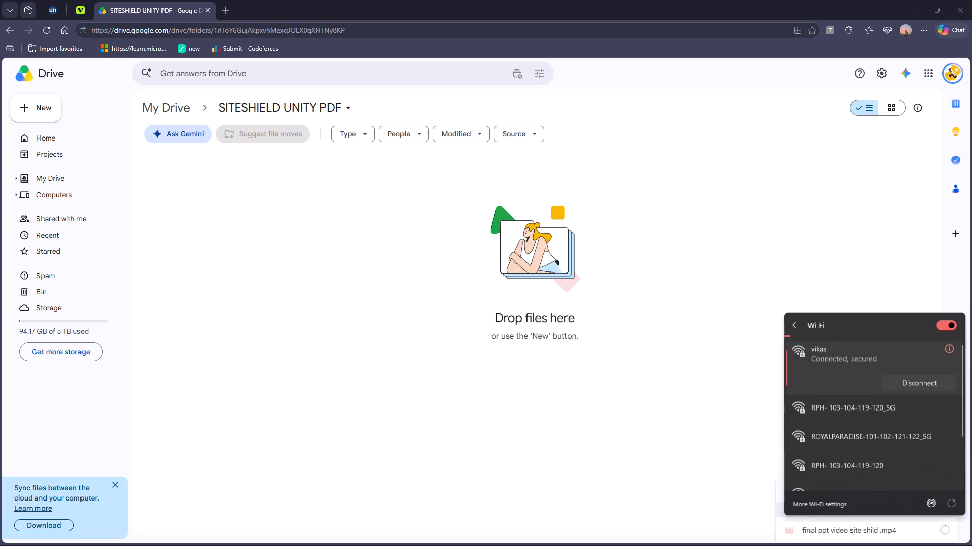
pyautogui.click(844, 406)
pyautogui.click(902, 423)
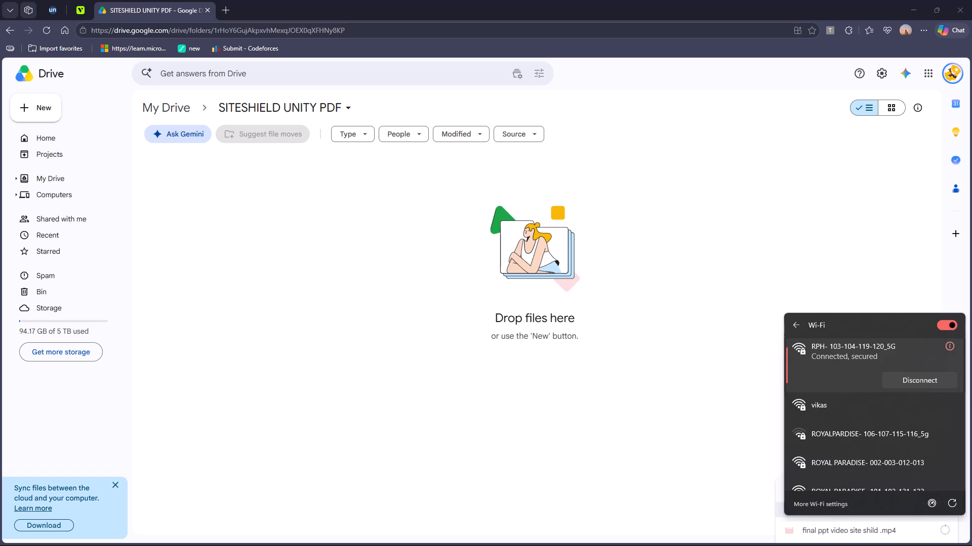
pyautogui.click(750, 282)
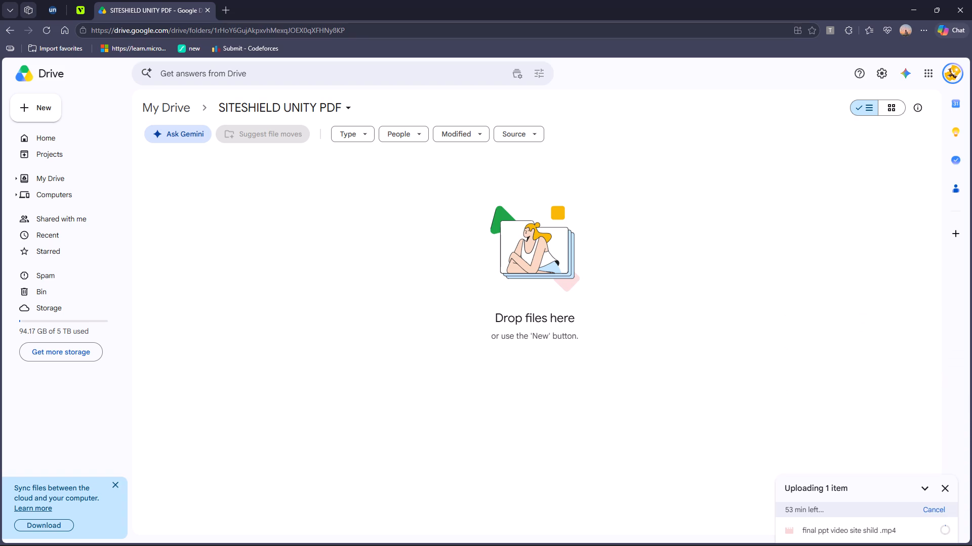
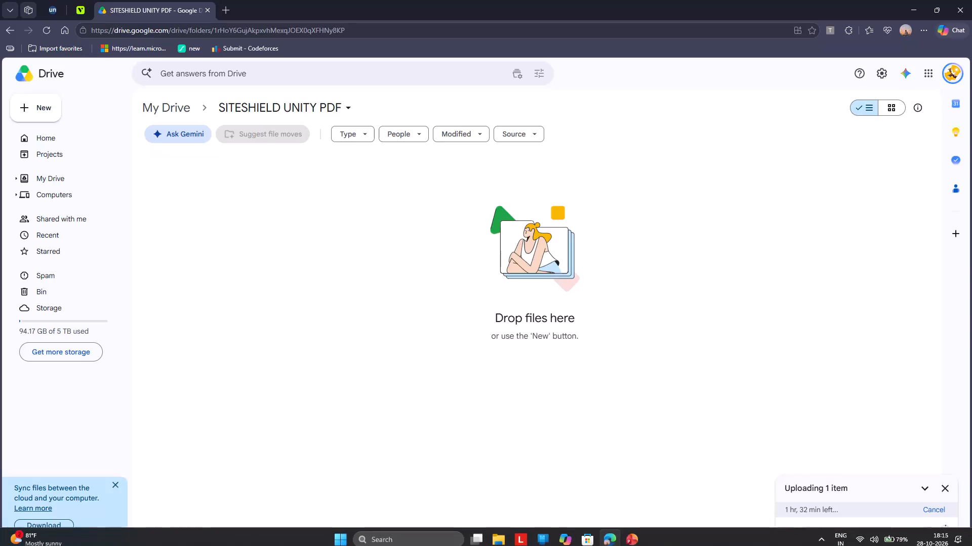
# Examine the list of available Wi-Fi networks for an alternative connection for the video upload.
pyautogui.click(865, 537)
pyautogui.click(830, 350)
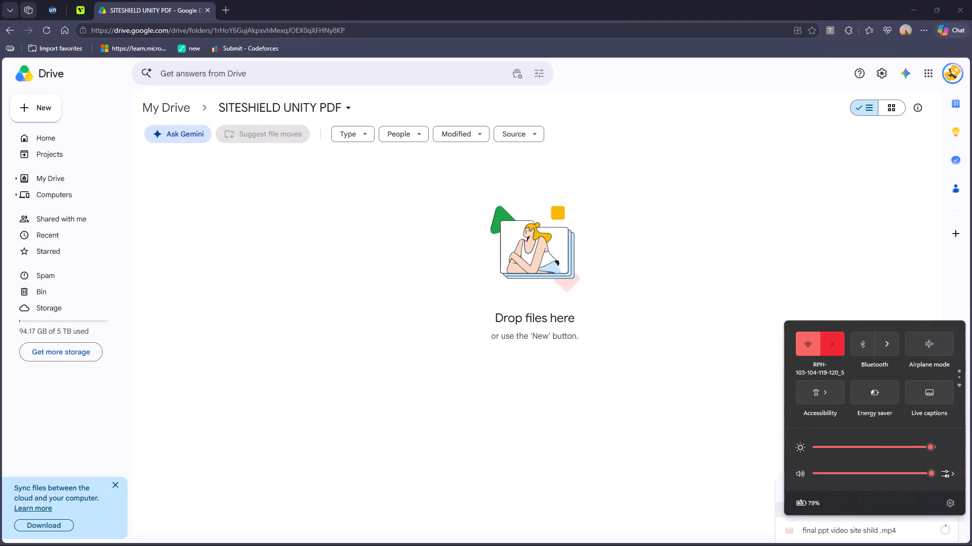
pyautogui.scroll(-1, 847, 467)
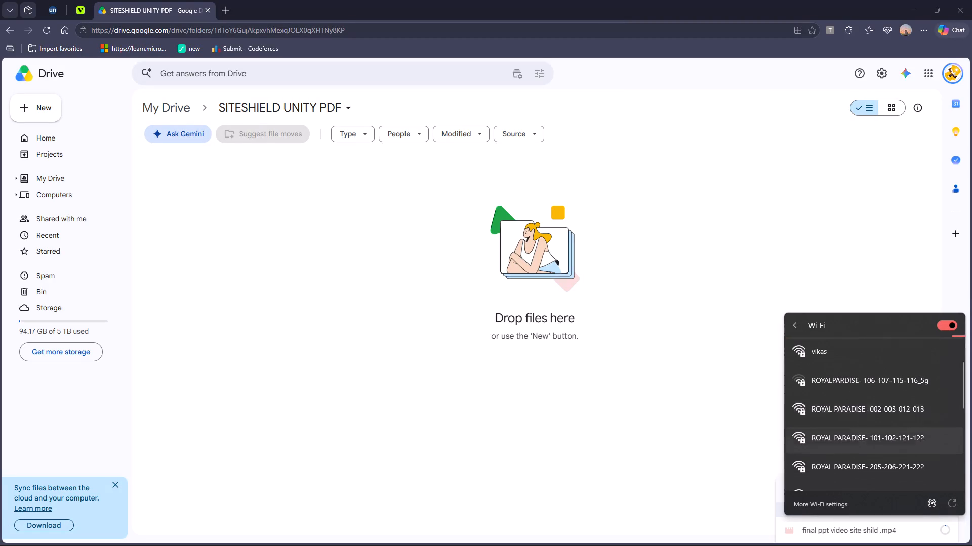
pyautogui.scroll(-2, 879, 444)
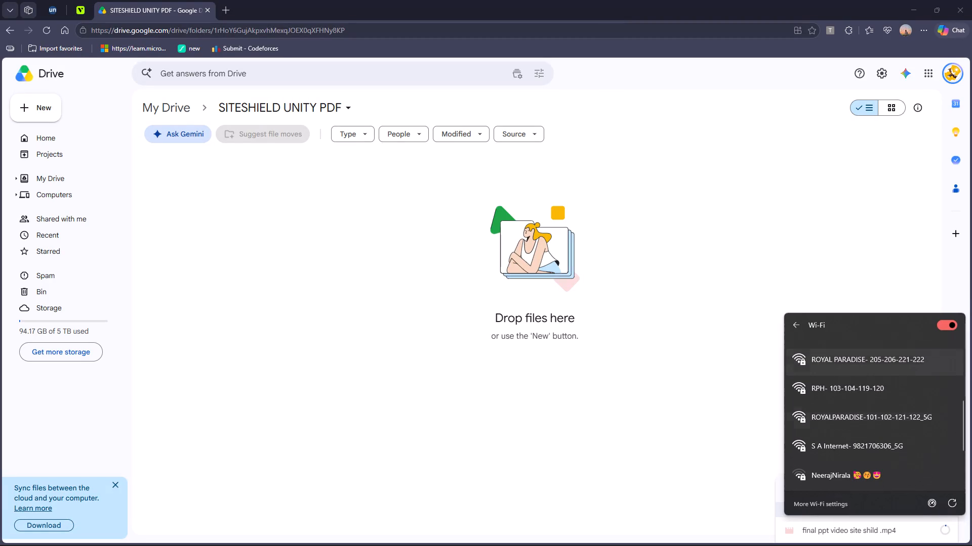
pyautogui.scroll(-2, 839, 411)
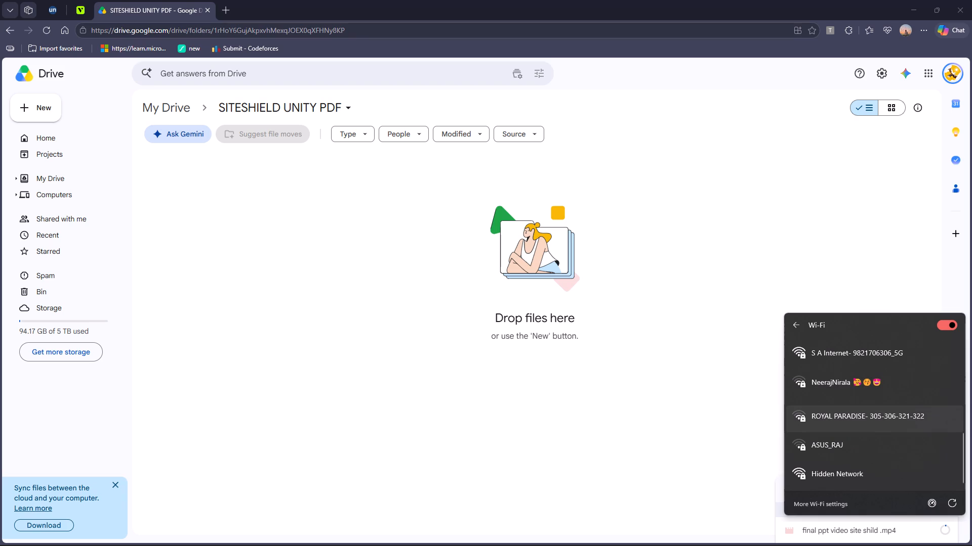
pyautogui.scroll(-3, 849, 420)
pyautogui.scroll(7, 854, 454)
pyautogui.scroll(7, 853, 414)
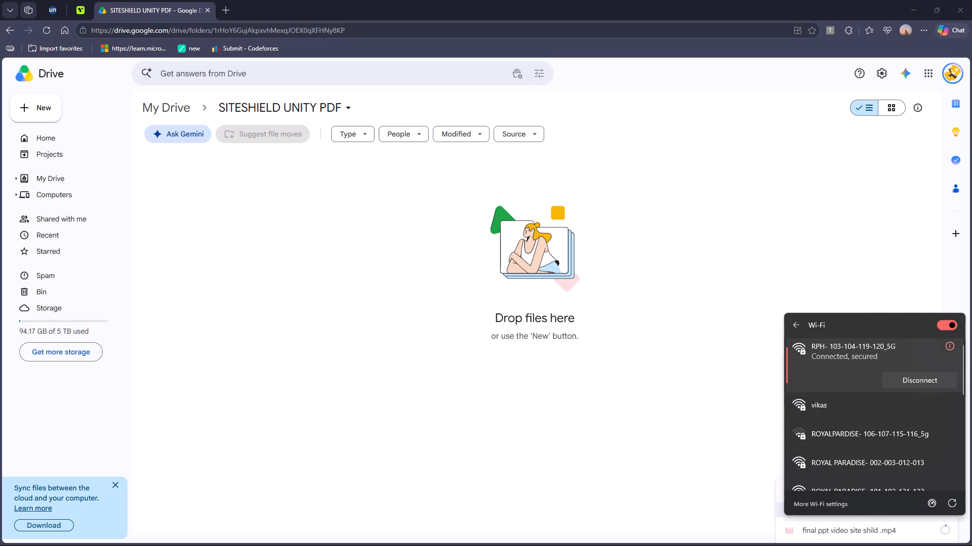
pyautogui.click(792, 276)
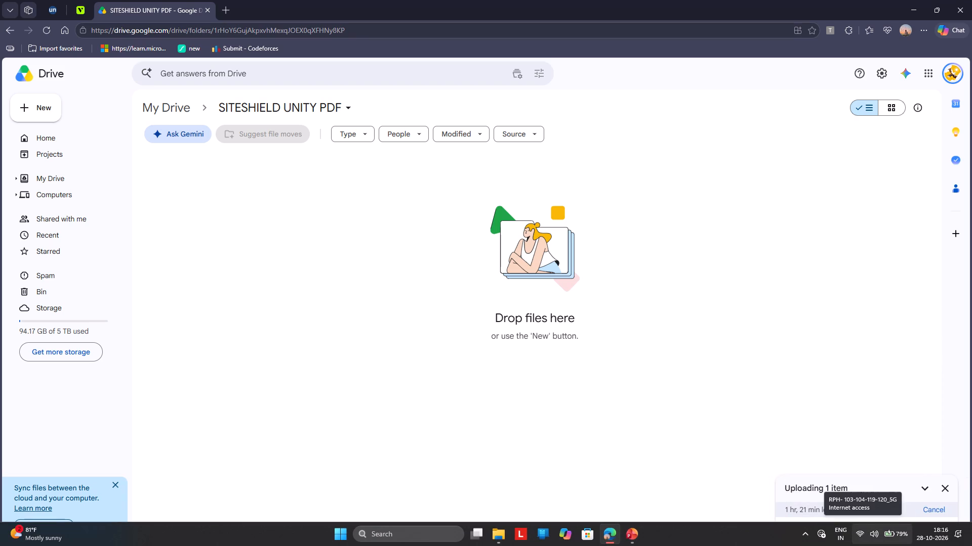
# Connect the computer to the Wi-Fi network "vikas" with automatic connection enabled.
pyautogui.click(852, 542)
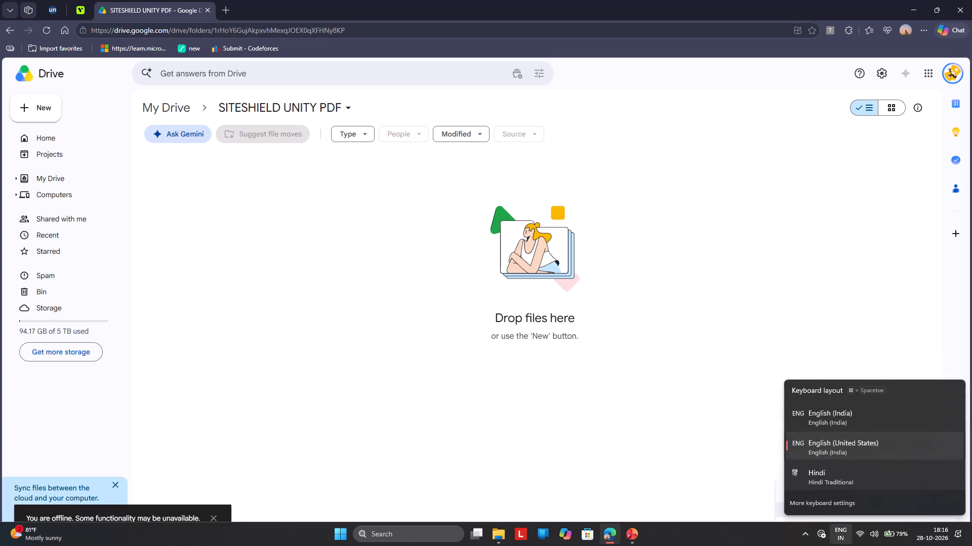
pyautogui.click(845, 538)
pyautogui.click(861, 536)
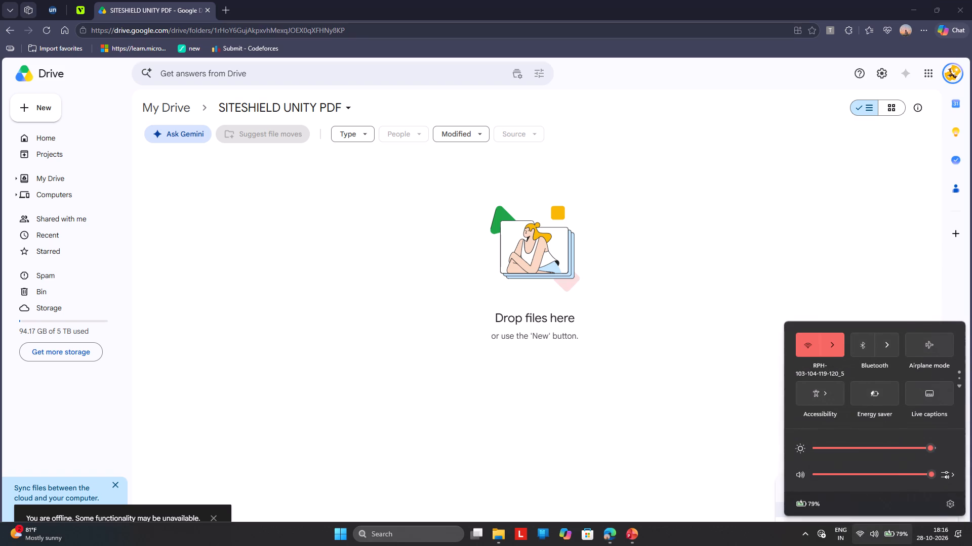
pyautogui.click(831, 339)
pyautogui.click(833, 415)
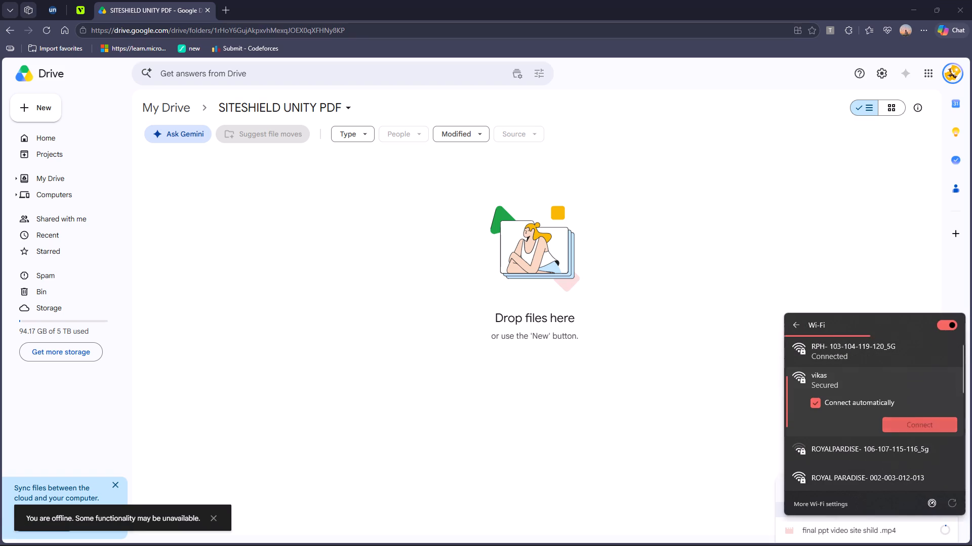
pyautogui.click(900, 421)
pyautogui.click(787, 241)
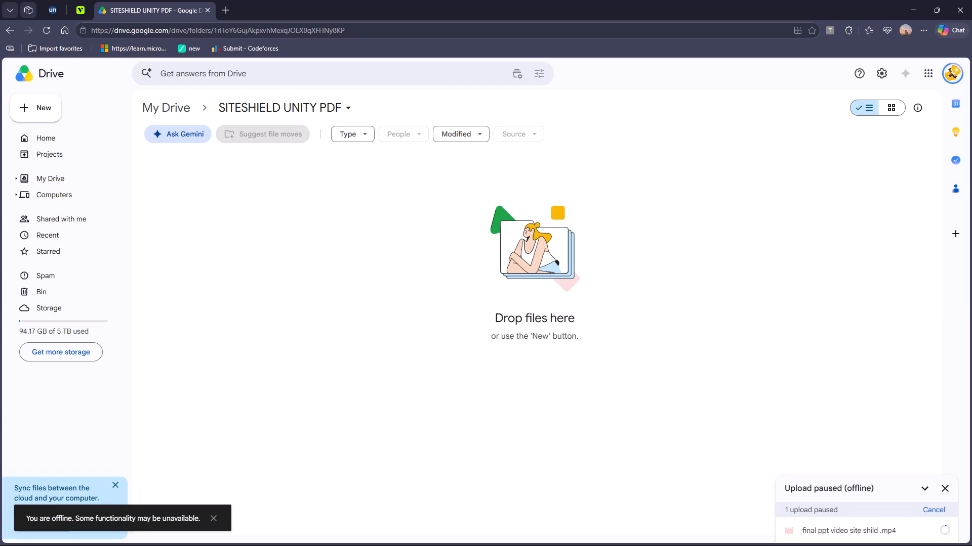
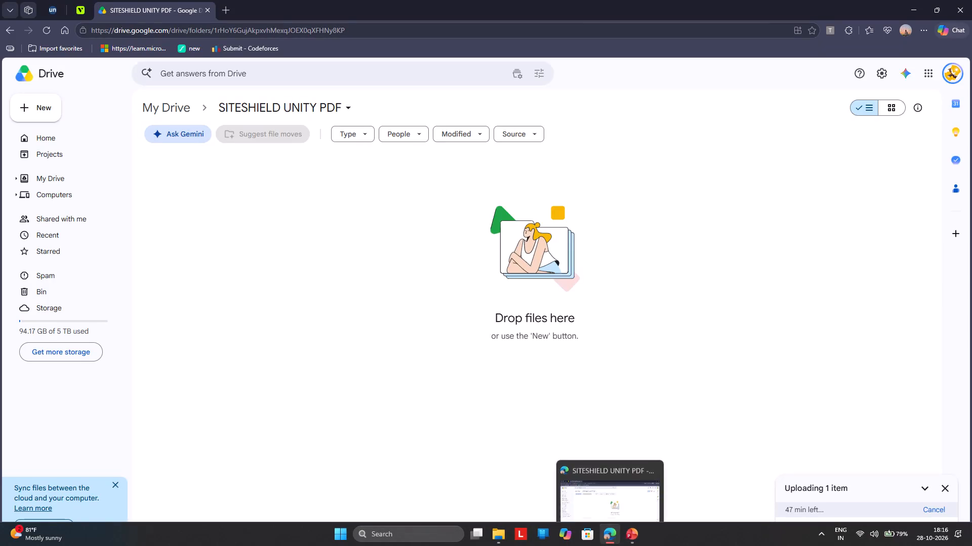
# Switch to PowerPoint and add a text box below the video on slide 2 reading "Drive - video link".
pyautogui.click(629, 537)
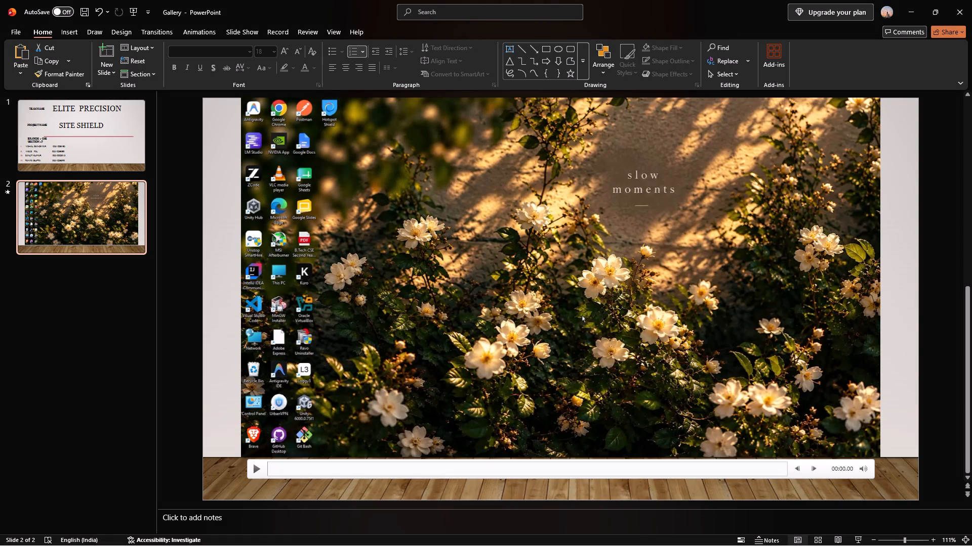
pyautogui.click(545, 495)
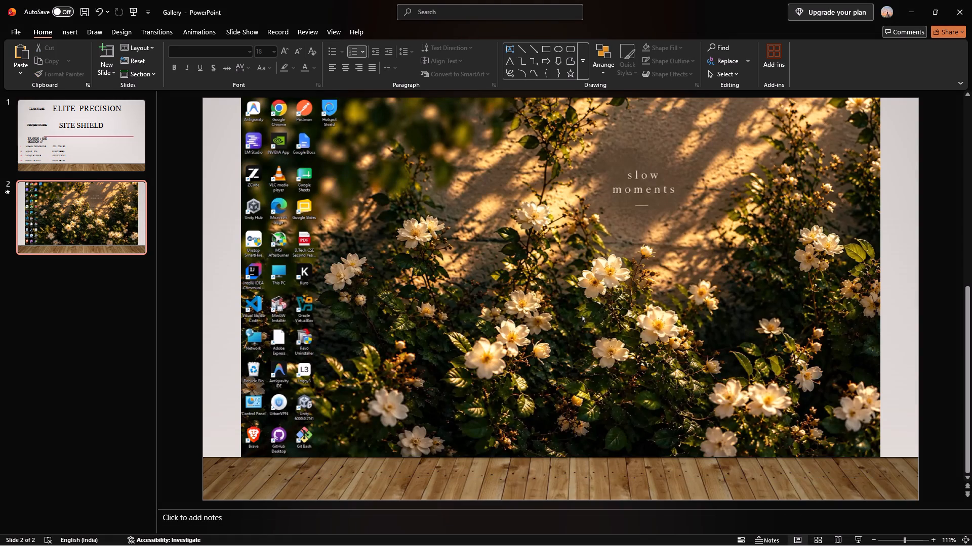
pyautogui.doubleClick(545, 495)
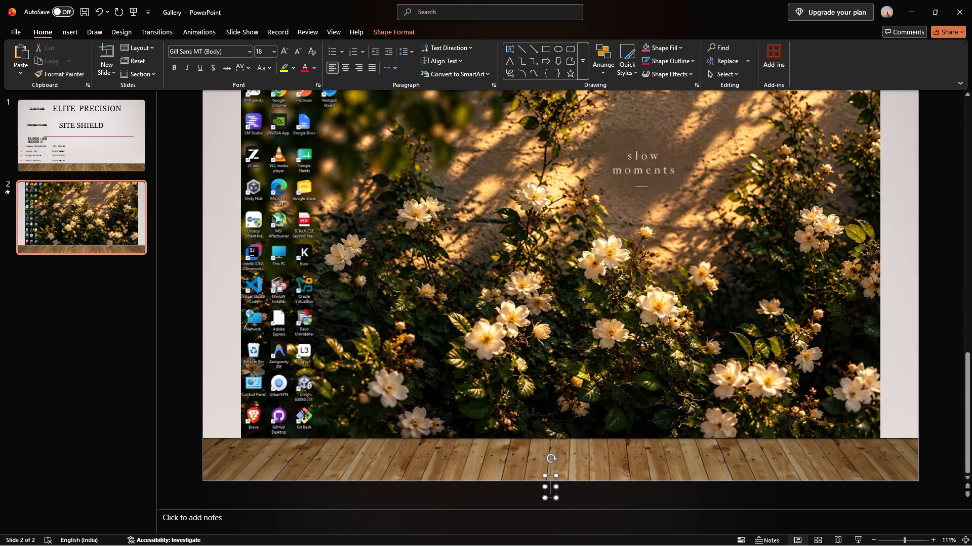
pyautogui.hotkey('shift', 'd')
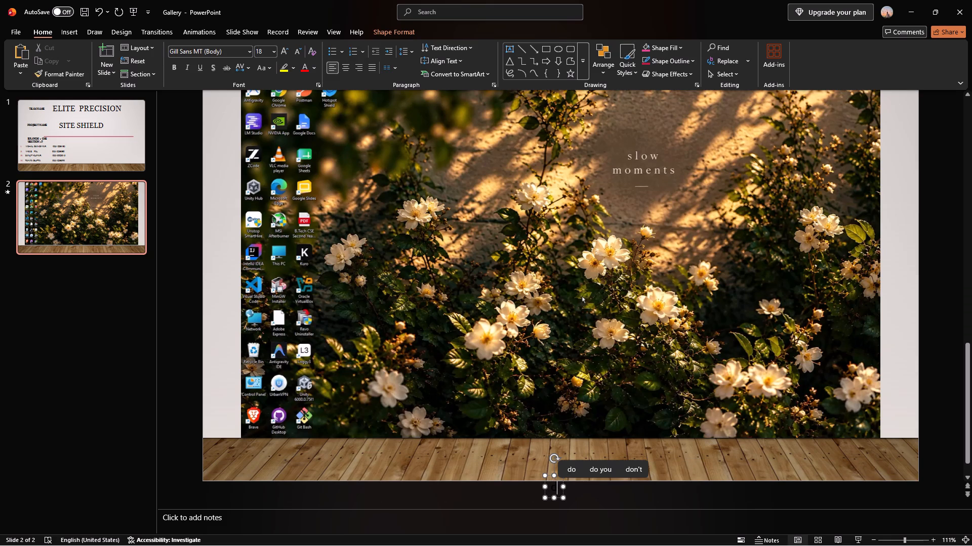
pyautogui.write('RI')
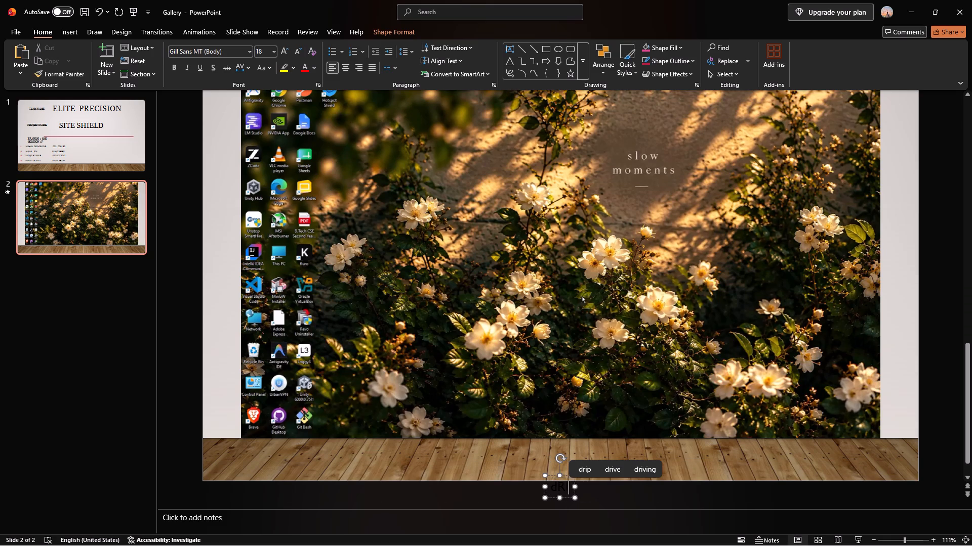
pyautogui.press('space')
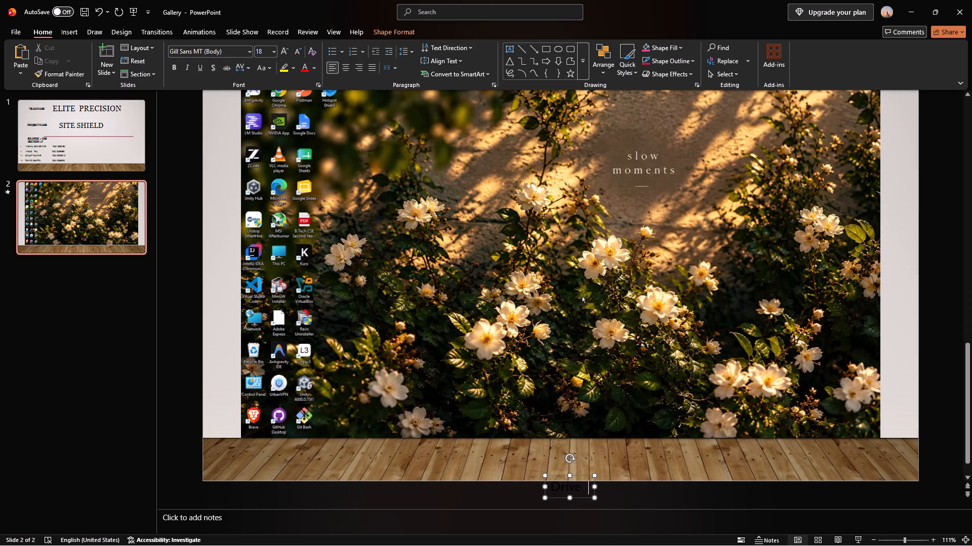
pyautogui.write('- video link')
pyautogui.press('space')
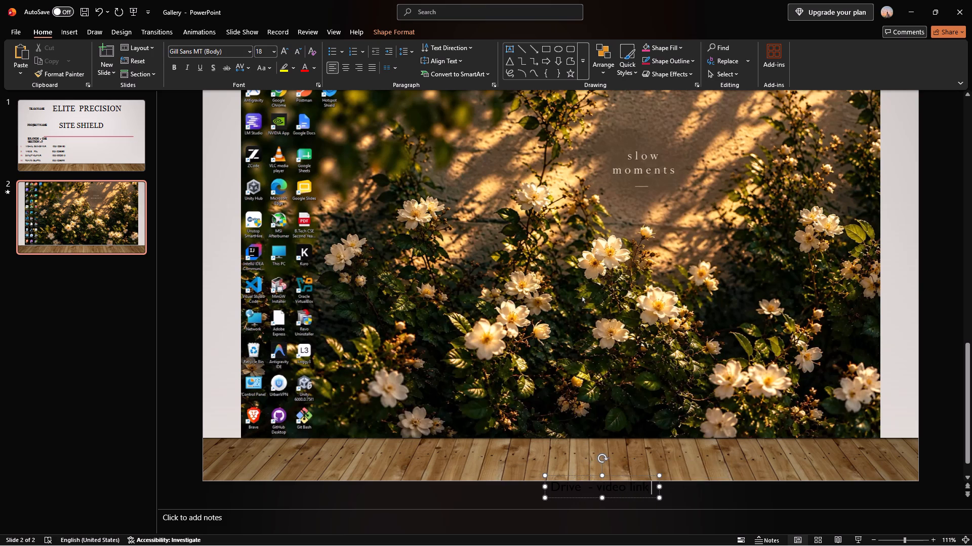
pyautogui.press('space')
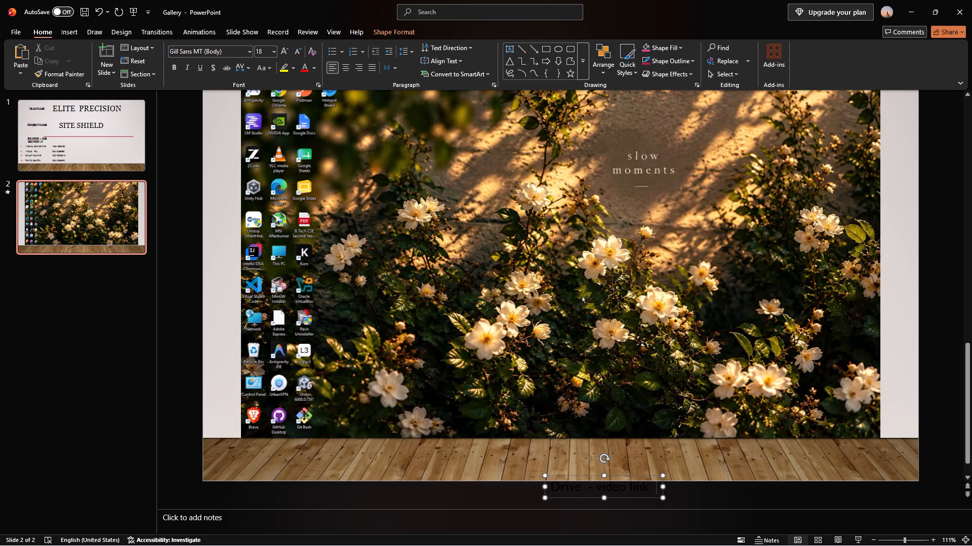
# Move the caption onto the wooden floor strip under the video's lower-left corner and widen its text box.
pyautogui.moveTo(571, 476); pyautogui.dragTo(350, 450)
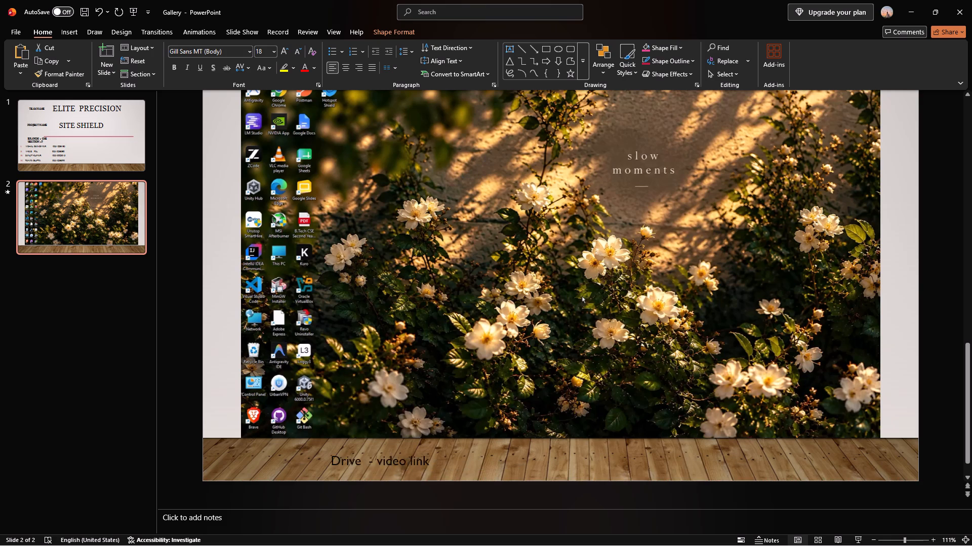
pyautogui.moveTo(350, 450); pyautogui.dragTo(281, 461)
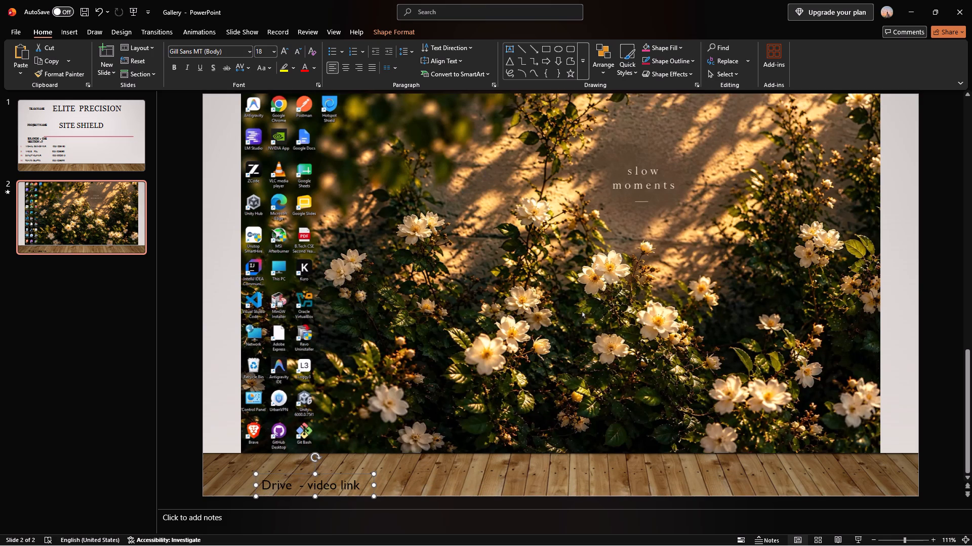
pyautogui.moveTo(376, 486); pyautogui.dragTo(437, 487)
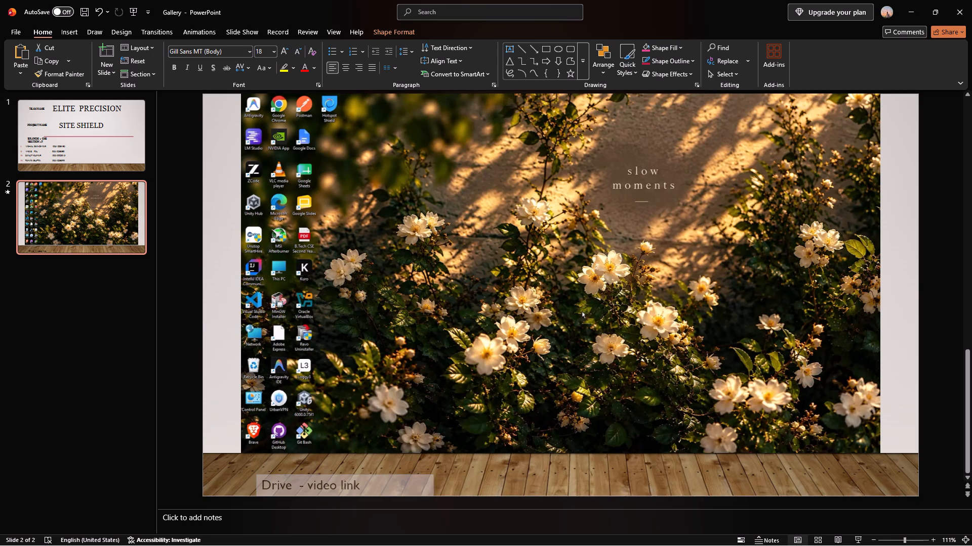
pyautogui.moveTo(437, 487); pyautogui.dragTo(497, 503)
# Extend the caption after "video link" with "--click here to play in drive or to downlad".
pyautogui.click(407, 488)
pyautogui.doubleClick(406, 484)
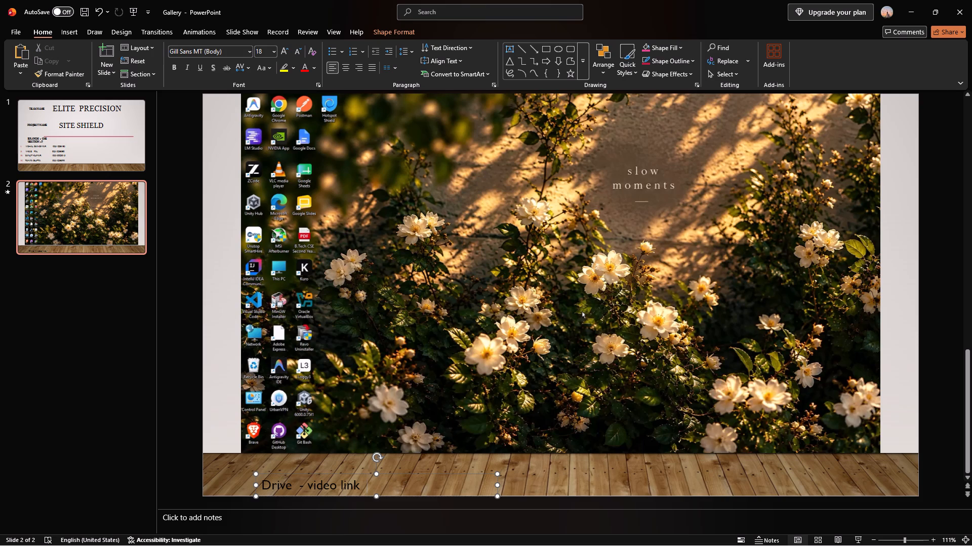
pyautogui.write('--')
pyautogui.write('click here to pla')
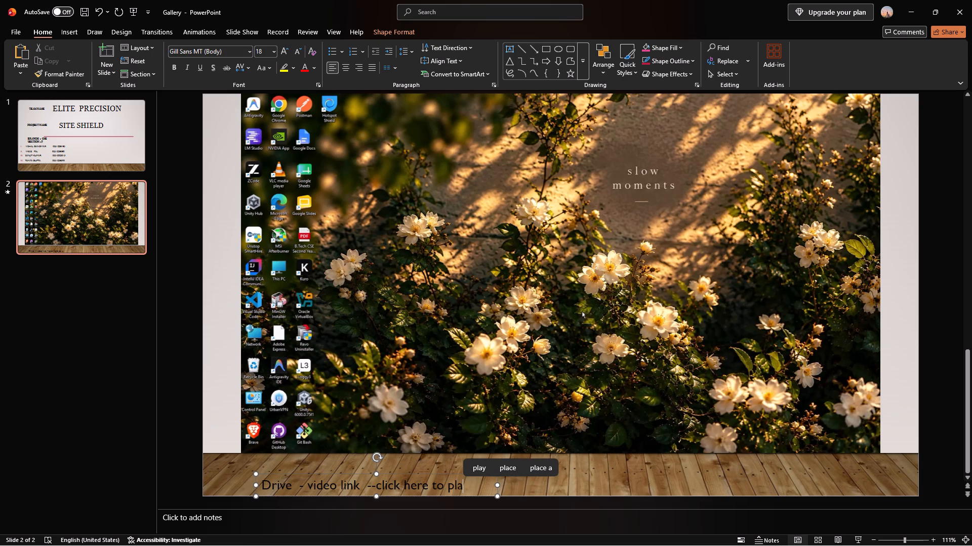
pyautogui.write('y in drive')
pyautogui.press('space')
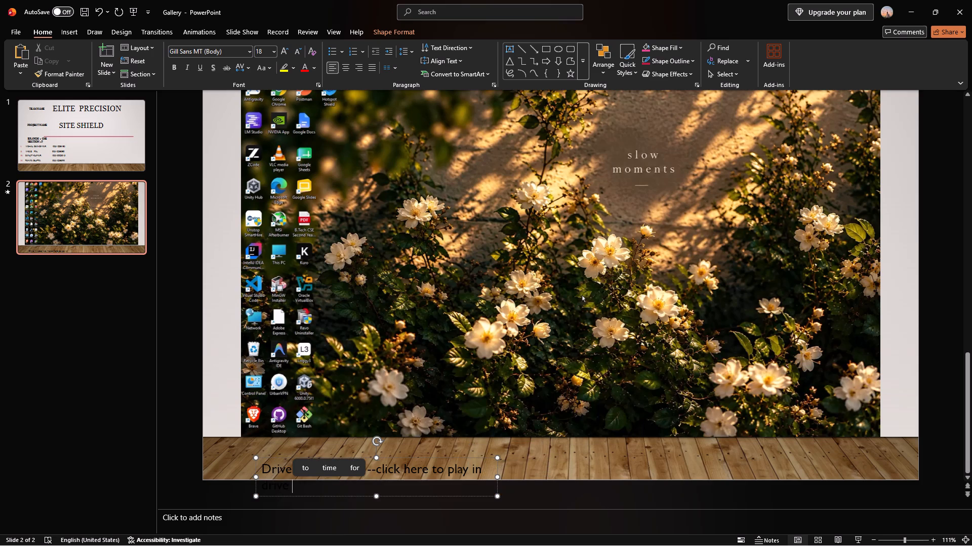
pyautogui.write('or')
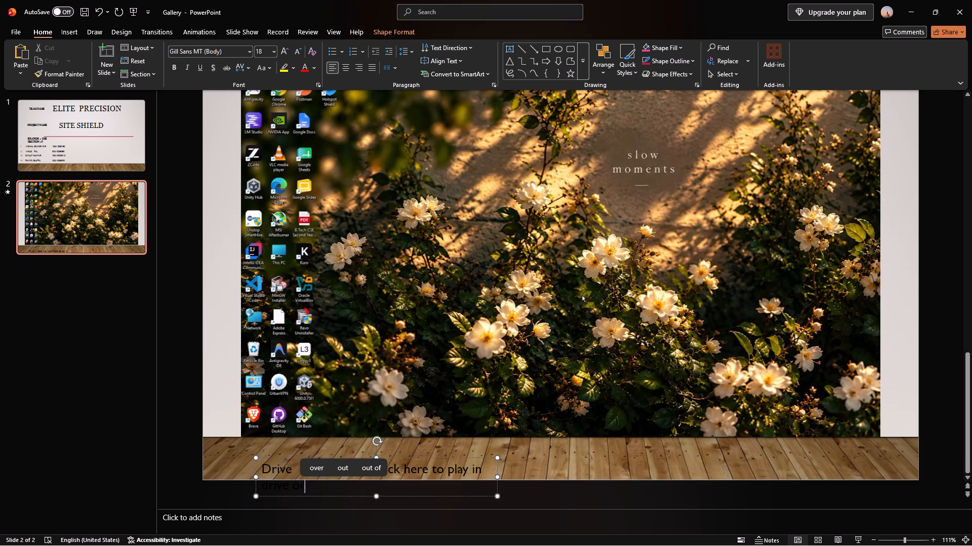
pyautogui.press('space')
pyautogui.write('to downlad')
pyautogui.press('space')
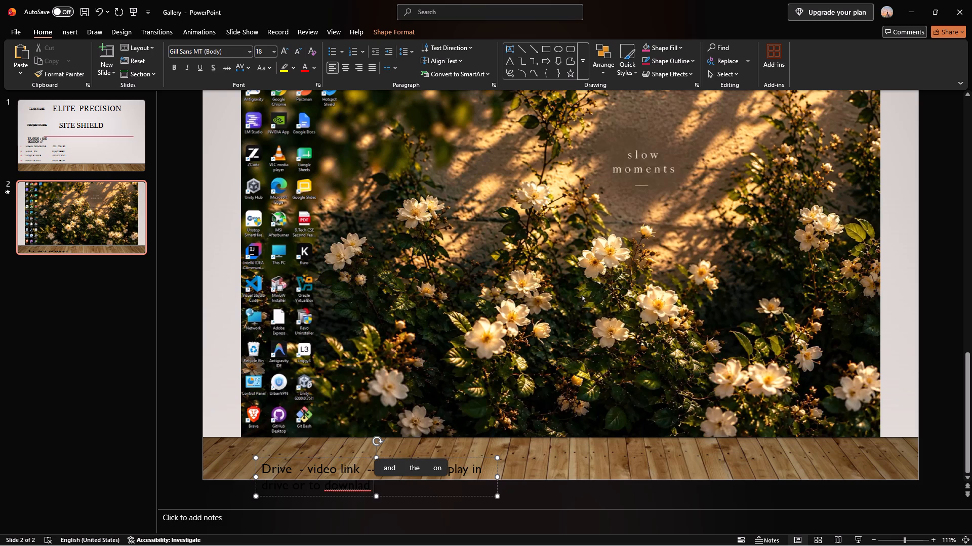
# Widen the caption's text box so the text fits on one line and align it on the wooden floor strip.
pyautogui.moveTo(498, 478); pyautogui.dragTo(735, 471)
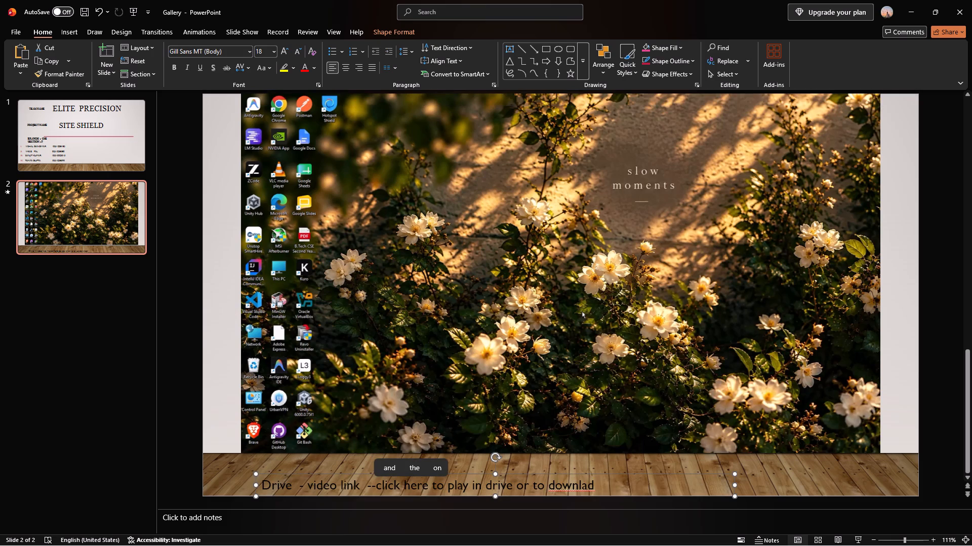
pyautogui.moveTo(504, 474); pyautogui.dragTo(508, 471)
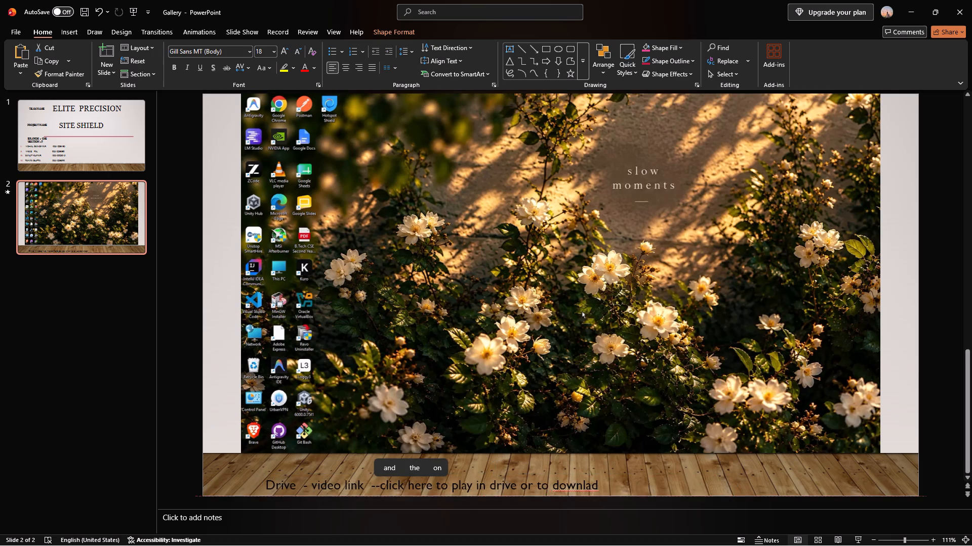
pyautogui.moveTo(508, 471); pyautogui.dragTo(509, 467)
pyautogui.moveTo(512, 472); pyautogui.dragTo(522, 479)
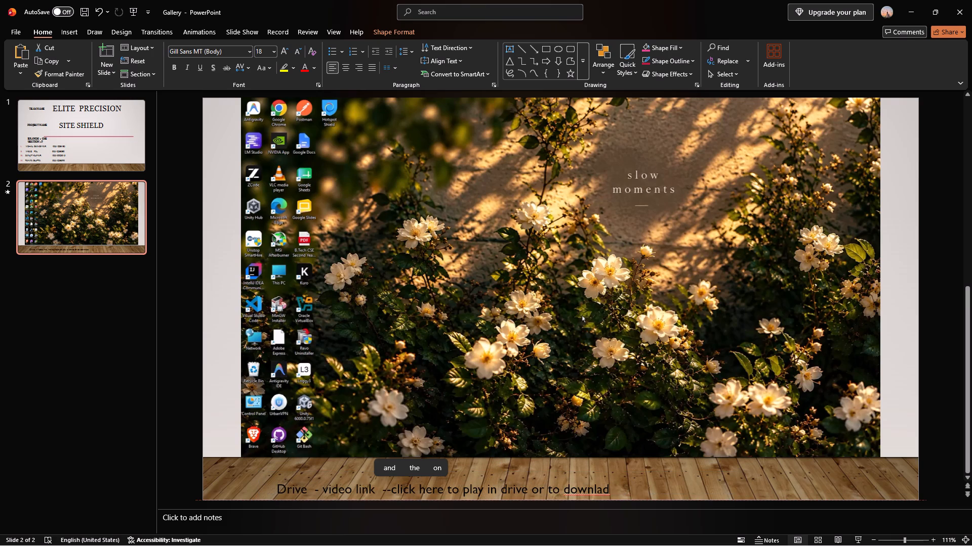
pyautogui.moveTo(522, 479); pyautogui.dragTo(507, 479)
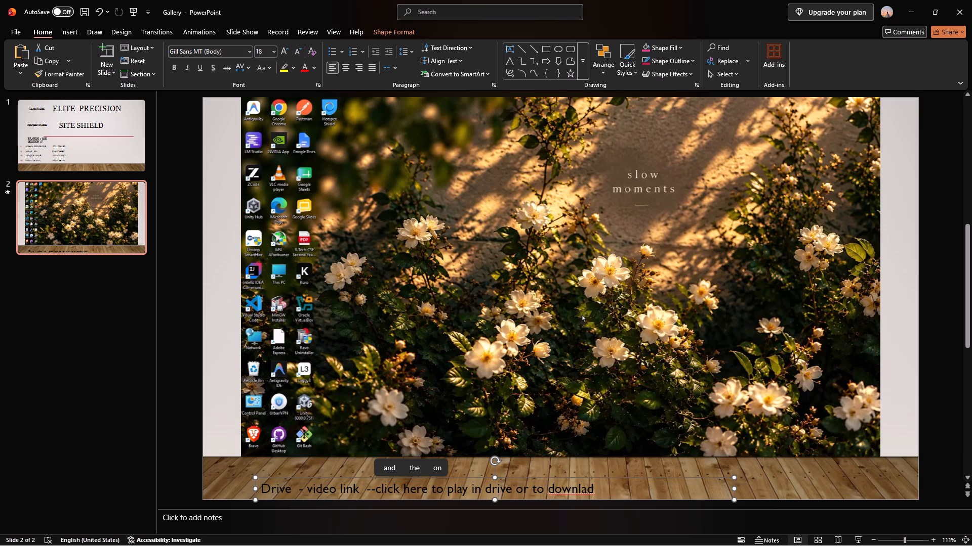
# Insert a space between the double dash and "click" in the caption.
pyautogui.click(376, 486)
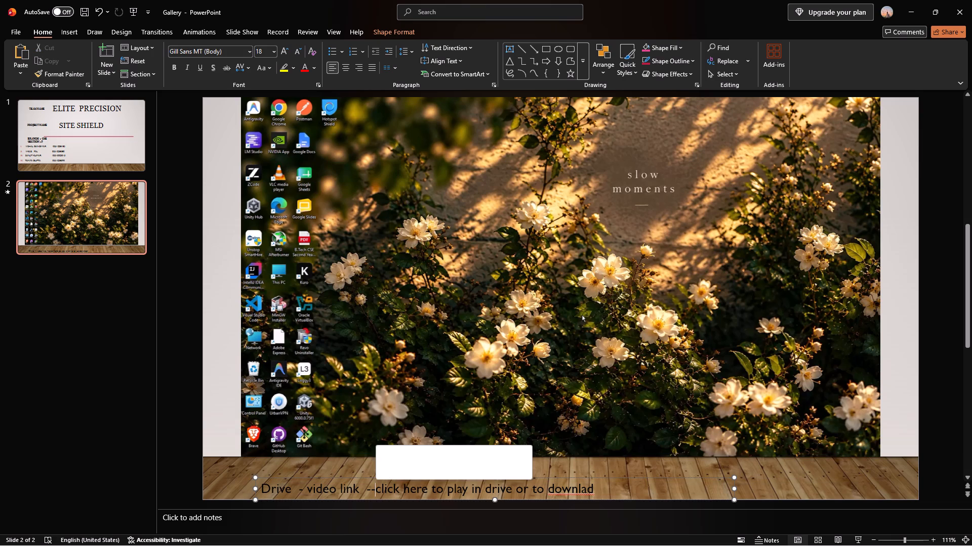
pyautogui.press('space')
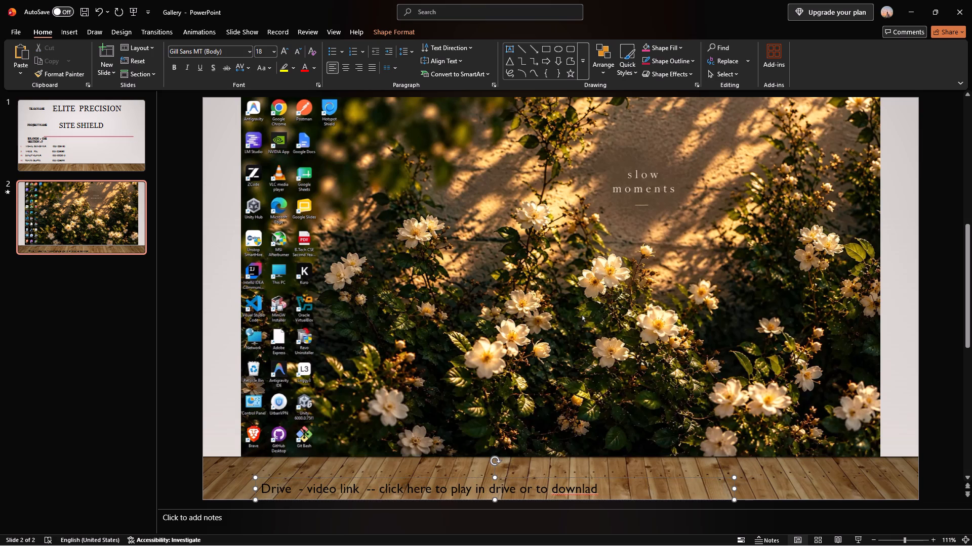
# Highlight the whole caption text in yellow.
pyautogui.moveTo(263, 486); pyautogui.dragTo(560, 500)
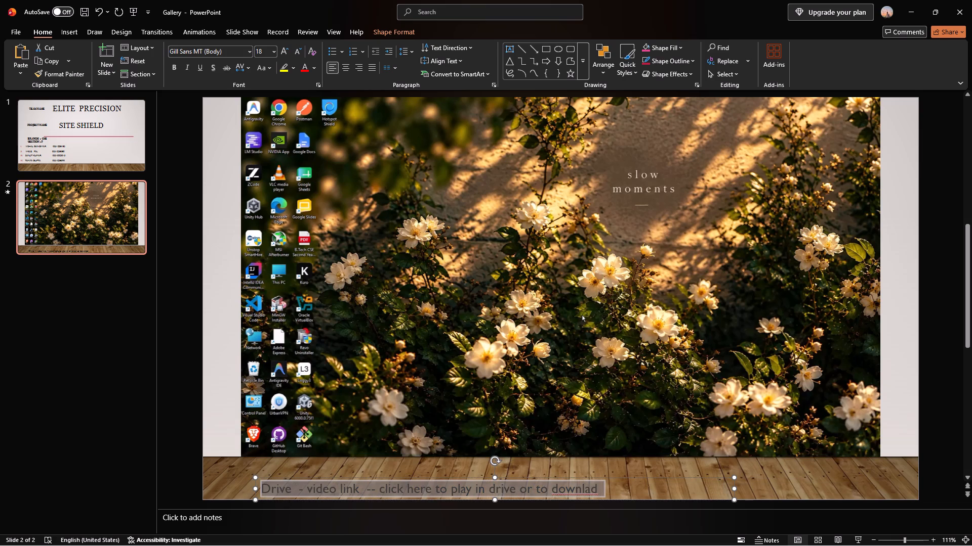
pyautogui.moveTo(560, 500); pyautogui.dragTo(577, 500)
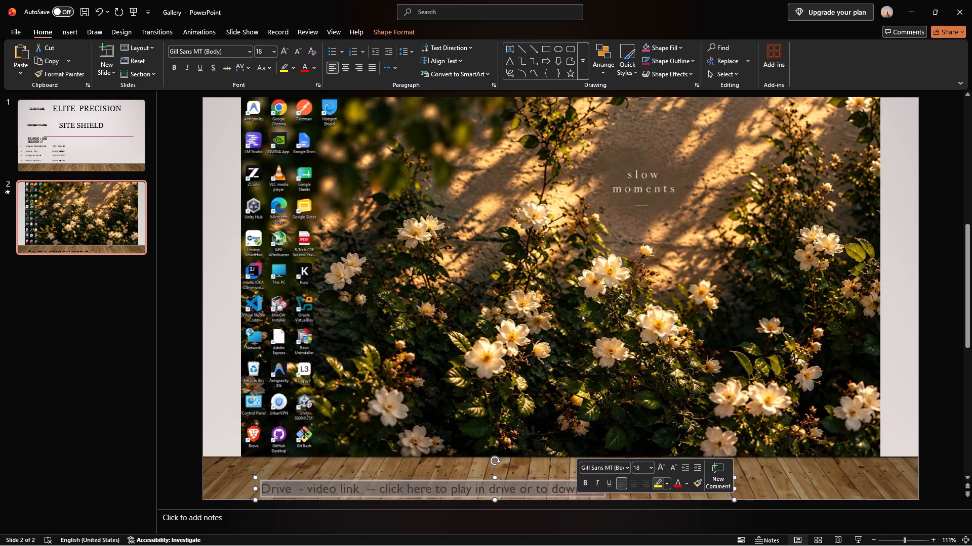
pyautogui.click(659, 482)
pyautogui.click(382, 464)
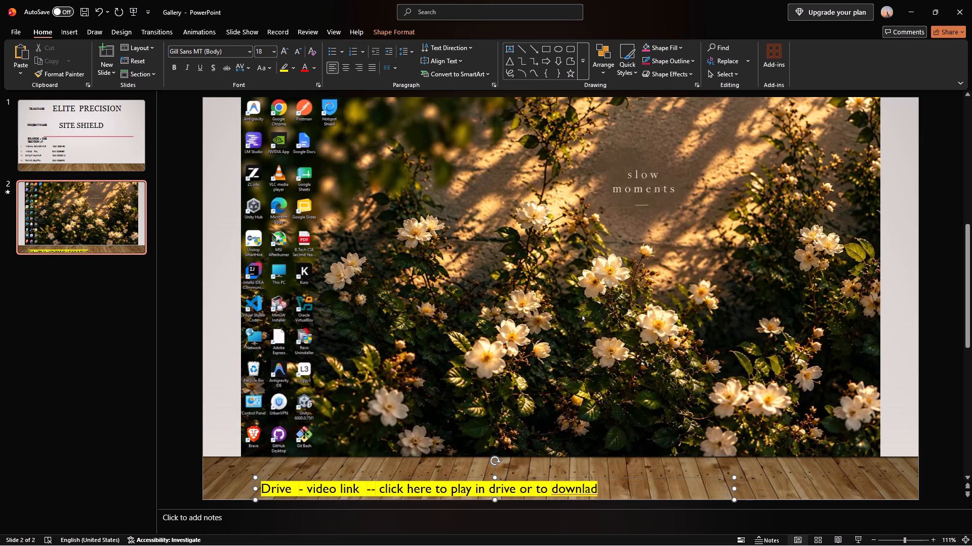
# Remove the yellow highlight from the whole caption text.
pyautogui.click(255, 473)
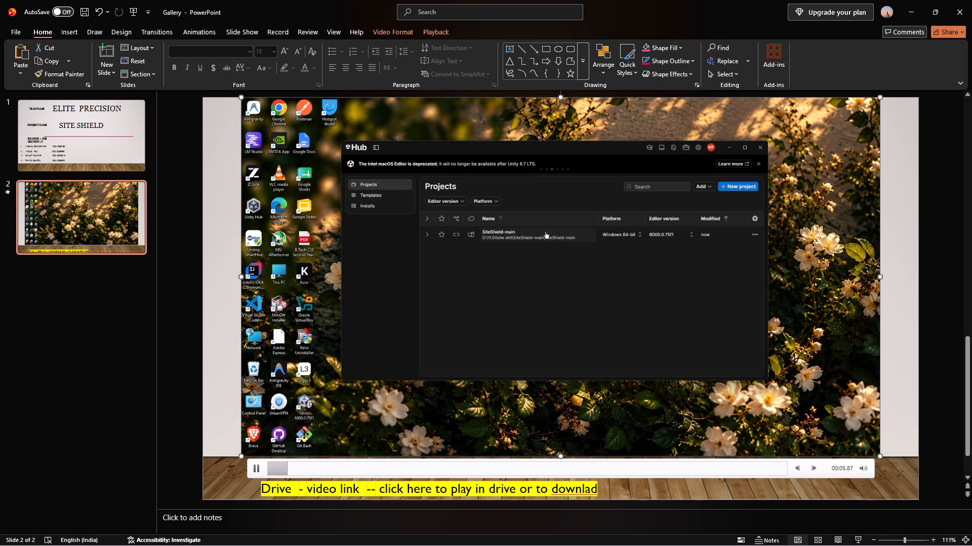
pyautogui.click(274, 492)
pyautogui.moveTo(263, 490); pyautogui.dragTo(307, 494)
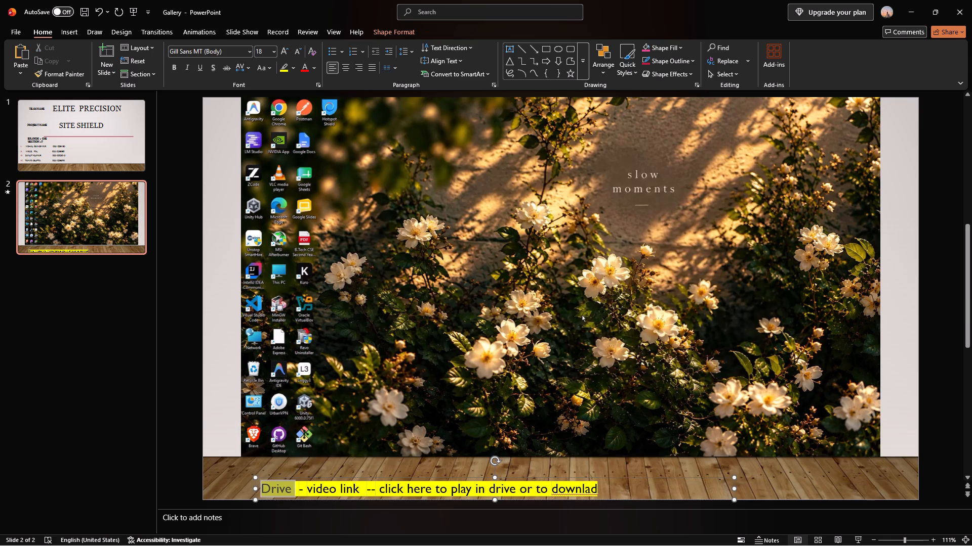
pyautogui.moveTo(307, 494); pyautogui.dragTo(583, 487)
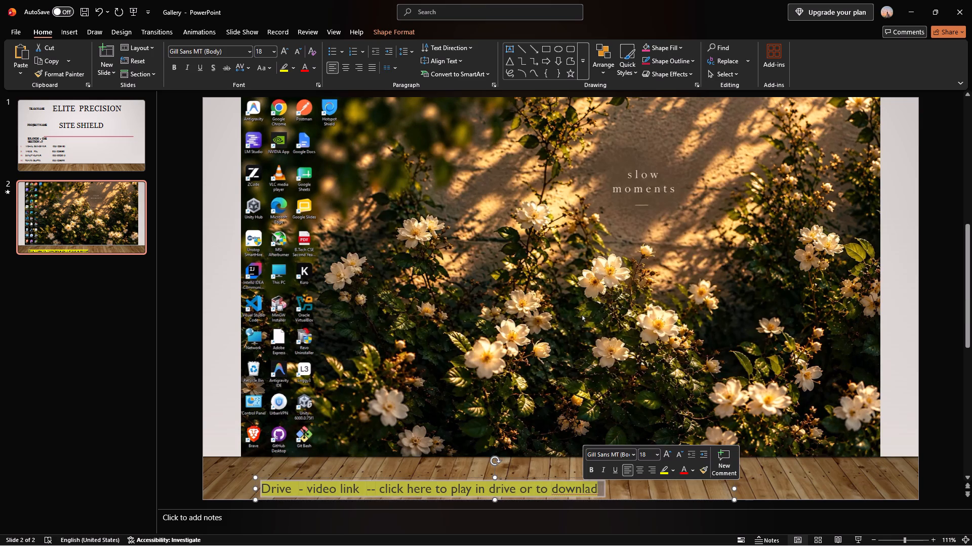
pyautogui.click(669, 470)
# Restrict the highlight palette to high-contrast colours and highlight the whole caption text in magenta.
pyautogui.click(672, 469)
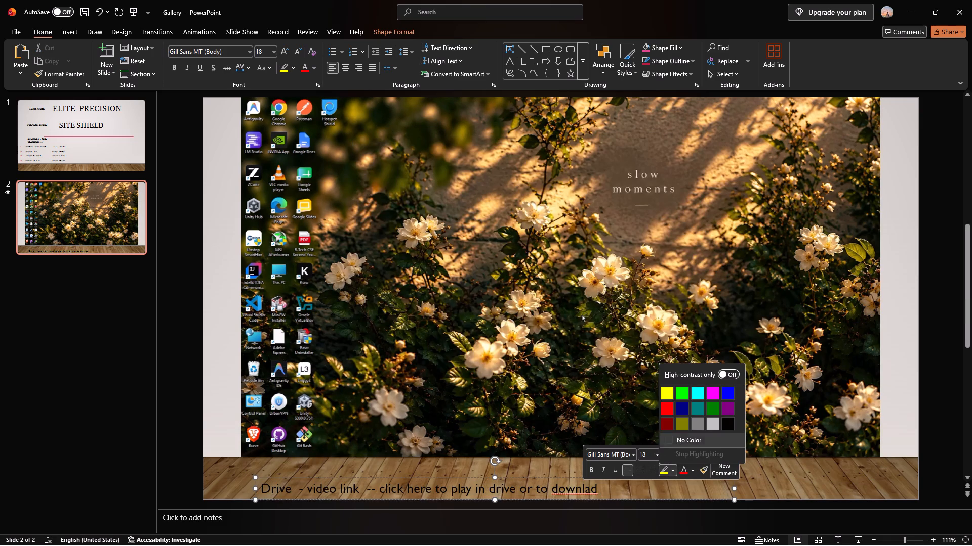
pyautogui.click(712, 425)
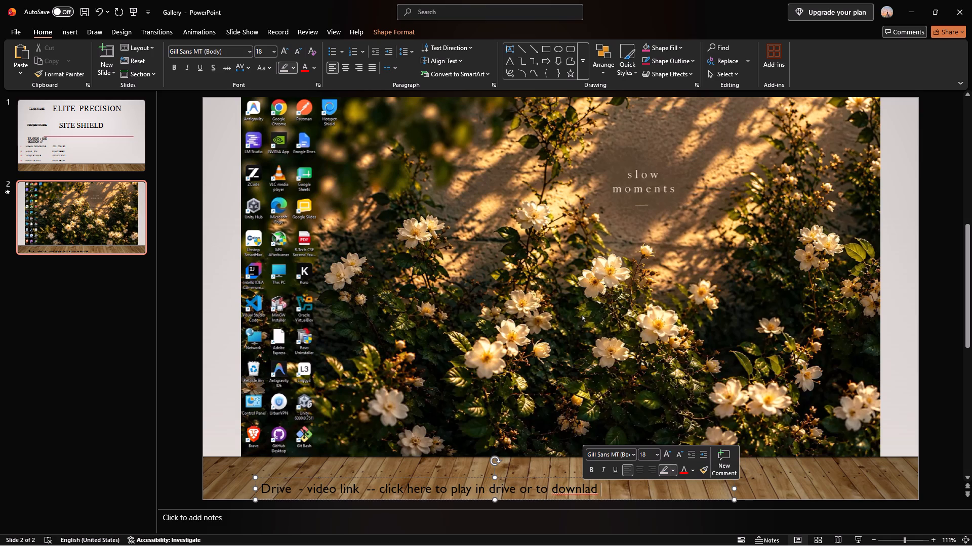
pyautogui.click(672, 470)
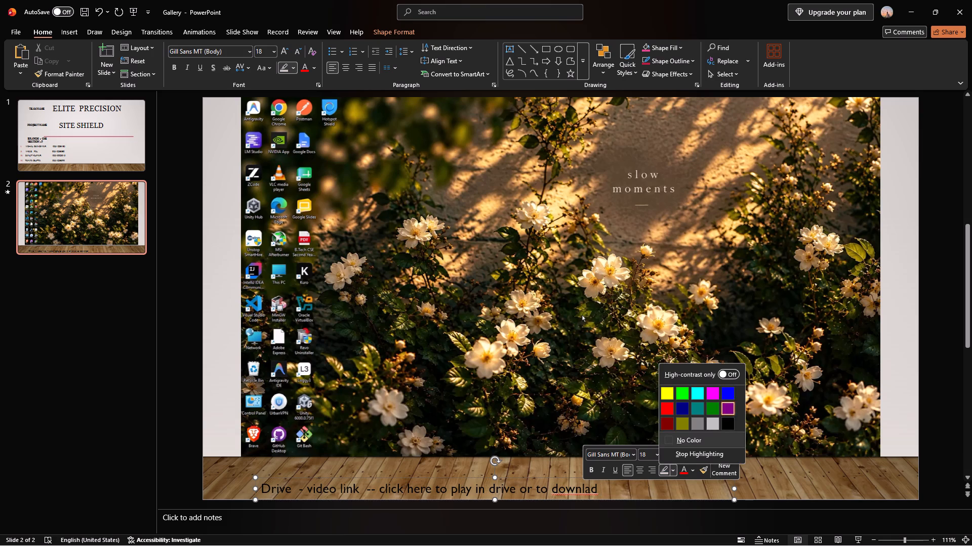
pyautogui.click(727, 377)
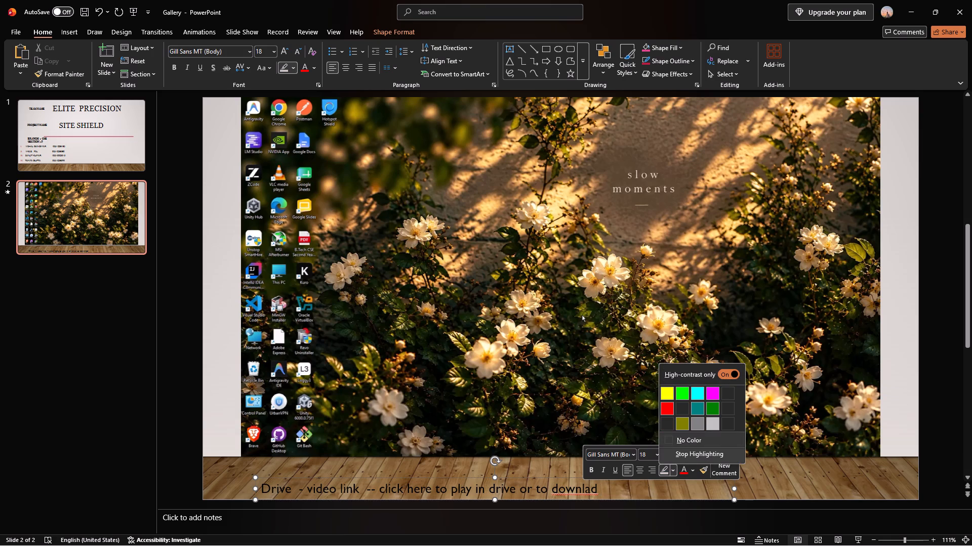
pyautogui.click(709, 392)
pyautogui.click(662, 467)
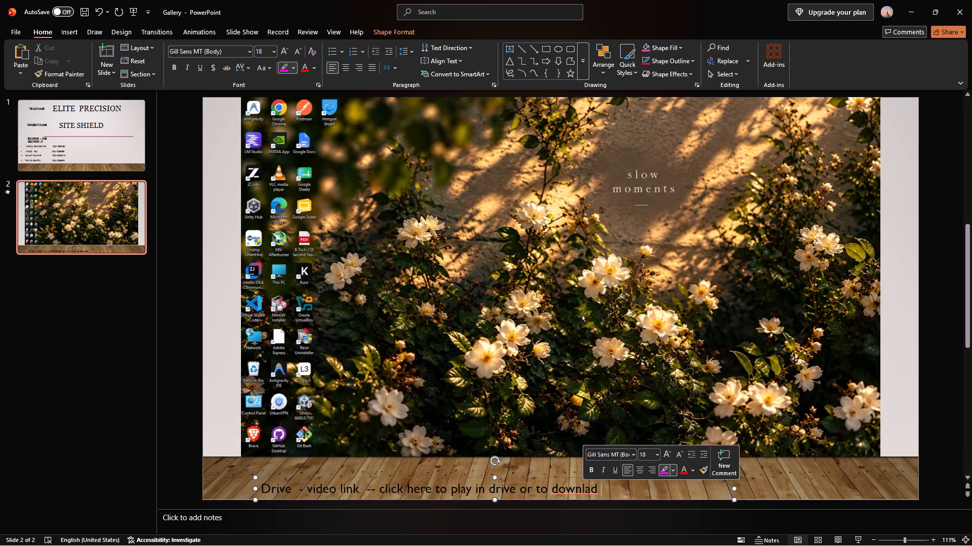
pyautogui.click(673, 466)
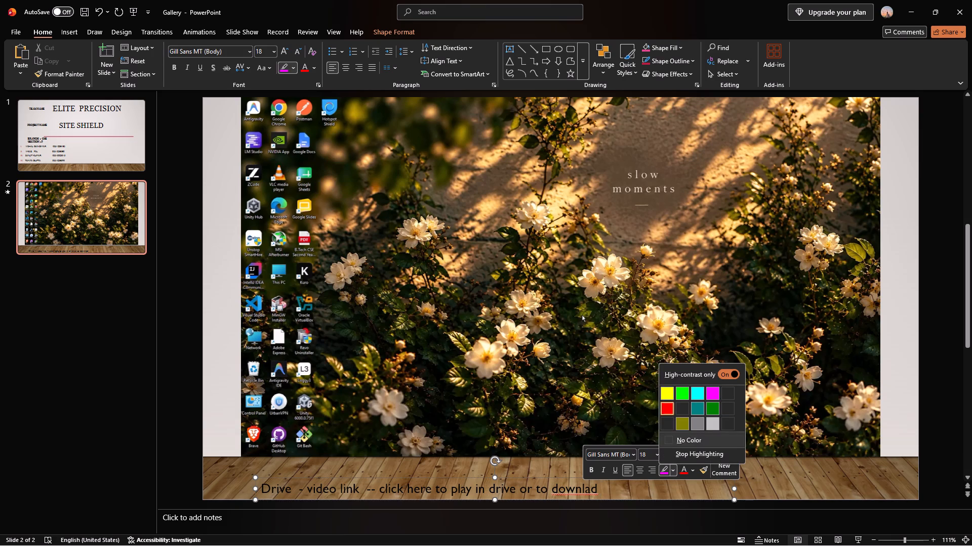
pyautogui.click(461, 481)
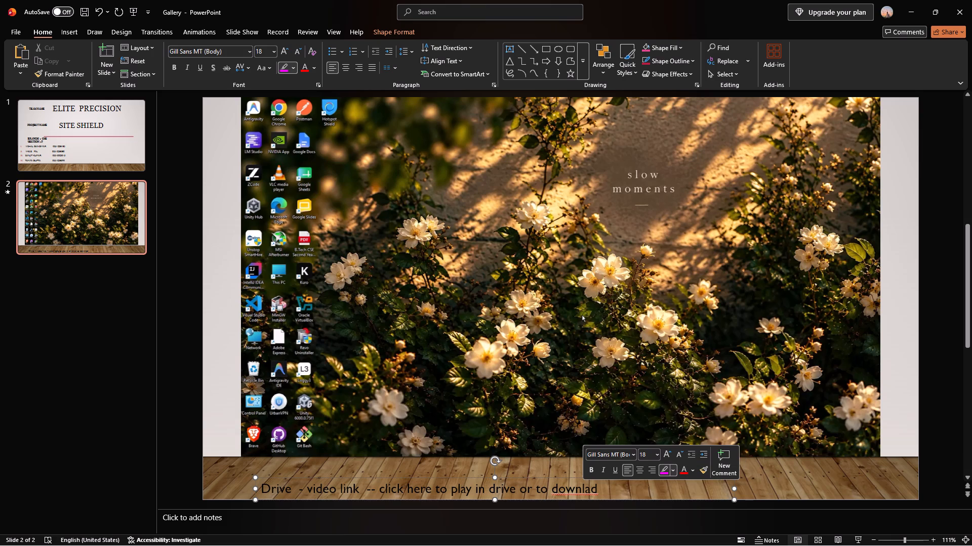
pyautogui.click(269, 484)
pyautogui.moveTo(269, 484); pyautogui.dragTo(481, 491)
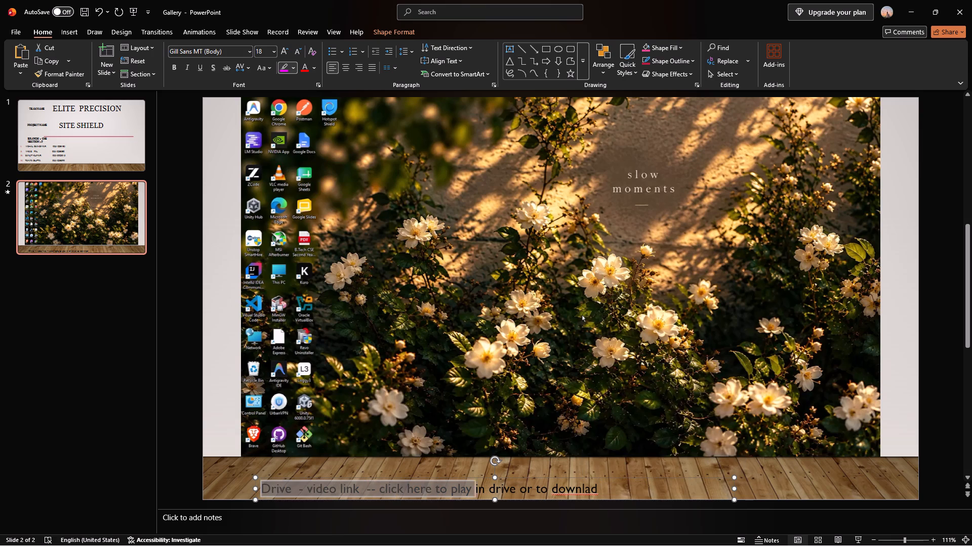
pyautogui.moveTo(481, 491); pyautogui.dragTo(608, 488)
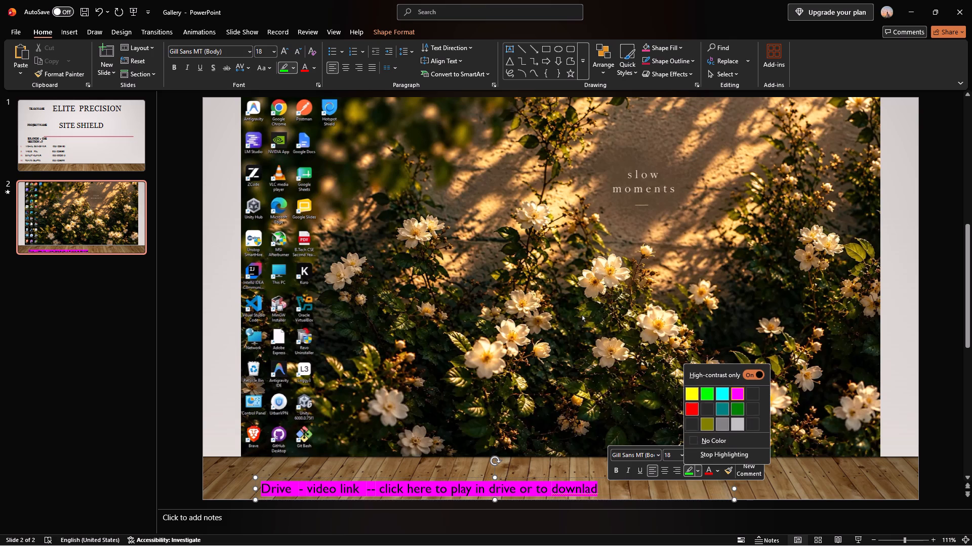
pyautogui.click(695, 390)
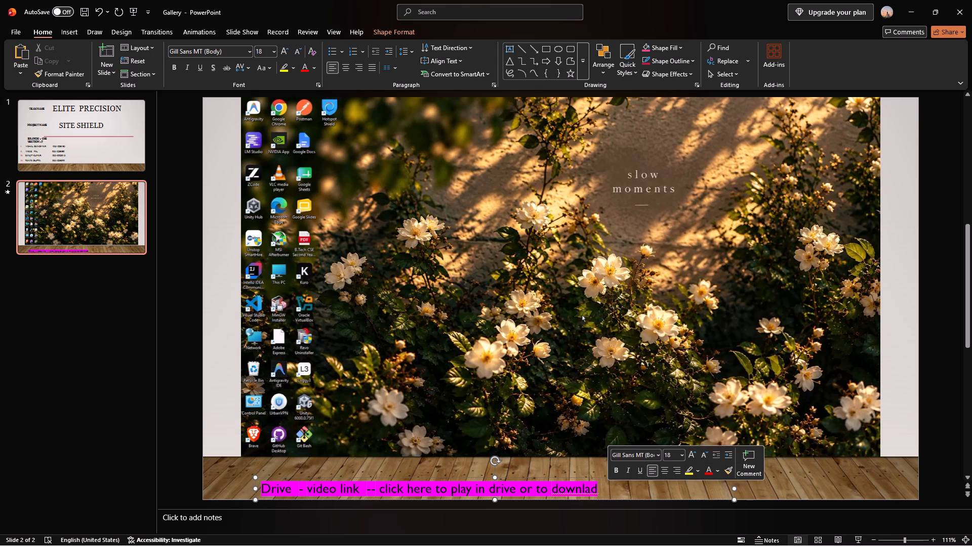
pyautogui.moveTo(263, 485); pyautogui.dragTo(587, 497)
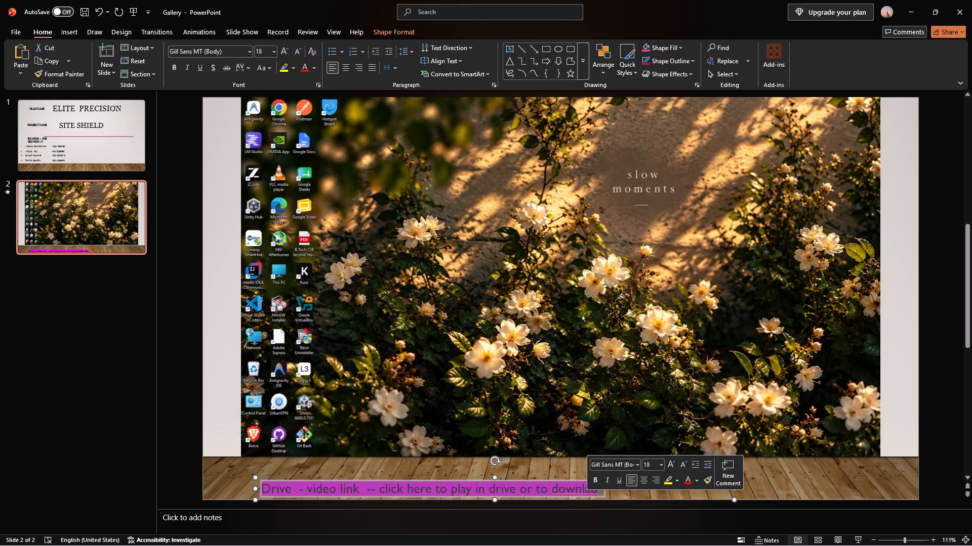
pyautogui.click(666, 482)
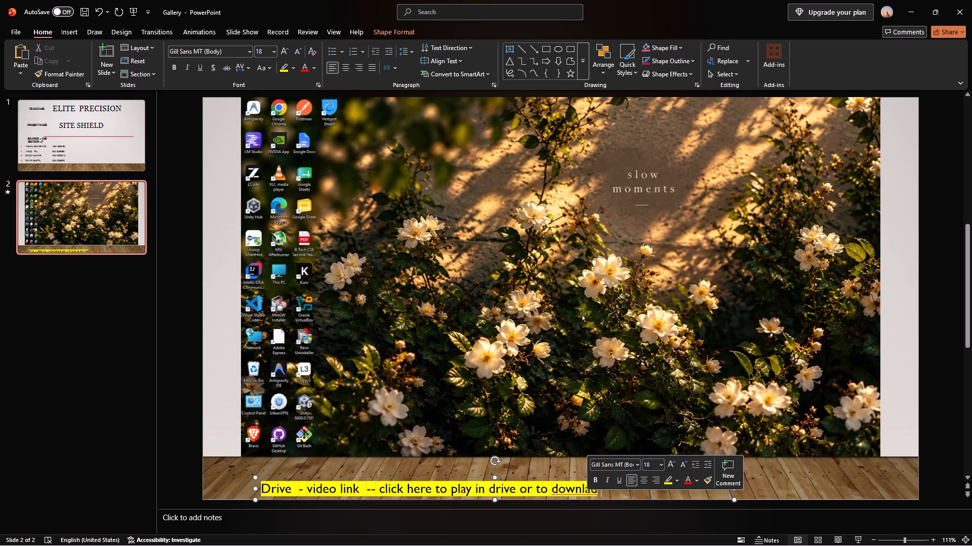
pyautogui.click(219, 470)
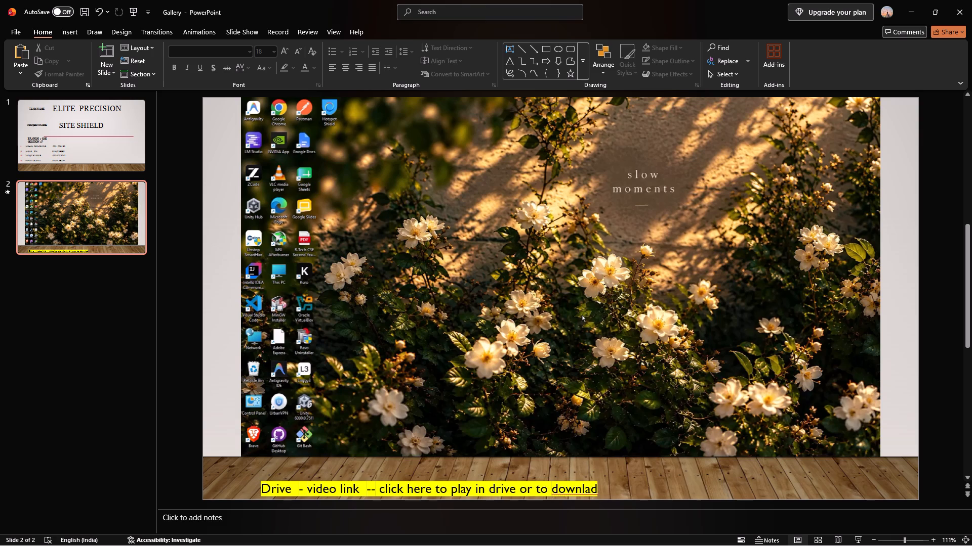
# Preview the demo video on slide 2 by skipping through its timeline and playing a short part near the end.
pyautogui.click(297, 472)
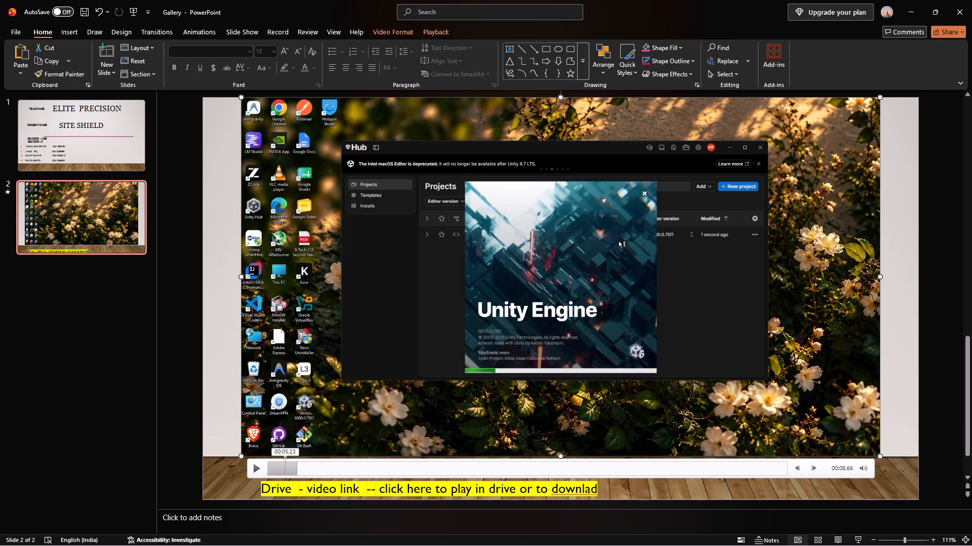
pyautogui.click(413, 465)
pyautogui.click(467, 476)
pyautogui.click(515, 467)
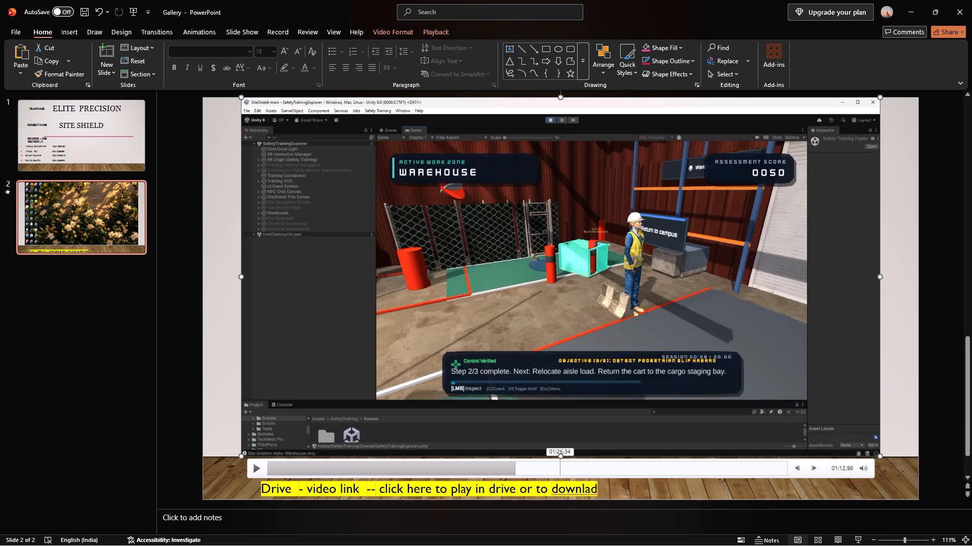
pyautogui.click(560, 467)
pyautogui.click(641, 462)
pyautogui.click(676, 463)
pyautogui.click(728, 469)
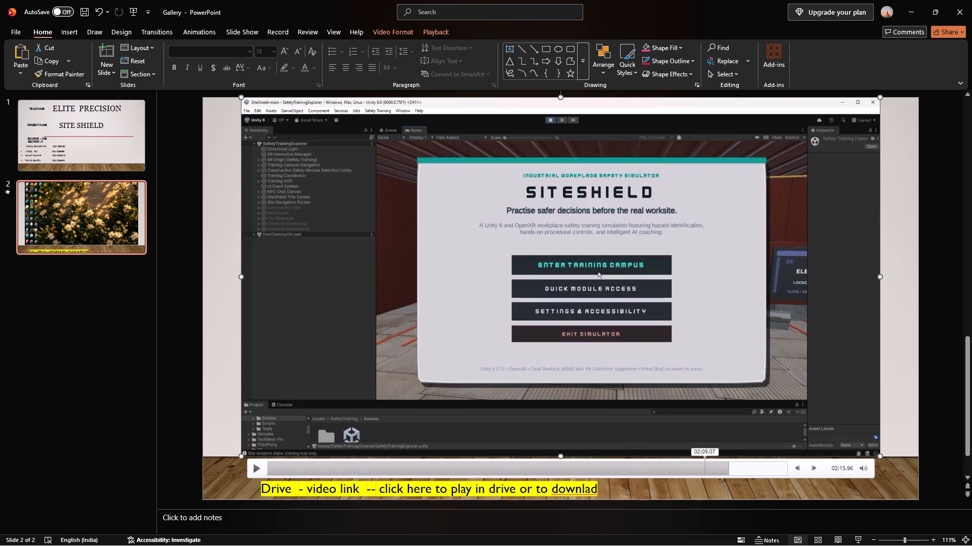
pyautogui.click(259, 466)
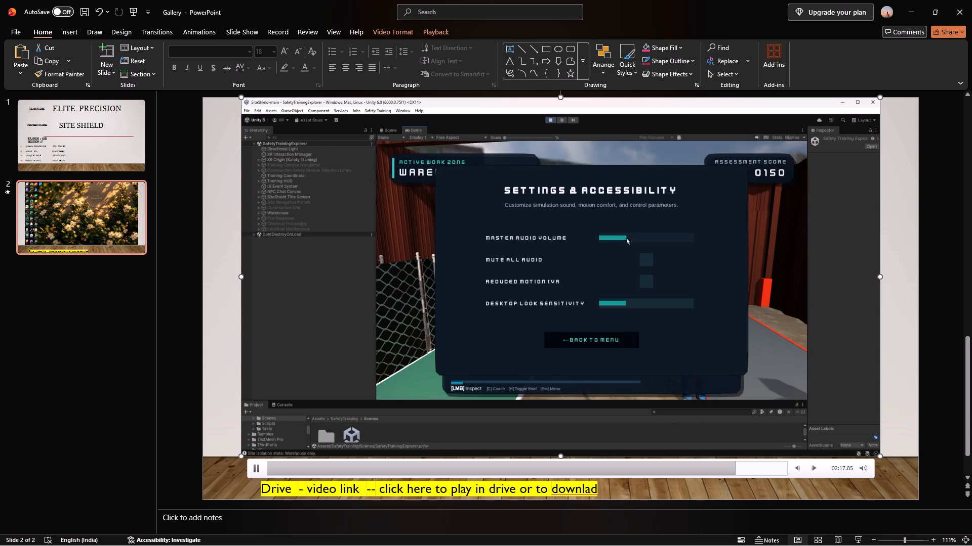
pyautogui.click(252, 466)
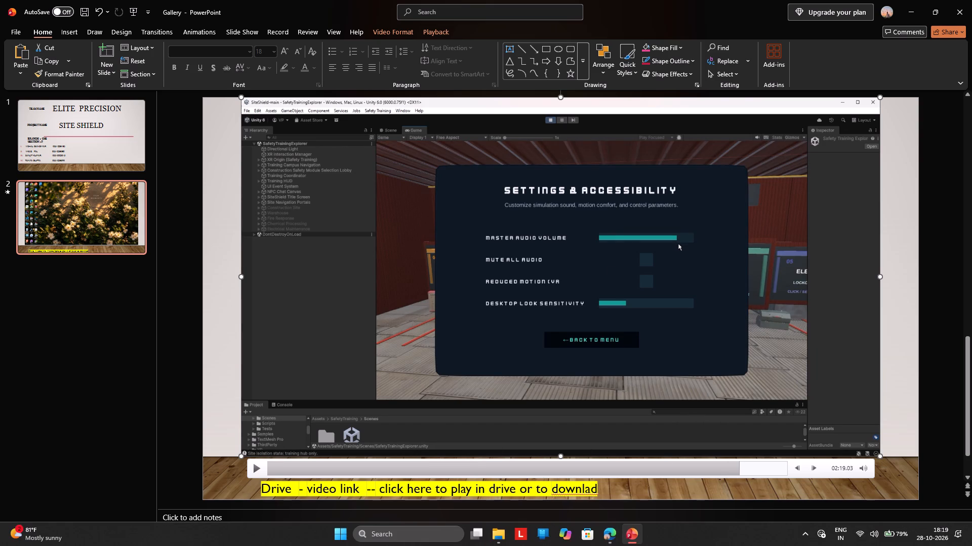
# Switch to the Drive folder in Microsoft Edge and disconnect the computer from the current Wi-Fi network.
pyautogui.click(606, 534)
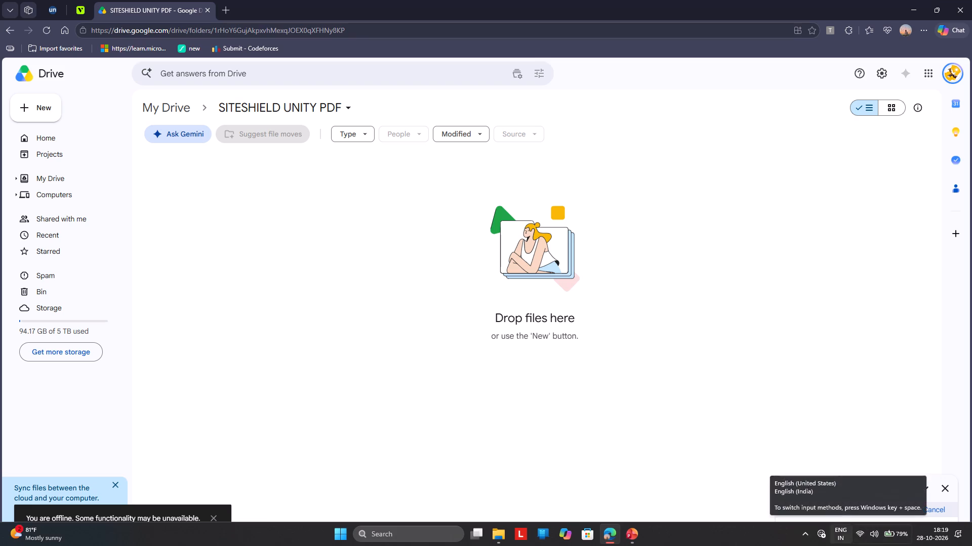
pyautogui.click(859, 534)
pyautogui.click(832, 352)
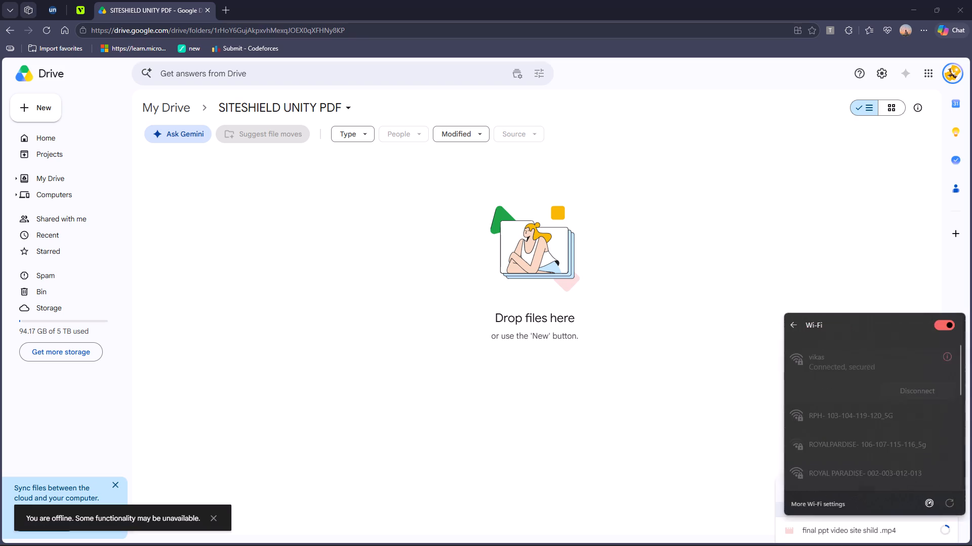
pyautogui.click(923, 378)
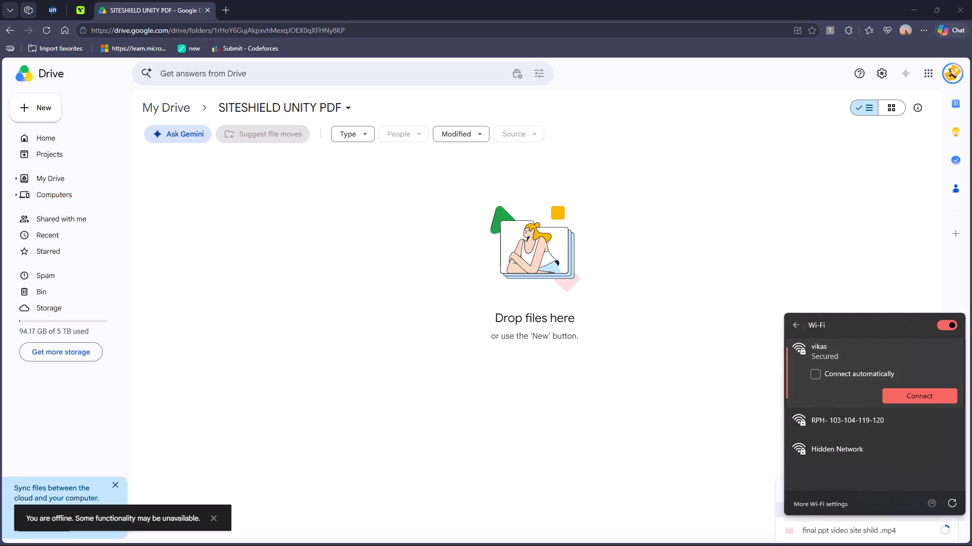
pyautogui.click(825, 424)
pyautogui.click(892, 425)
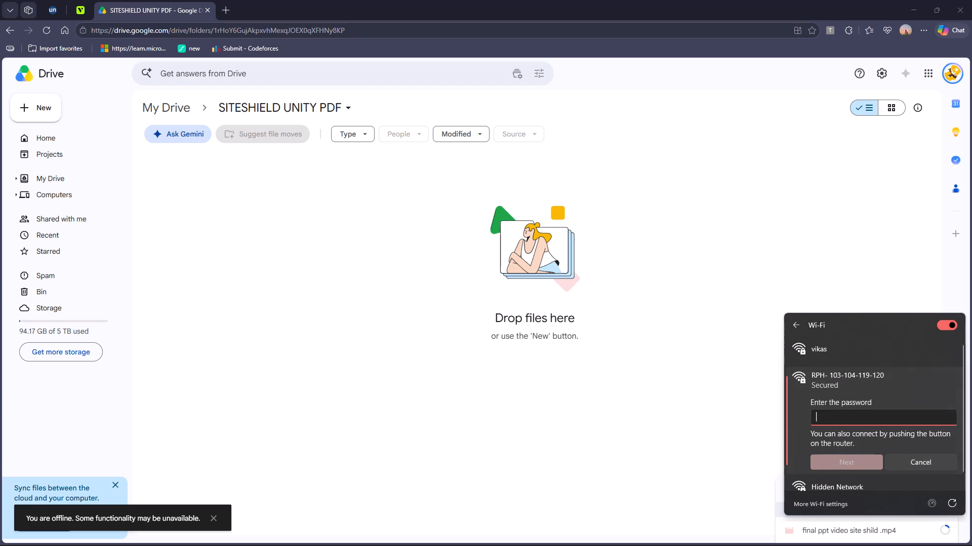
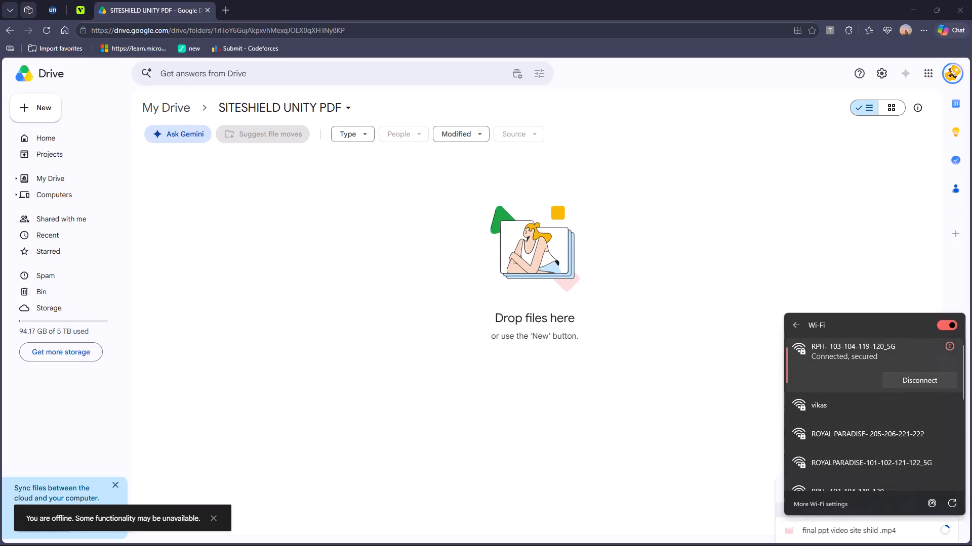
# Dismiss the Wi-Fi network list and check the upload of final ppt video site shild .mp4 in Drive.
pyautogui.click(866, 258)
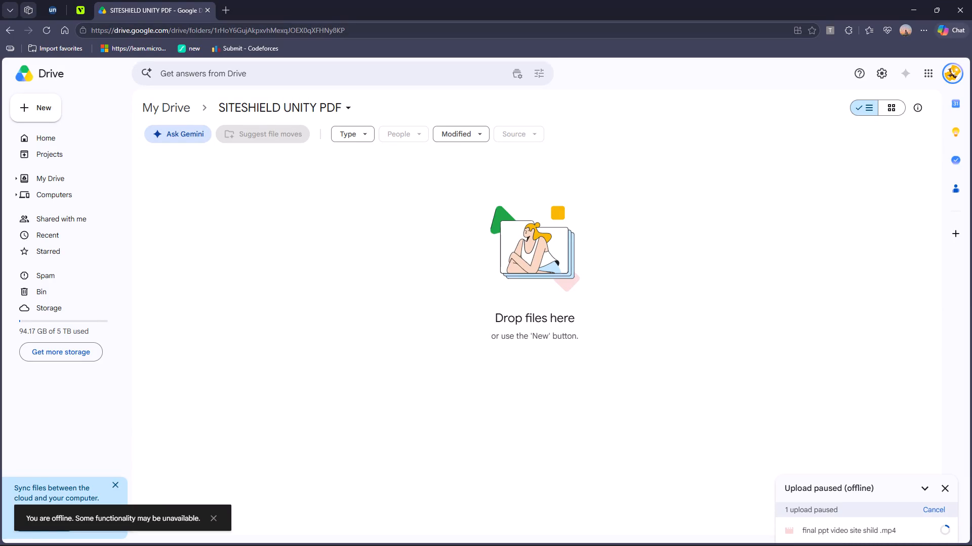
pyautogui.click(894, 527)
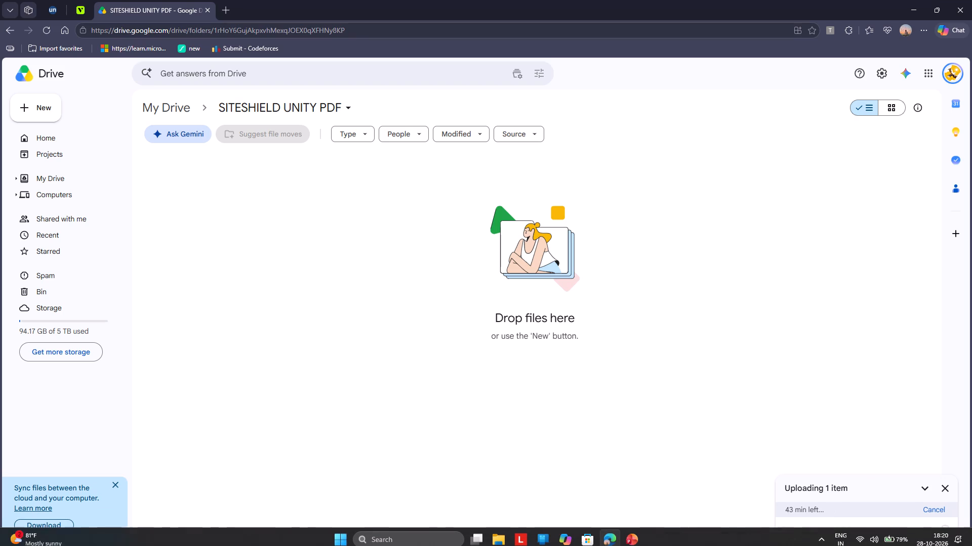
# Switch to File Explorer and open the file location of the recent video final ppt video site shild.
pyautogui.click(497, 538)
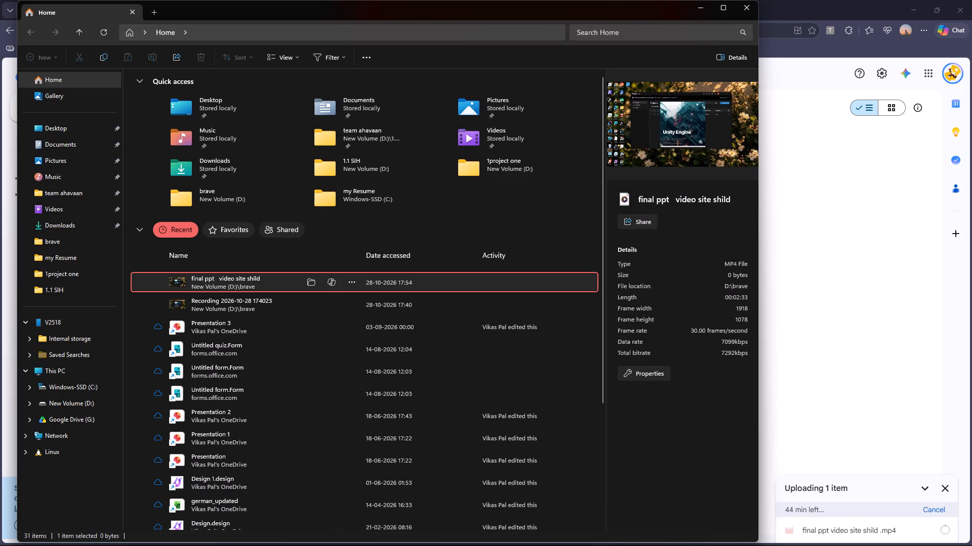
pyautogui.click(308, 282)
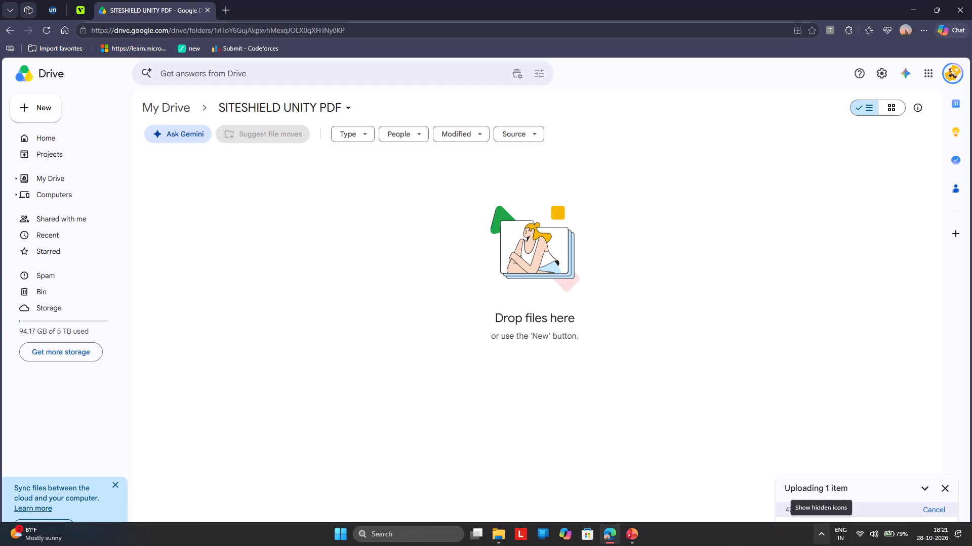
# Switch to the Gallery presentation in PowerPoint and review the title slide.
pyautogui.click(633, 536)
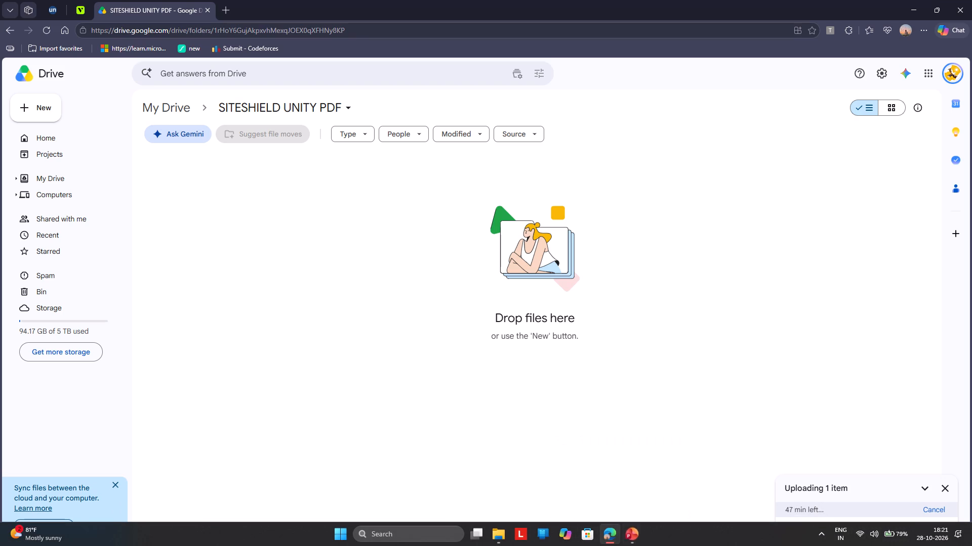
pyautogui.click(634, 540)
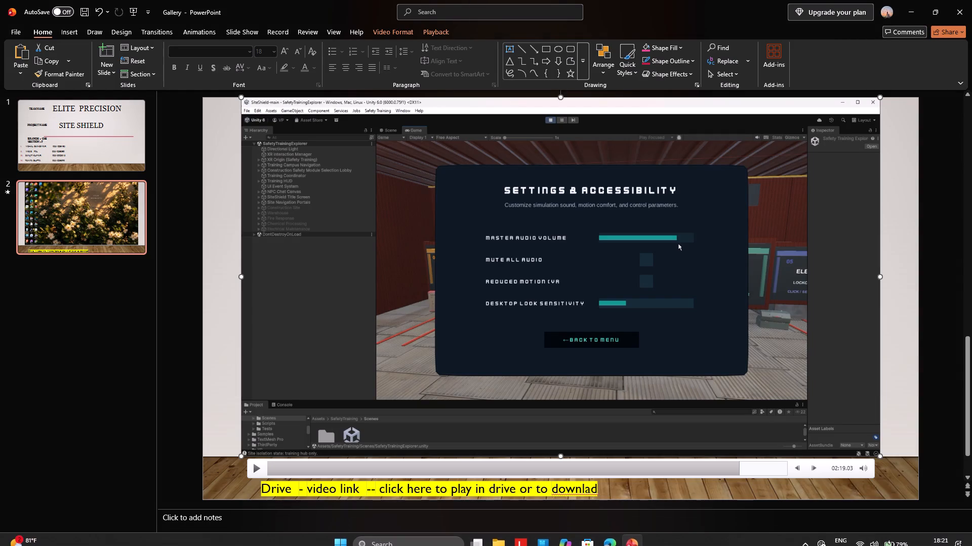
pyautogui.click(111, 134)
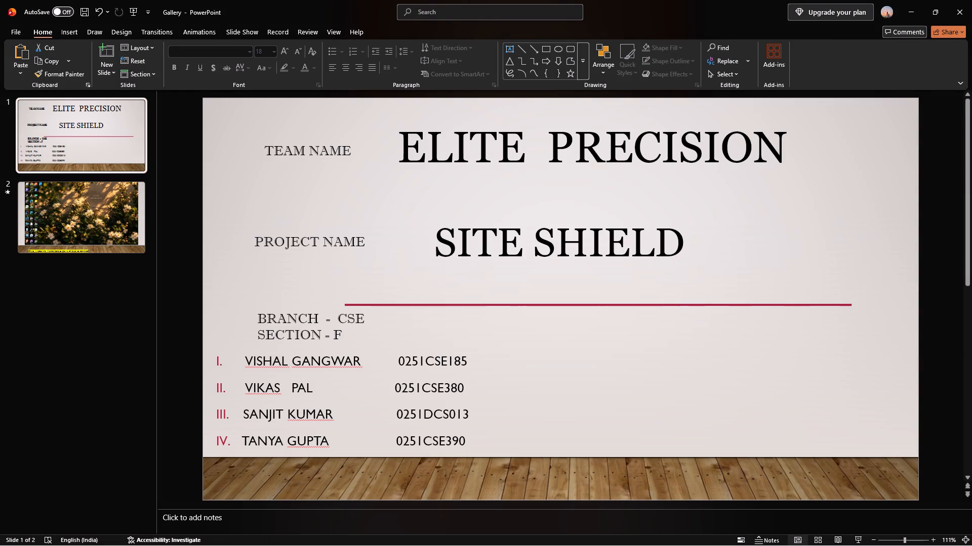
# Play the demo video on slide 2, skip forward through its timeline to near the end, and pause it.
pyautogui.scroll(-1, 417, 324)
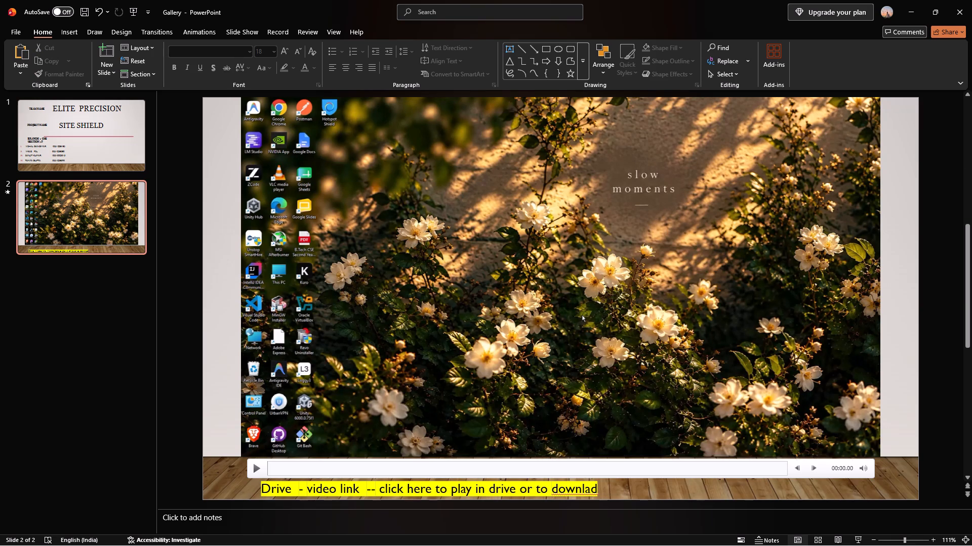
pyautogui.click(257, 465)
pyautogui.click(308, 463)
pyautogui.click(351, 465)
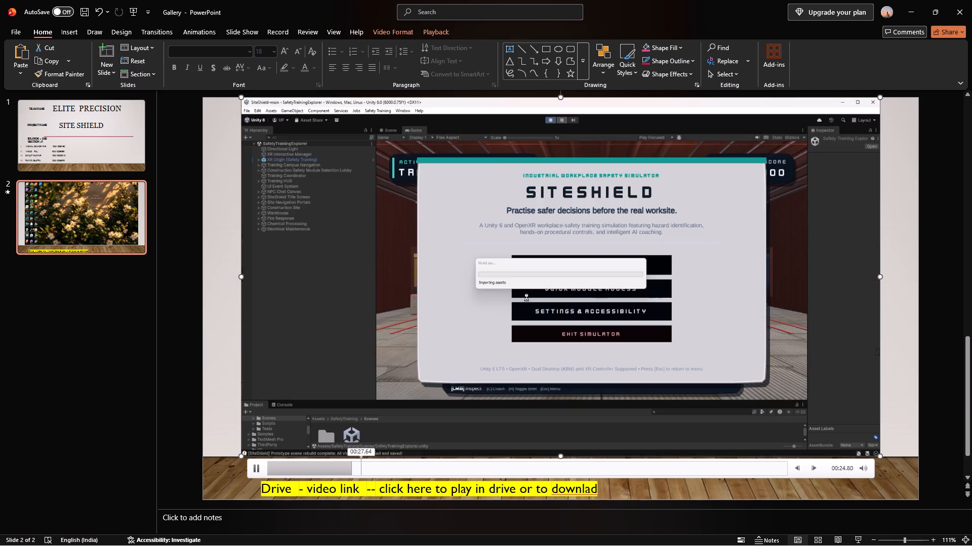
pyautogui.click(415, 464)
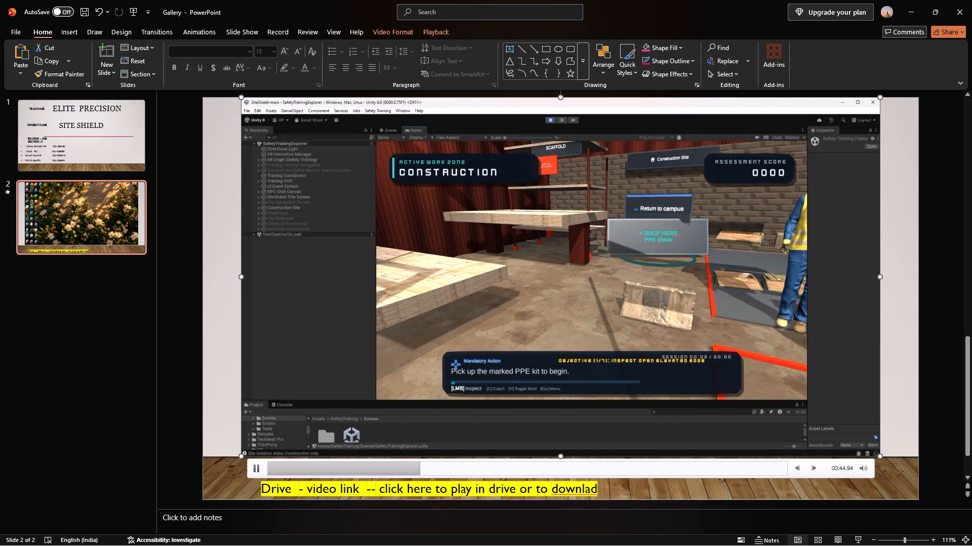
pyautogui.click(592, 467)
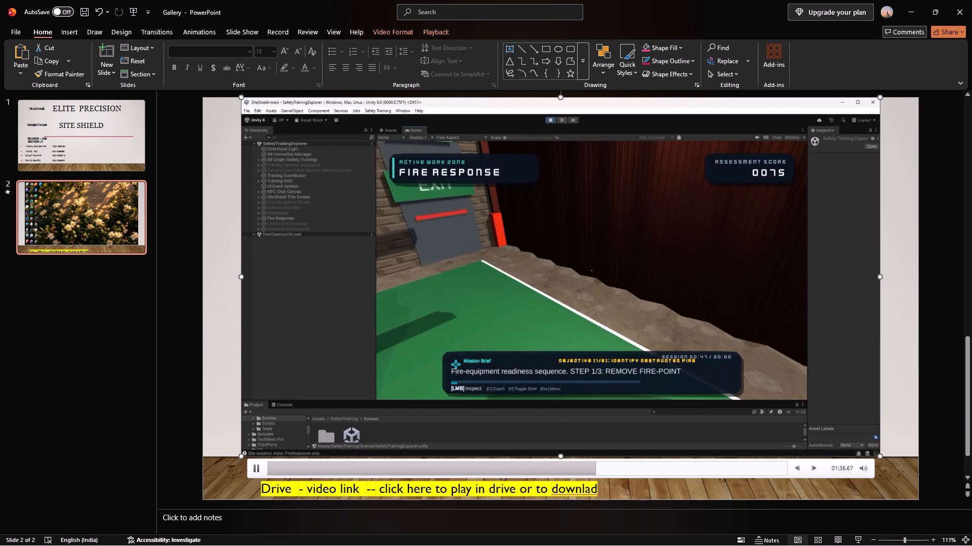
pyautogui.click(658, 461)
pyautogui.click(709, 464)
pyautogui.click(753, 461)
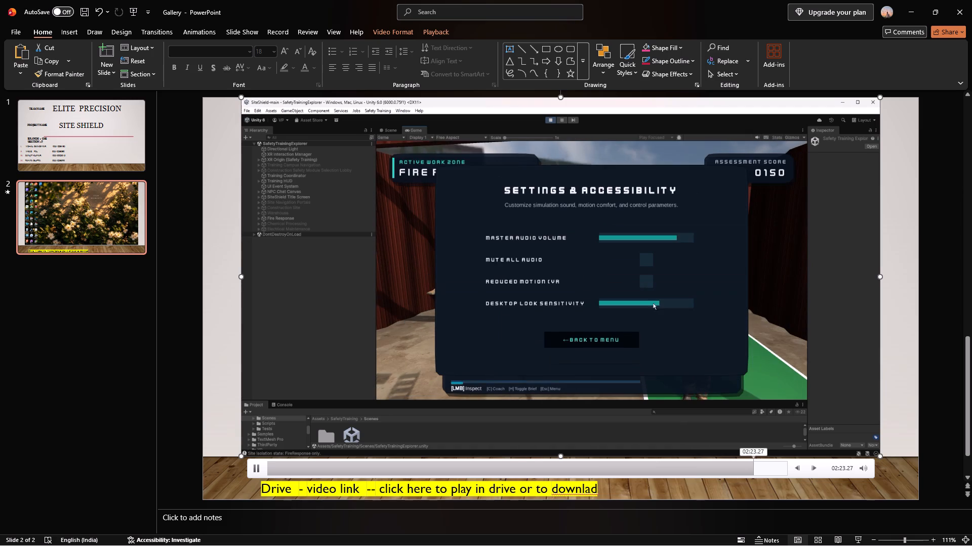
pyautogui.click(774, 464)
pyautogui.click(253, 470)
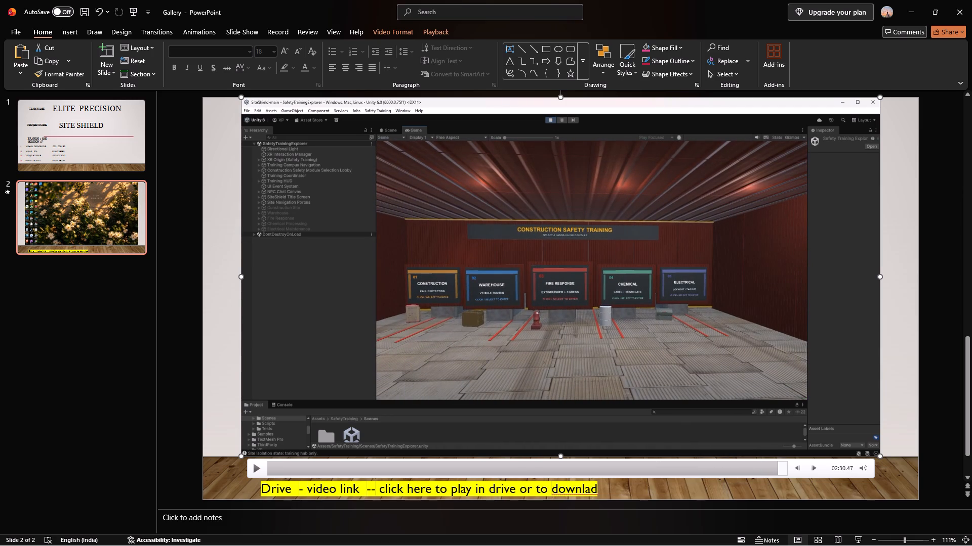
# Check the title slide and slide 2 once more and return to the Google Drive window to view the video upload.
pyautogui.click(92, 131)
pyautogui.click(117, 215)
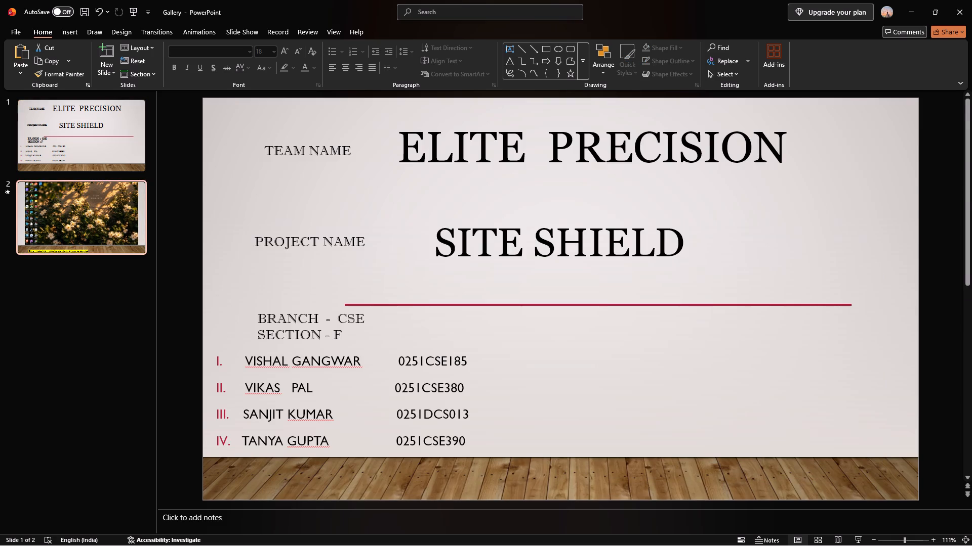
pyautogui.click(912, 8)
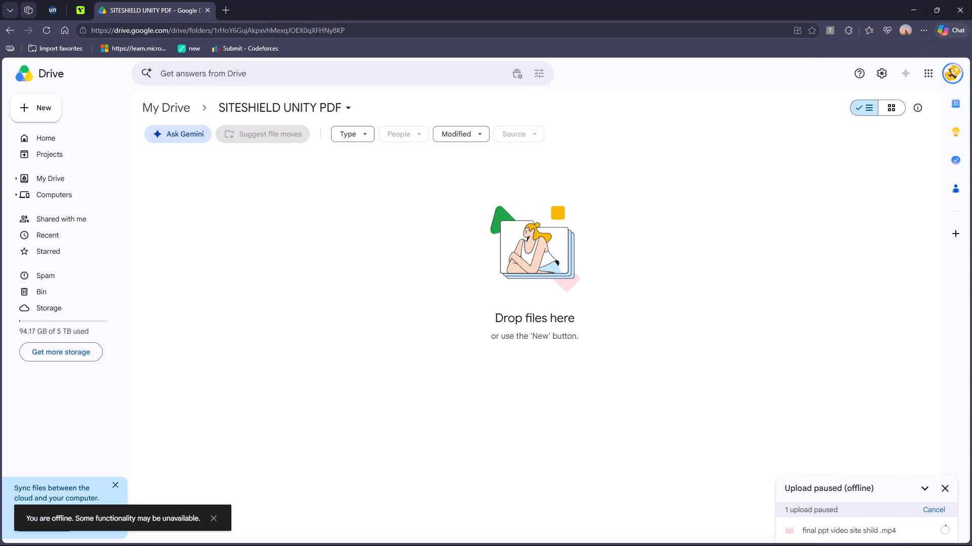
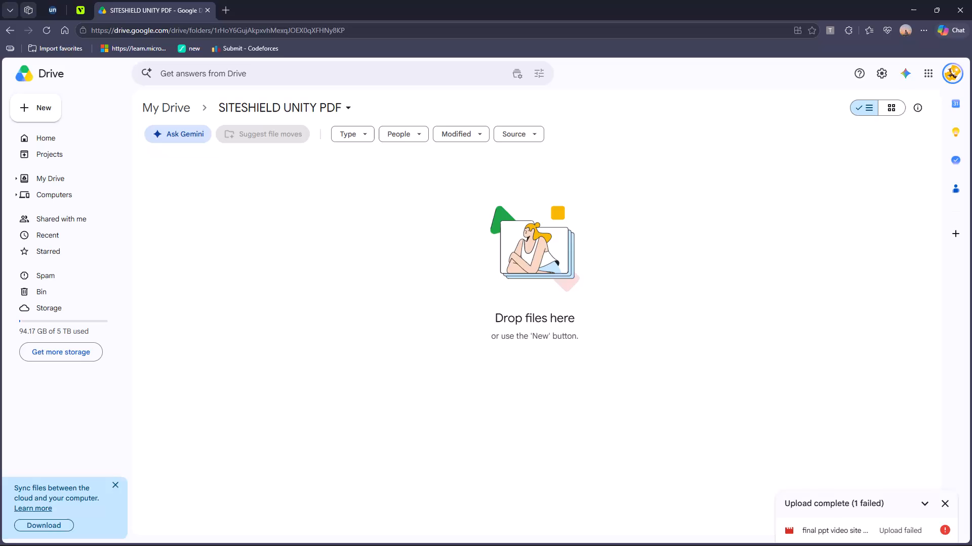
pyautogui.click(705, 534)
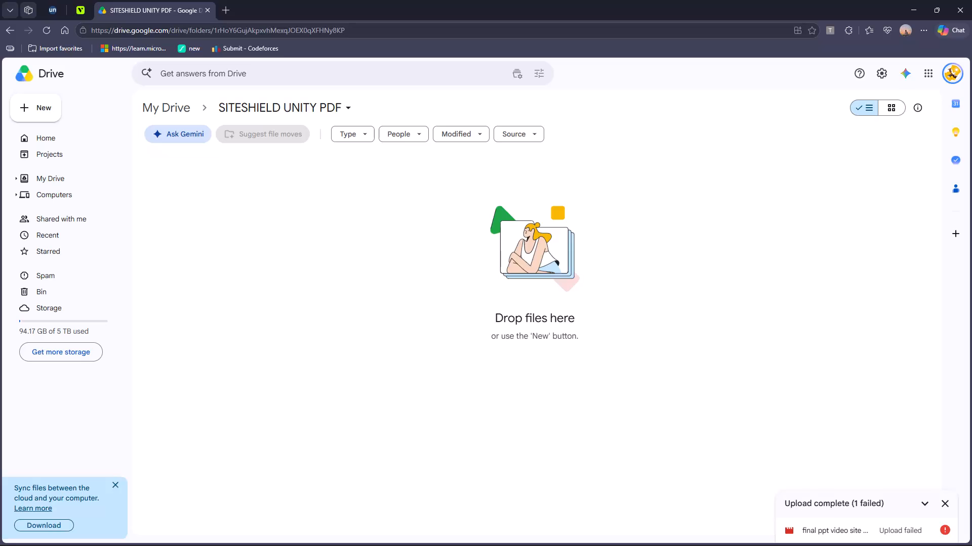